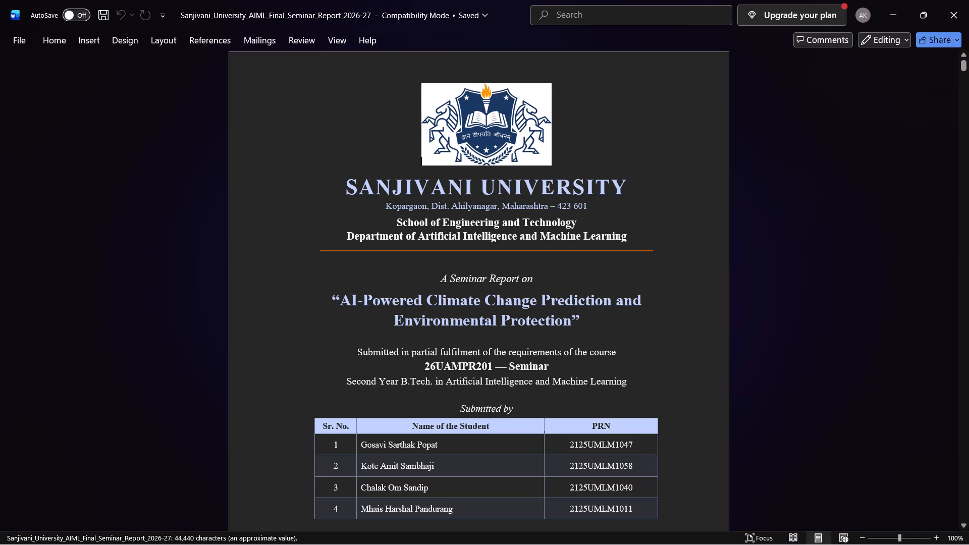
# Look through the seminar report's cover page, submission details and group members table.
pyautogui.scroll(-14, 370, 296)
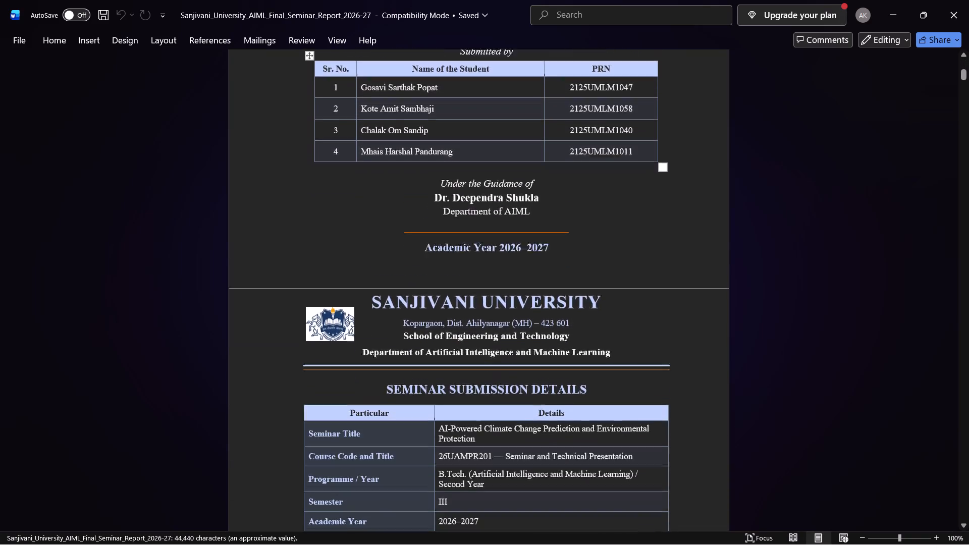
pyautogui.scroll(-10, 371, 297)
pyautogui.scroll(1, 371, 300)
pyautogui.scroll(-2, 371, 300)
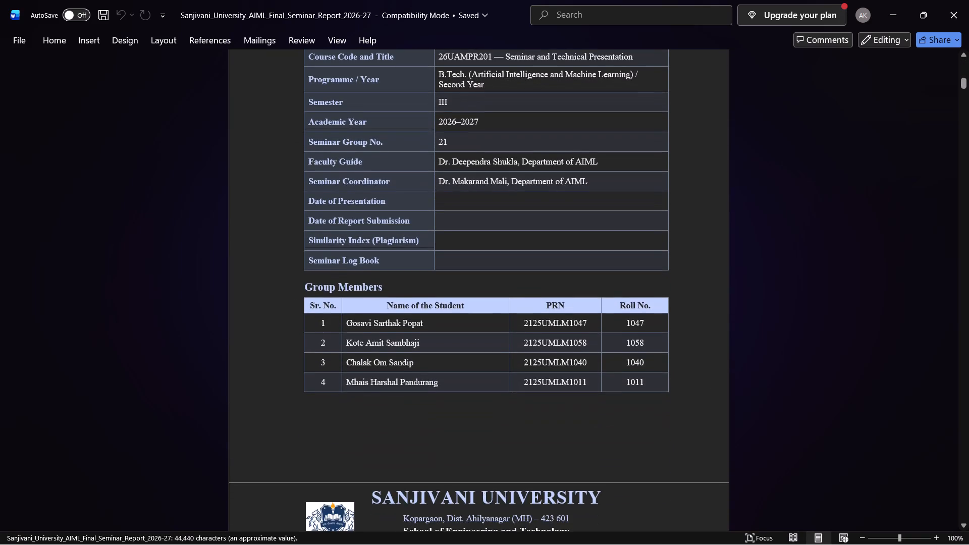
pyautogui.scroll(-12, 371, 300)
# Close the open report and open the Sanjivani University AIML final seminar report from the Downloads folder.
pyautogui.click(968, 0)
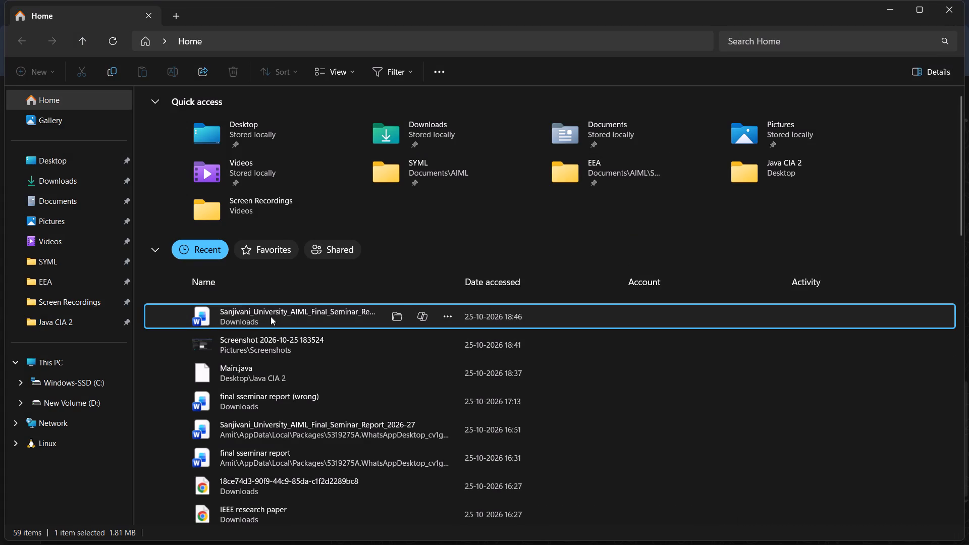
pyautogui.click(63, 187)
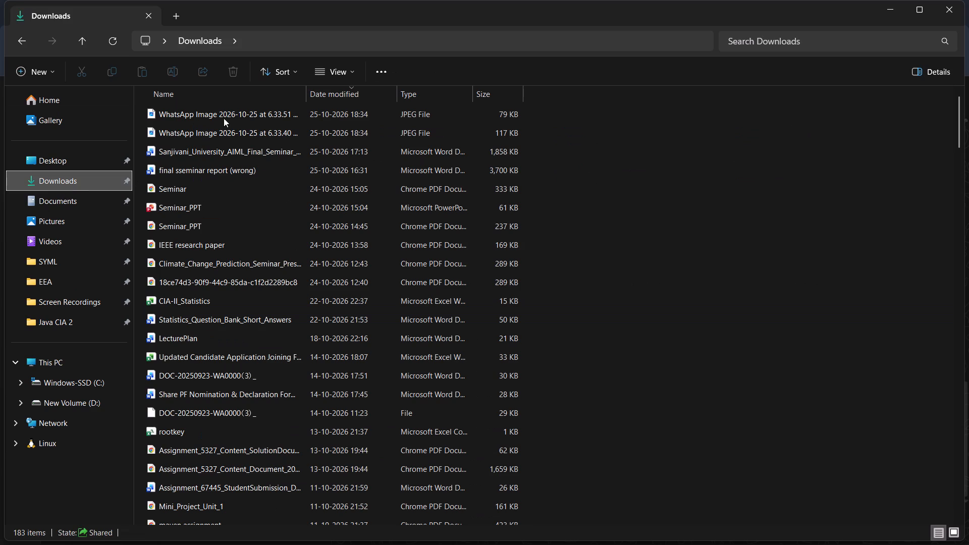
pyautogui.click(206, 172)
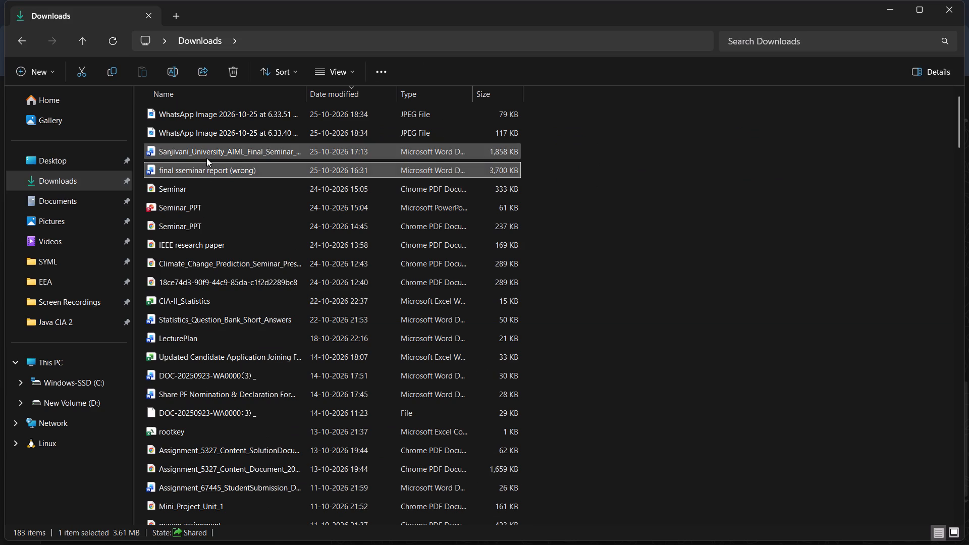
pyautogui.doubleClick(206, 158)
# Review the report's front pages from the cover through the certificate, declaration and acknowledgement to the abstract.
pyautogui.scroll(-7, 341, 257)
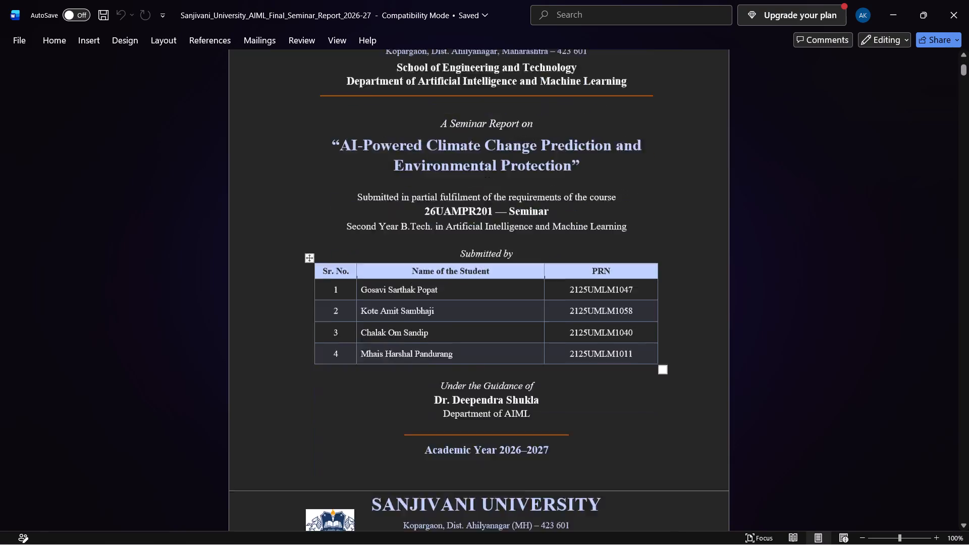
pyautogui.scroll(-2, 344, 263)
pyautogui.scroll(1, 344, 262)
pyautogui.scroll(-13, 344, 262)
pyautogui.scroll(1, 344, 262)
pyautogui.scroll(-6, 344, 262)
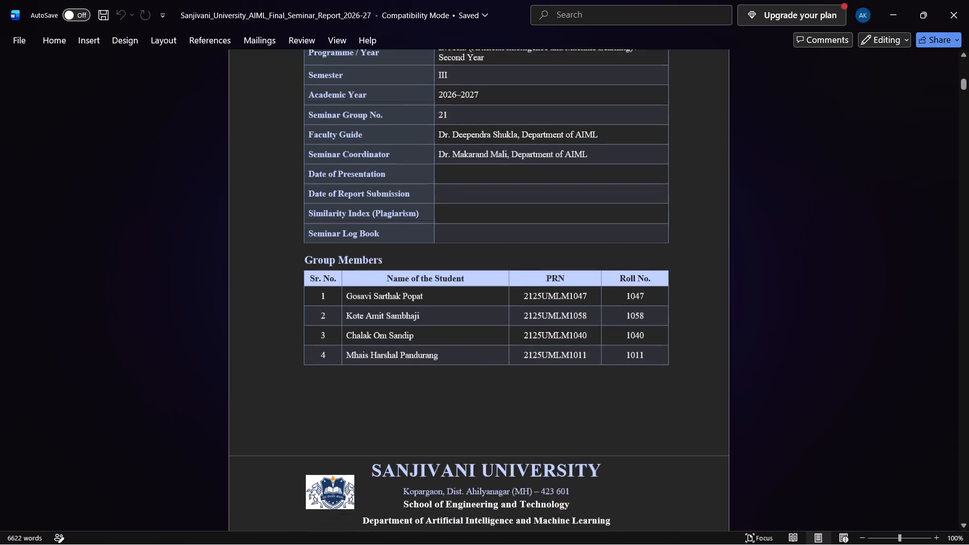
pyautogui.scroll(-20, 344, 262)
pyautogui.scroll(-7, 344, 267)
pyautogui.scroll(1, 343, 269)
pyautogui.scroll(-3, 342, 259)
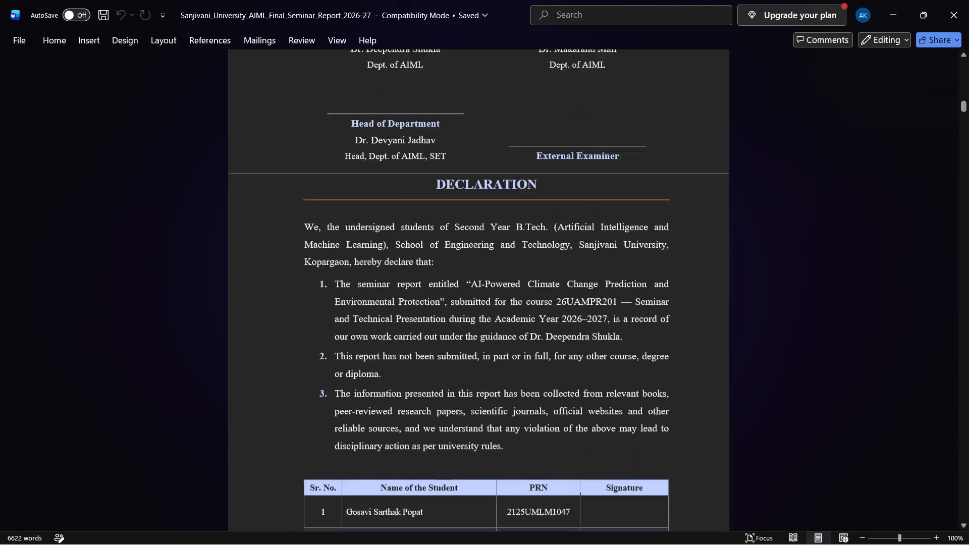
pyautogui.scroll(-14, 342, 258)
pyautogui.scroll(-10, 342, 254)
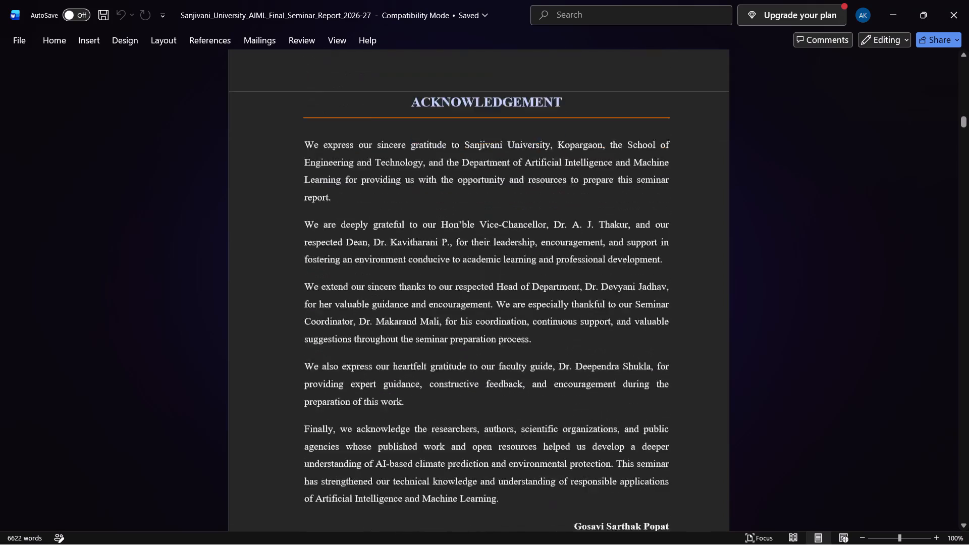
pyautogui.scroll(-17, 342, 254)
pyautogui.click(341, 252)
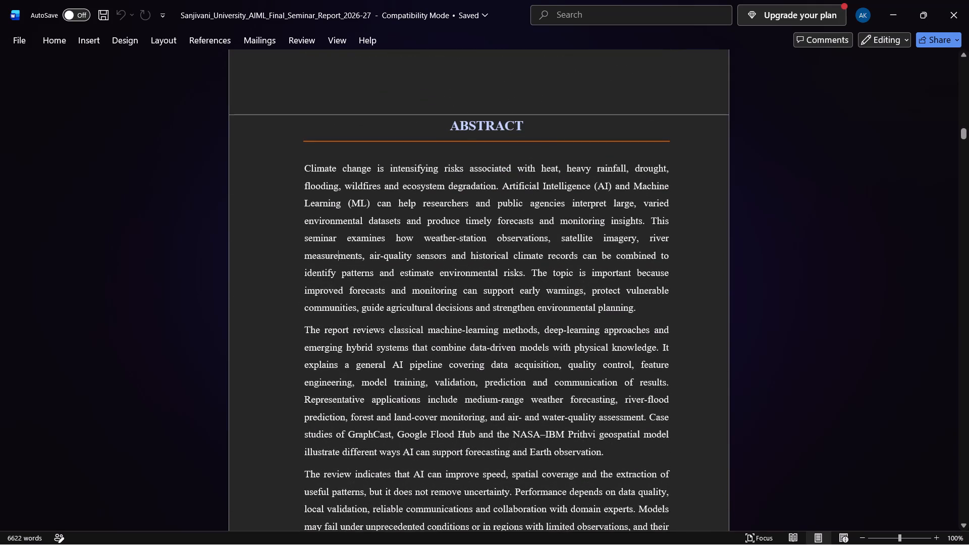
# Check the text formatting of the faculty guide paragraph in the Acknowledgement.
pyautogui.scroll(14, 341, 252)
pyautogui.click(343, 249)
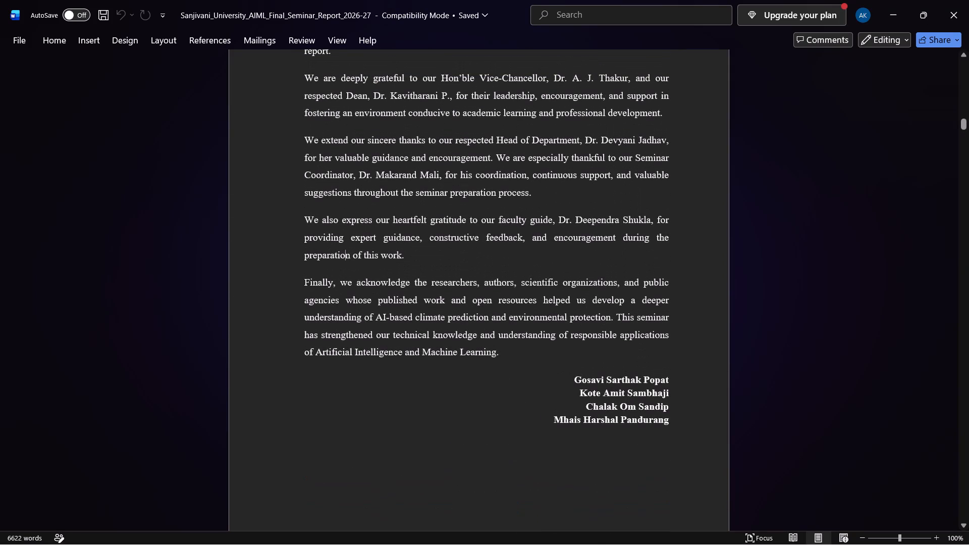
pyautogui.click(59, 39)
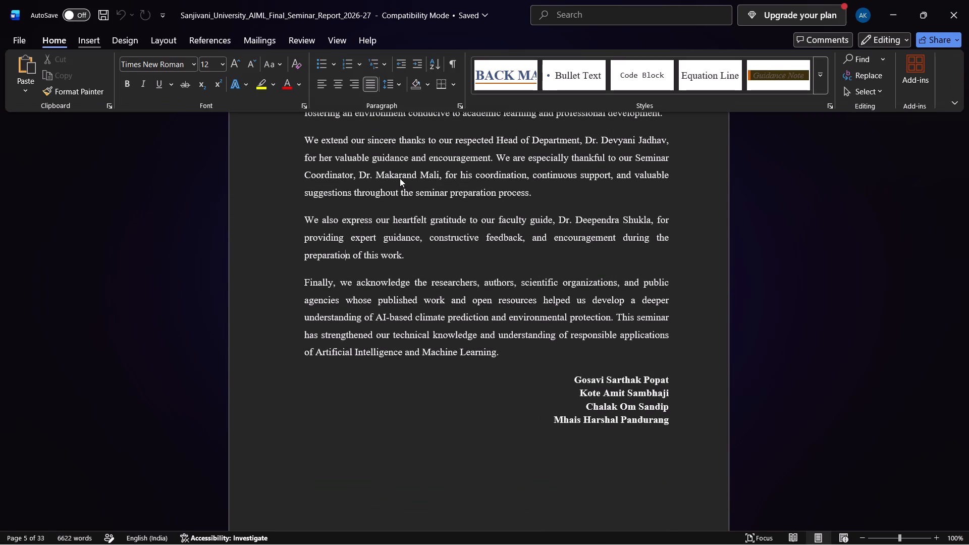
pyautogui.click(60, 39)
# Review the pages backwards from the Acknowledgement through the declaration, certificate and submission details to the cover page.
pyautogui.scroll(7, 441, 278)
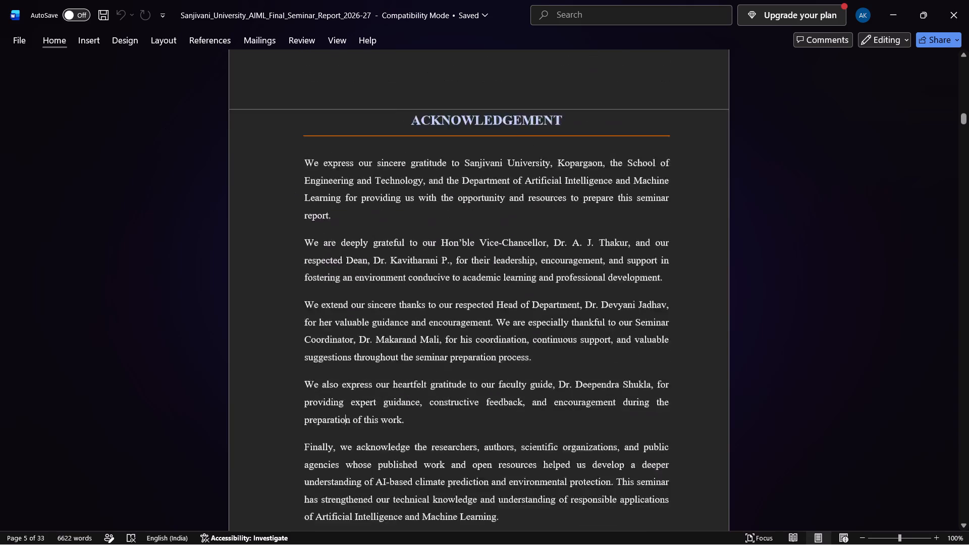
pyautogui.scroll(20, 459, 259)
pyautogui.scroll(9, 464, 251)
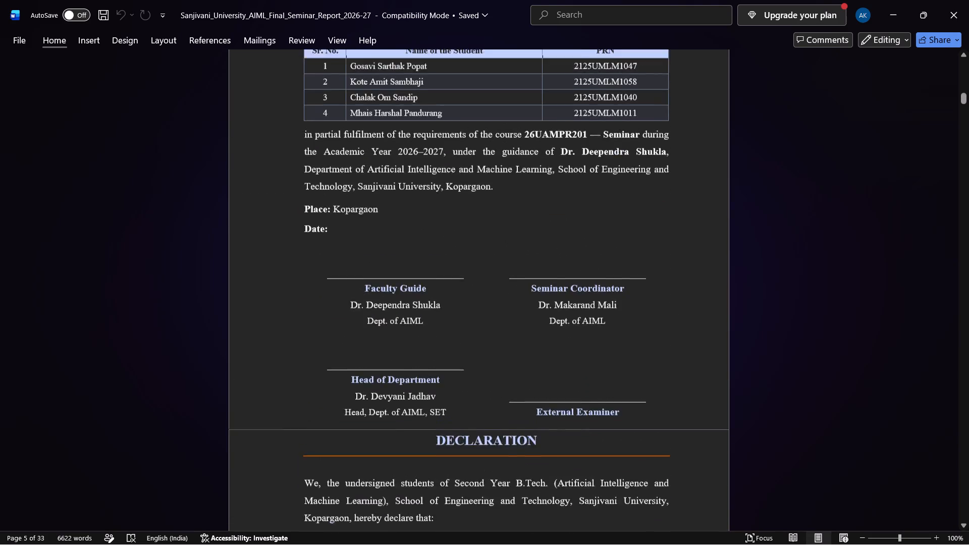
pyautogui.scroll(18, 464, 251)
pyautogui.scroll(14, 464, 251)
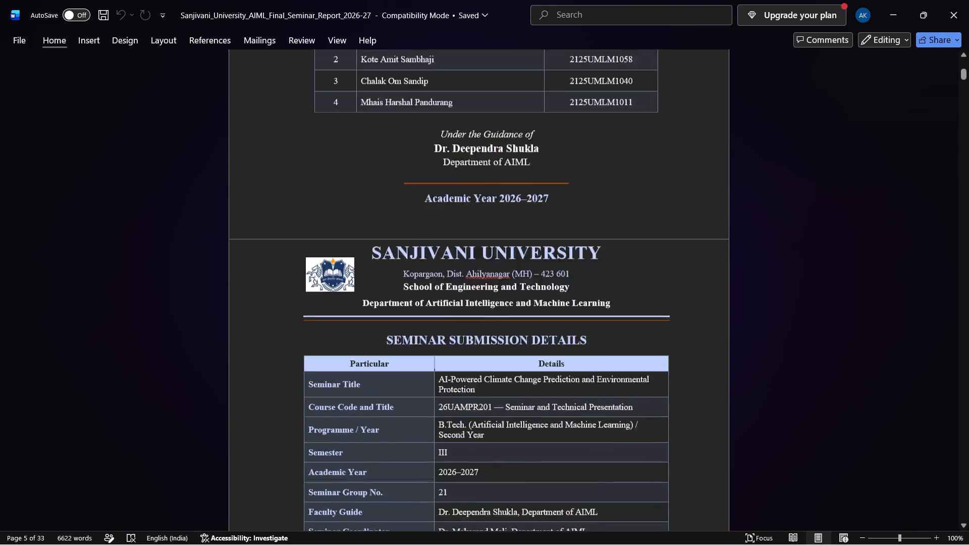
pyautogui.scroll(13, 464, 251)
pyautogui.scroll(9, 464, 251)
# Examine the front matter from the cover page through the table of contents, then return to the Acknowledgement's end.
pyautogui.scroll(-5, 464, 251)
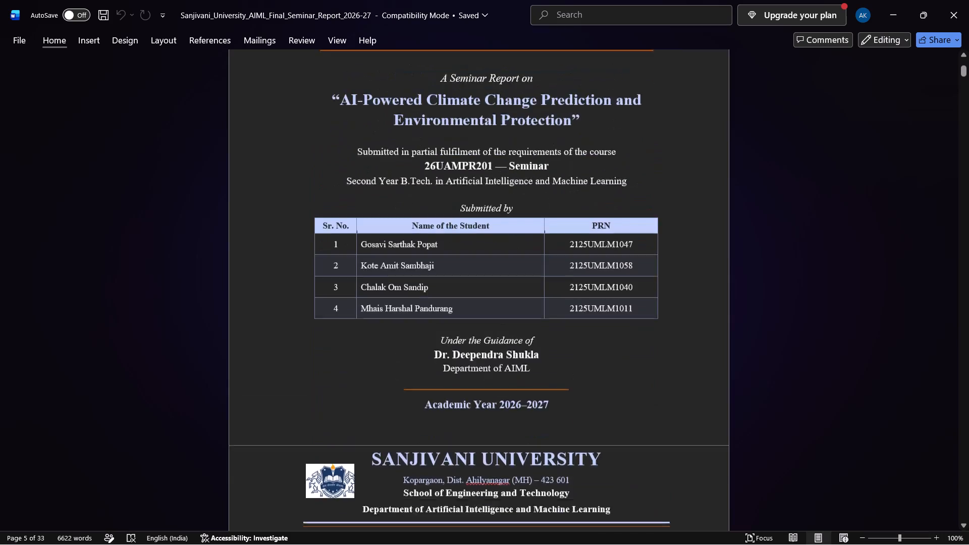
pyautogui.scroll(-4, 464, 251)
pyautogui.scroll(1, 464, 251)
pyautogui.scroll(-1, 464, 251)
pyautogui.scroll(1, 464, 251)
pyautogui.scroll(-11, 464, 251)
pyautogui.scroll(1, 463, 252)
pyautogui.scroll(-20, 463, 252)
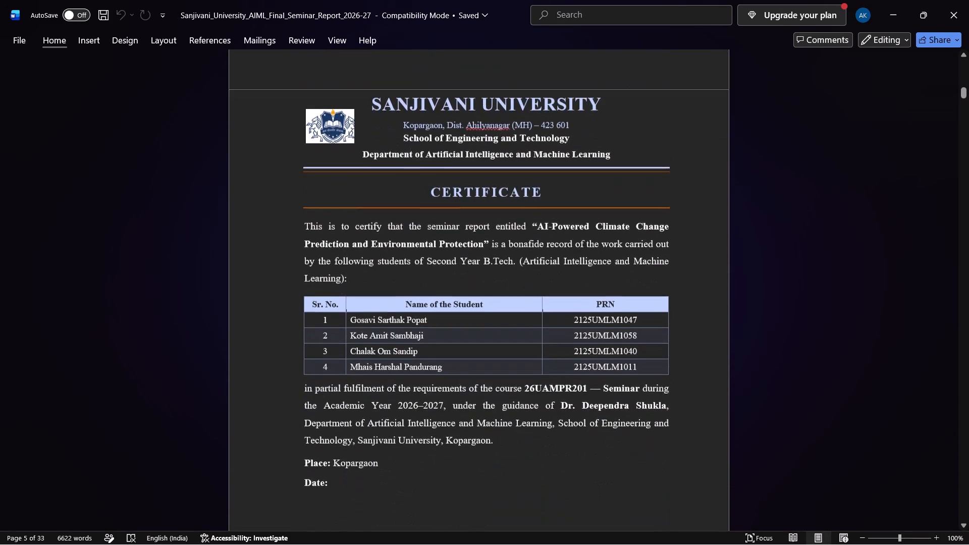
pyautogui.scroll(-2, 458, 245)
pyautogui.scroll(1, 457, 244)
pyautogui.scroll(-7, 457, 244)
pyautogui.scroll(1, 455, 244)
pyautogui.scroll(-13, 455, 244)
pyautogui.scroll(1, 454, 244)
pyautogui.scroll(-17, 454, 244)
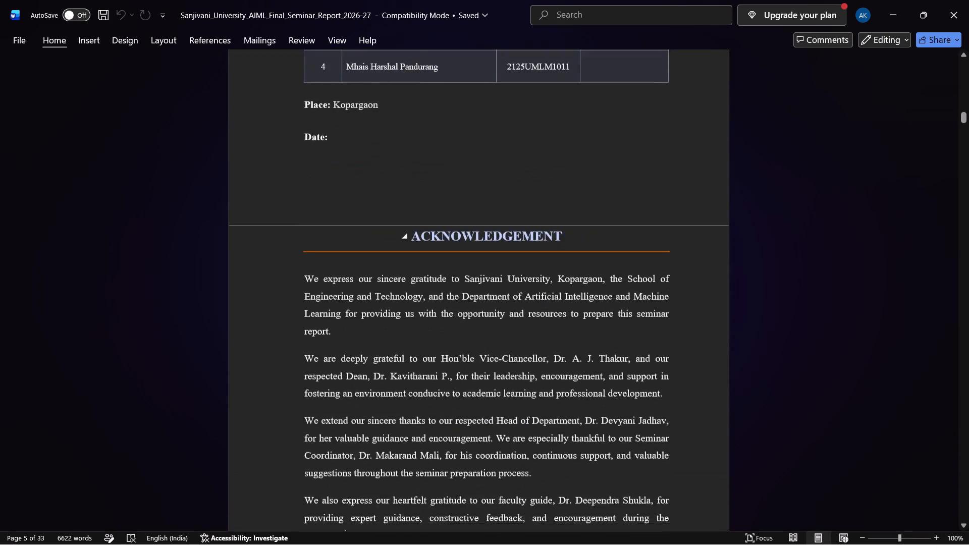
pyautogui.scroll(-3, 454, 244)
pyautogui.scroll(1, 454, 245)
pyautogui.scroll(-11, 454, 245)
pyautogui.scroll(1, 462, 245)
pyautogui.scroll(-20, 462, 245)
pyautogui.scroll(-5, 462, 245)
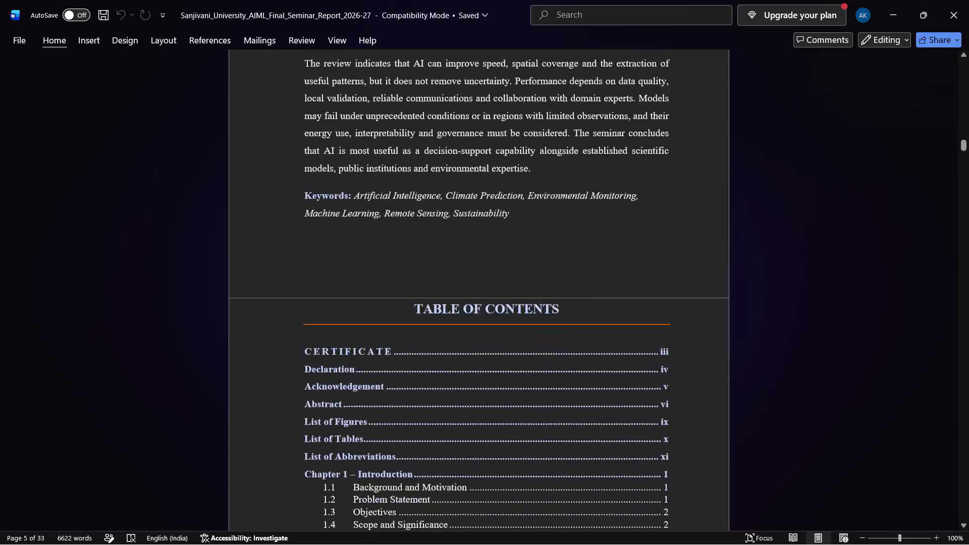
pyautogui.scroll(-18, 465, 236)
pyautogui.scroll(1, 466, 236)
pyautogui.scroll(-8, 466, 236)
pyautogui.scroll(8, 468, 235)
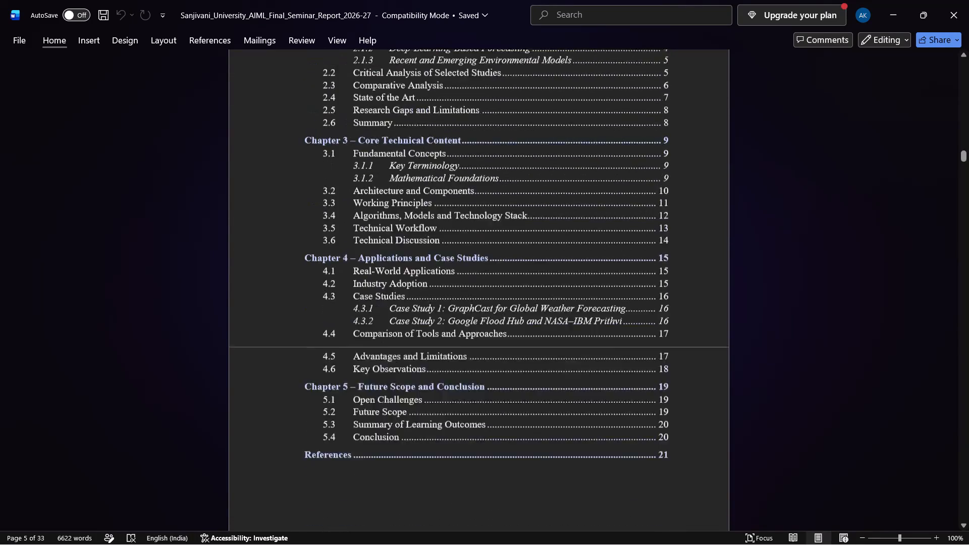
pyautogui.scroll(20, 469, 233)
pyautogui.scroll(13, 469, 233)
pyautogui.scroll(15, 474, 222)
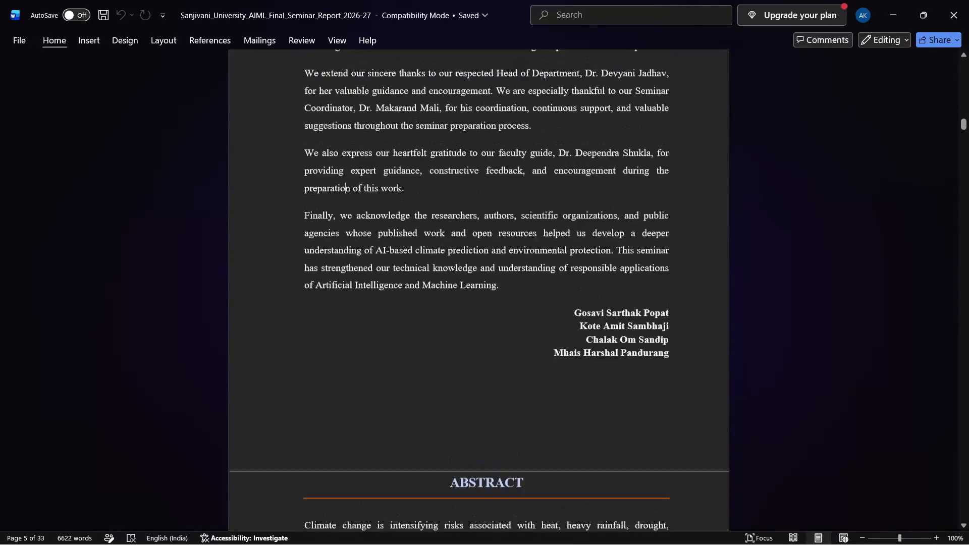
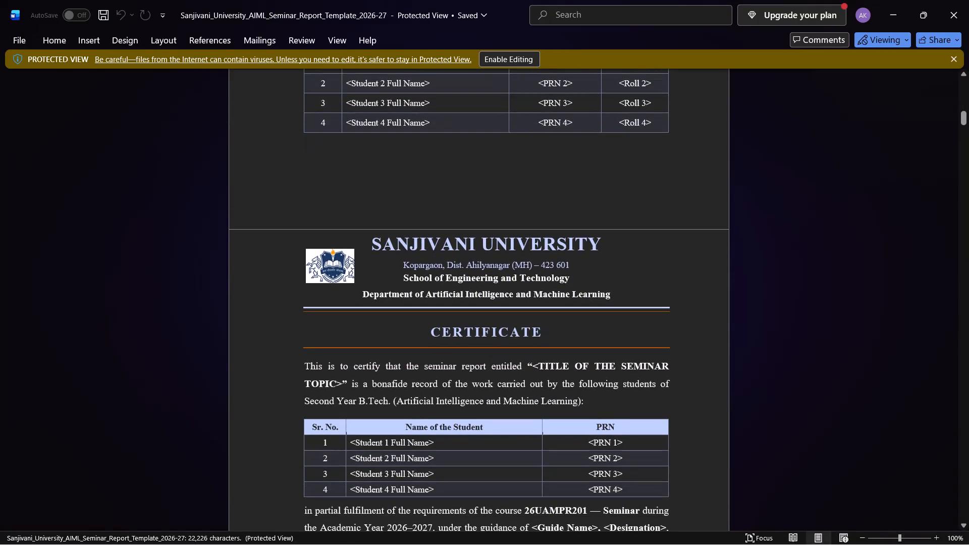
# Examine the seminar report template from the certificate page through the declaration to the Acknowledgement.
pyautogui.scroll(-2, 529, 256)
pyautogui.scroll(-1, 568, 296)
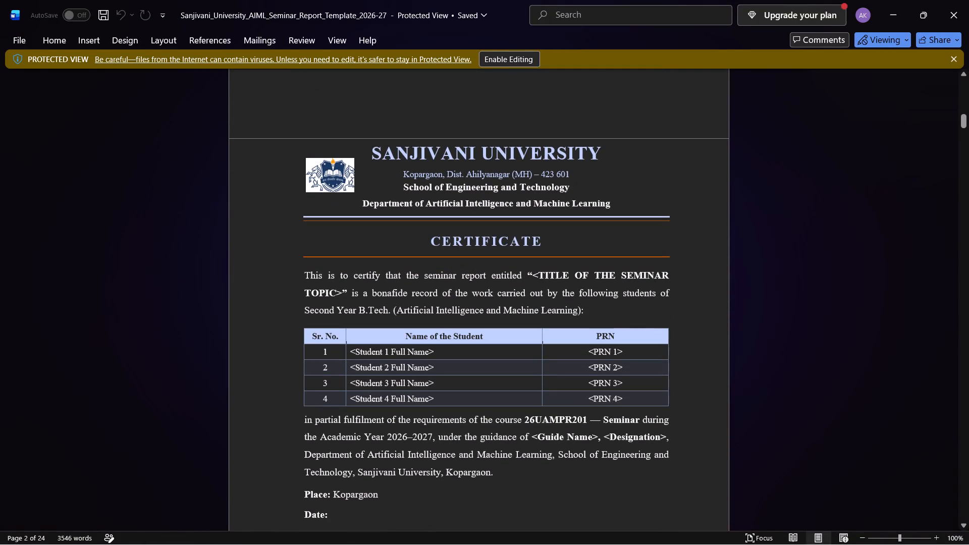
pyautogui.middleClick(853, 267)
pyautogui.scroll(1, 759, 253)
pyautogui.scroll(-11, 721, 248)
pyautogui.scroll(1, 601, 228)
pyautogui.scroll(-20, 601, 228)
pyautogui.scroll(-1, 601, 228)
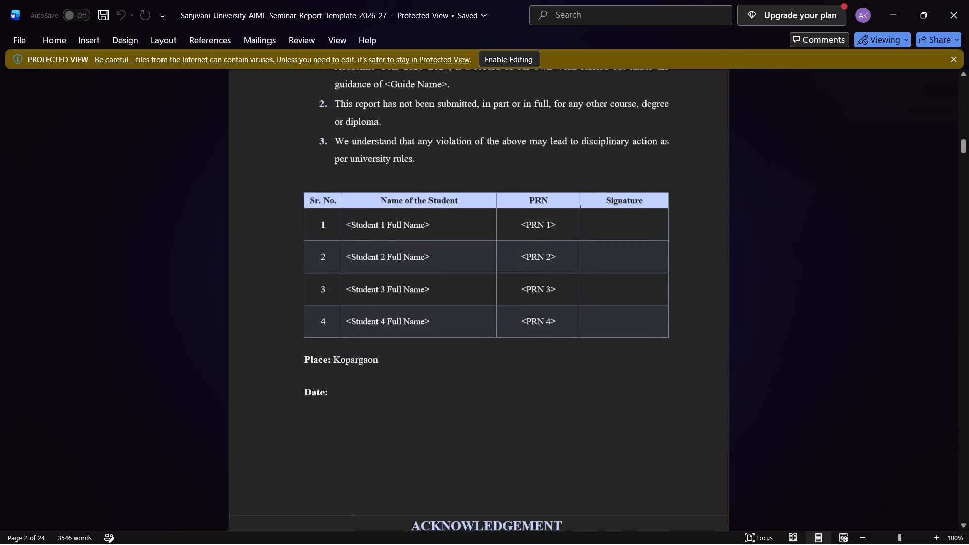
pyautogui.scroll(-7, 631, 216)
pyautogui.scroll(1, 632, 206)
pyautogui.scroll(-3, 632, 206)
pyautogui.scroll(1, 632, 206)
pyautogui.scroll(-2, 632, 206)
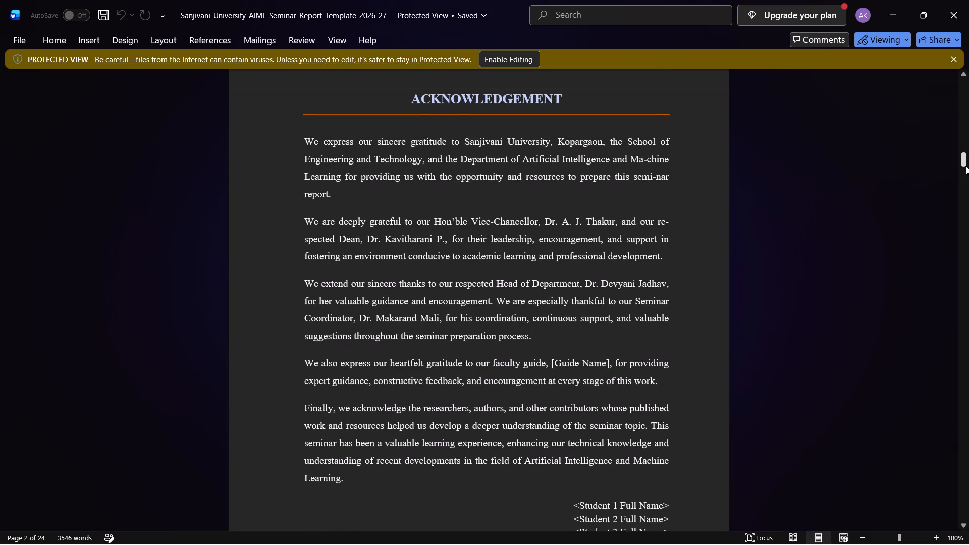
# Skim the template from the Acknowledgement through the list of figures and Chapter 1 to Chapter 3's opening, and close it.
pyautogui.moveTo(964, 156); pyautogui.dragTo(957, 227)
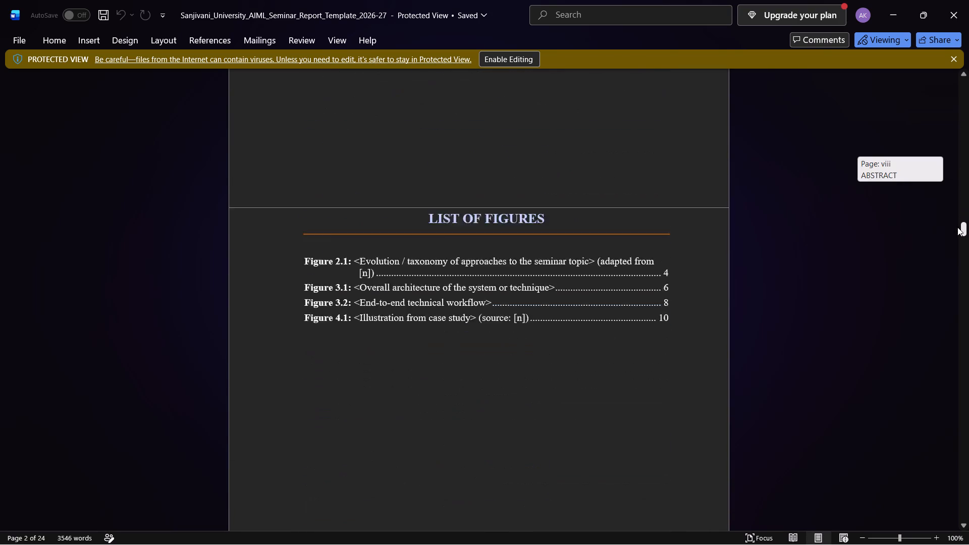
pyautogui.moveTo(957, 227); pyautogui.dragTo(958, 295)
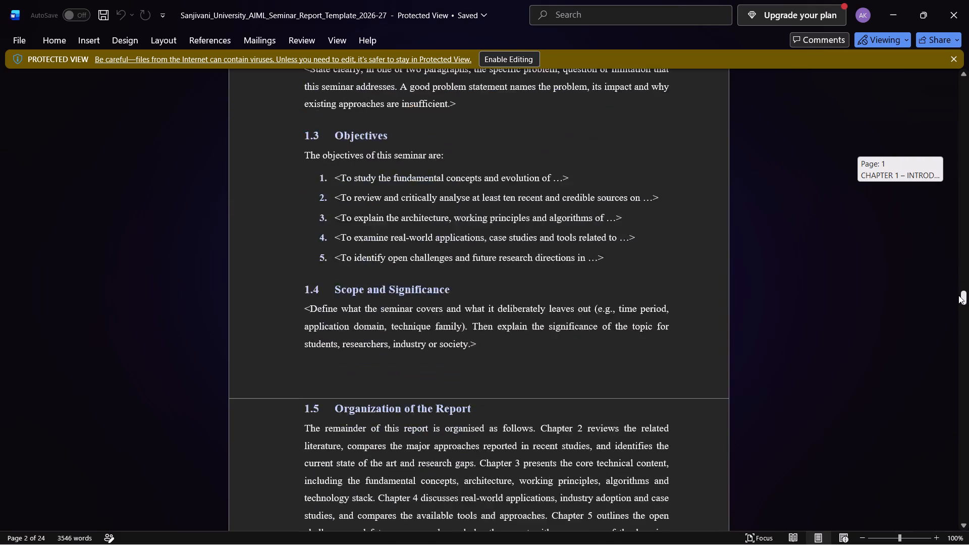
pyautogui.moveTo(958, 295); pyautogui.dragTo(956, 366)
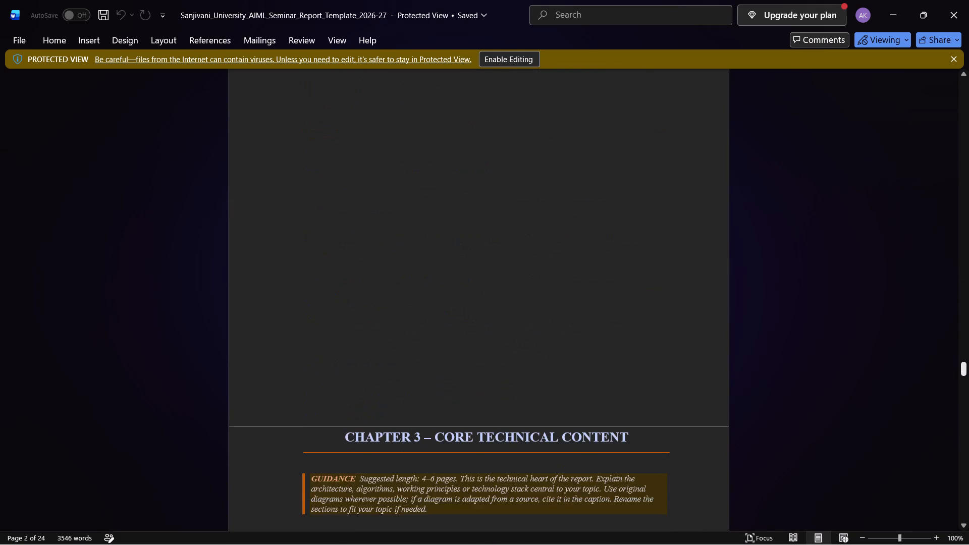
pyautogui.click(968, 0)
# Open "final sseminar report (wrong)" from the Downloads folder, check its cover and Seminar Submission Details, and close it.
pyautogui.press('super+e')
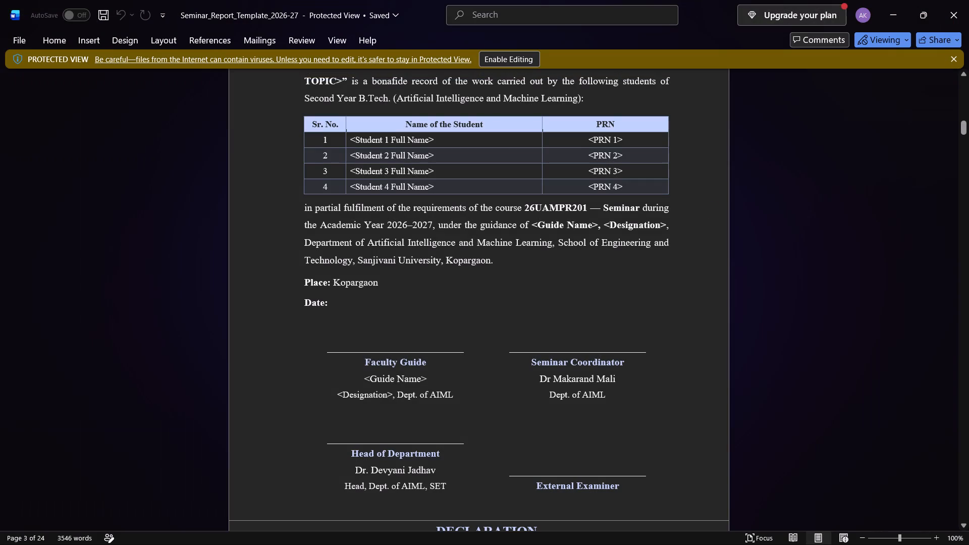
pyautogui.click(41, 167)
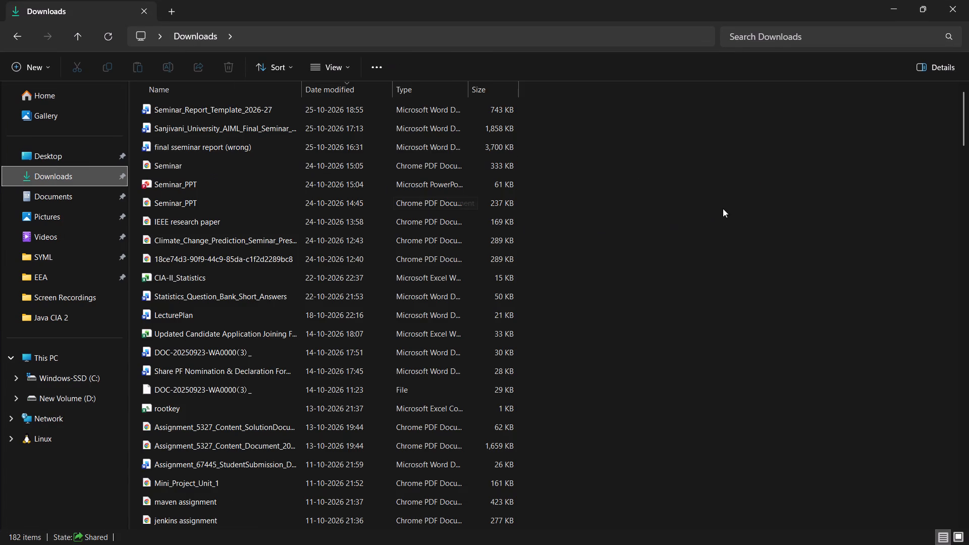
pyautogui.click(723, 208)
pyautogui.doubleClick(215, 146)
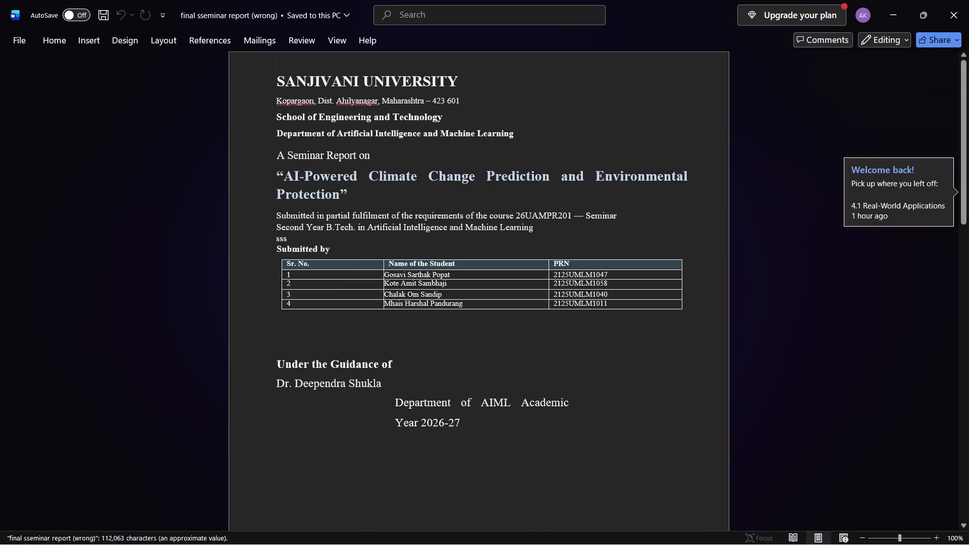
pyautogui.scroll(-12, 530, 162)
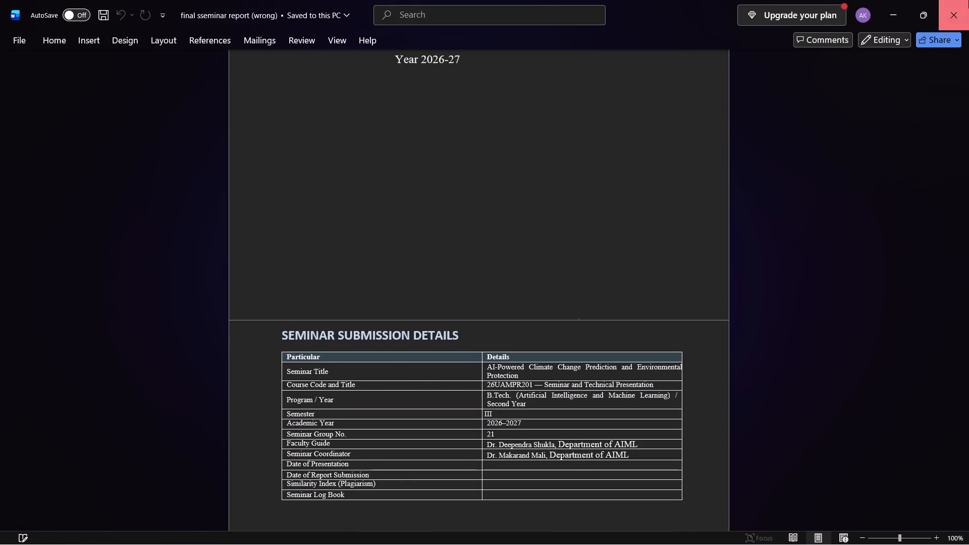
pyautogui.click(968, 0)
pyautogui.hotkey('alt', 'Tab')
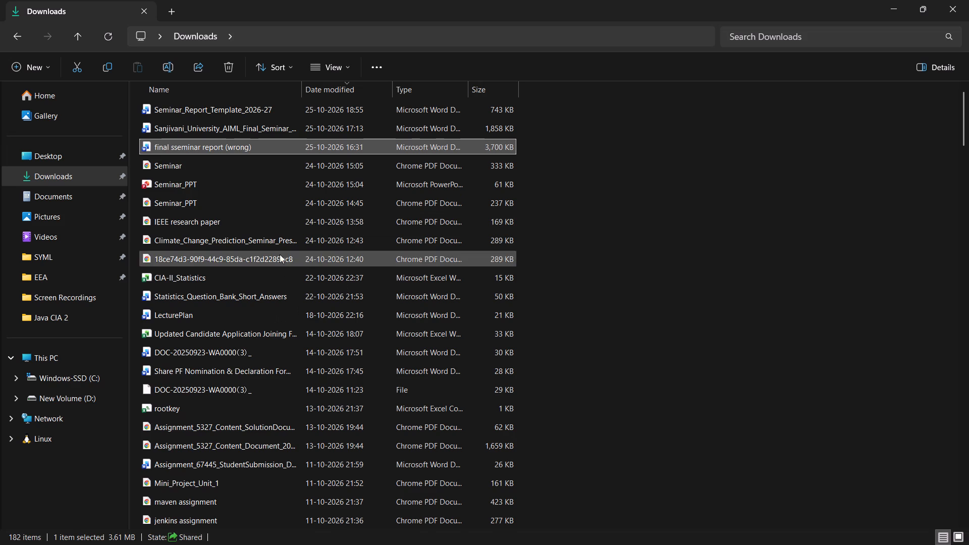
# Open the Sanjivani_University_AIML_Final_Seminar_Report_2026-27 document from Downloads, examine its cover, submission details and certificate, and close it.
pyautogui.click(779, 183)
pyautogui.hotkey('ctrl', 'r')
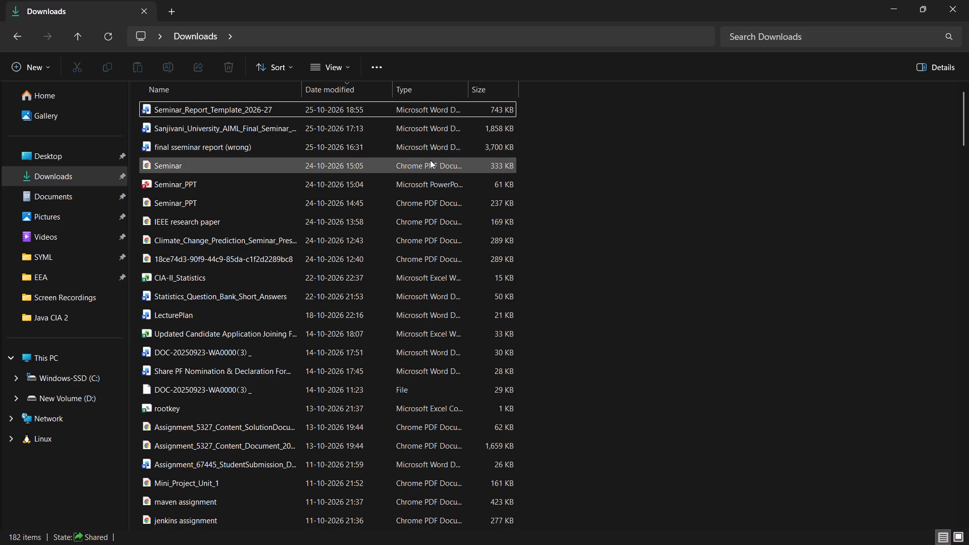
pyautogui.scroll(4, 428, 160)
pyautogui.doubleClick(275, 123)
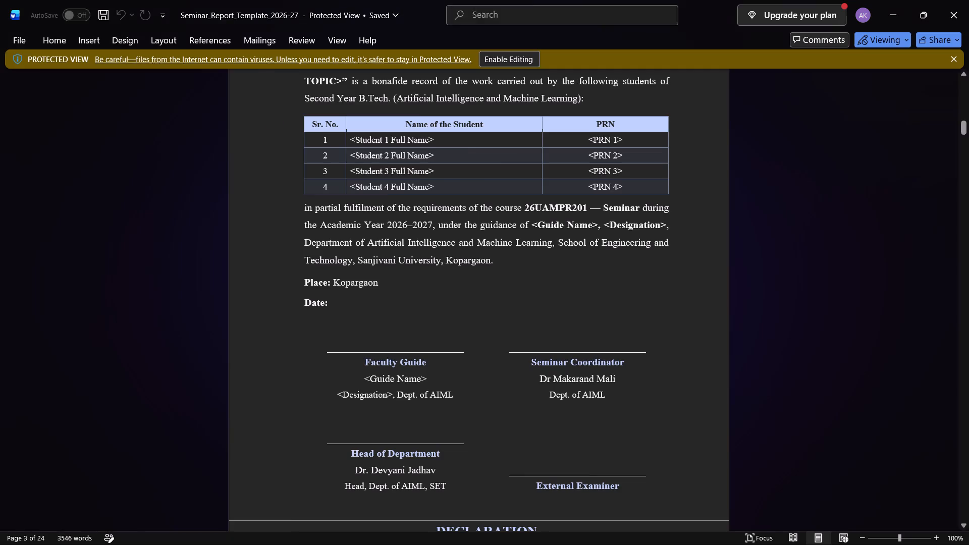
pyautogui.scroll(-15, 497, 175)
pyautogui.scroll(1, 499, 173)
pyautogui.scroll(-1, 499, 173)
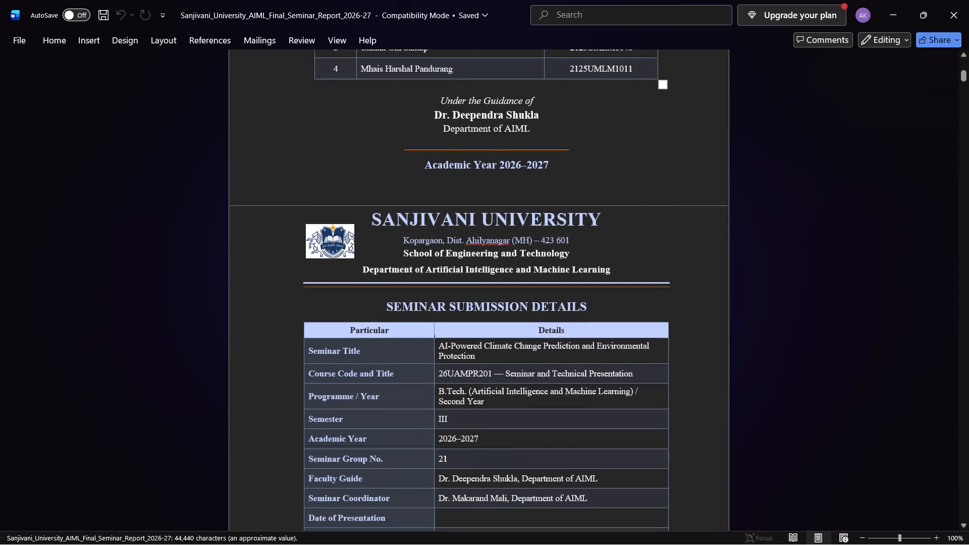
pyautogui.scroll(-20, 499, 173)
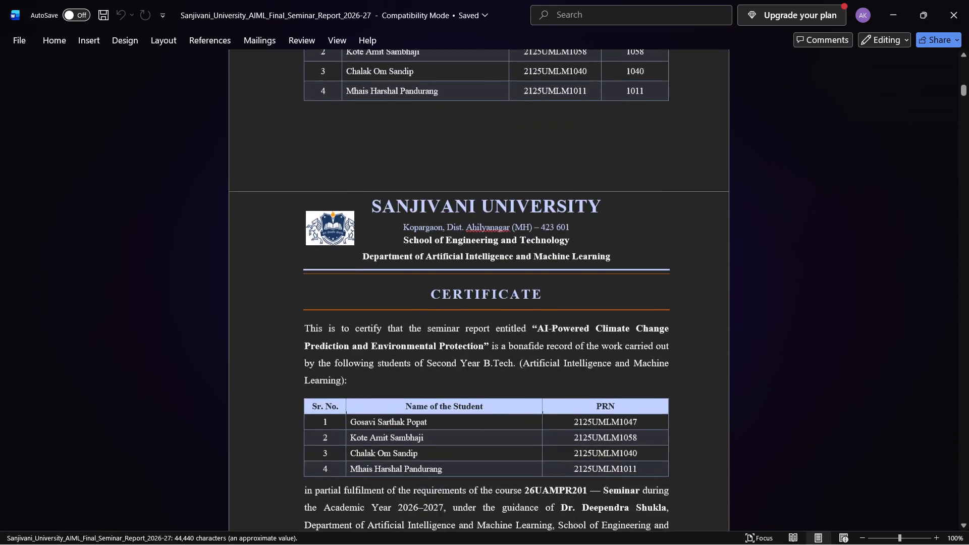
pyautogui.scroll(1, 499, 172)
pyautogui.scroll(-5, 499, 172)
pyautogui.click(968, 0)
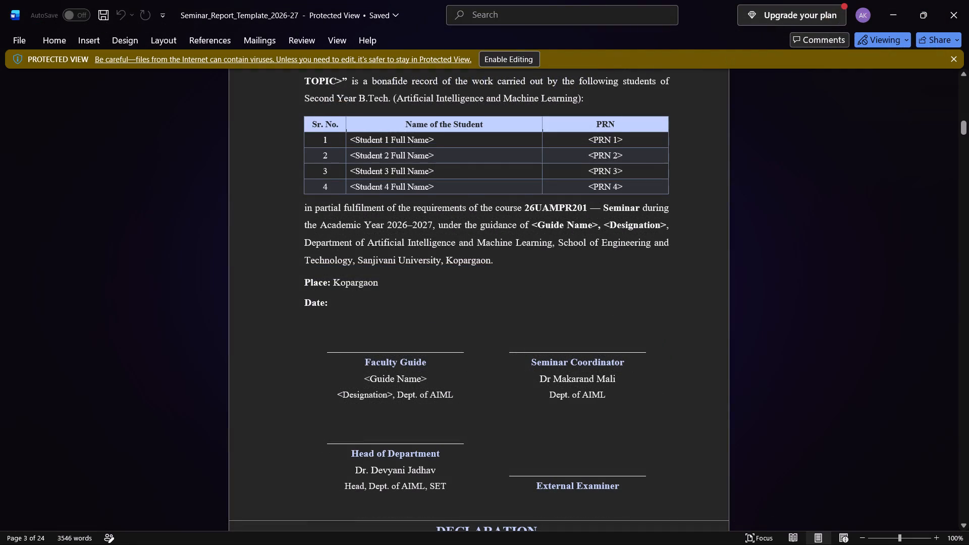
# Enable editing in Seminar_Report_Template_2026-27, view its cover page, and close the document.
pyautogui.click(513, 51)
pyautogui.scroll(17, 611, 145)
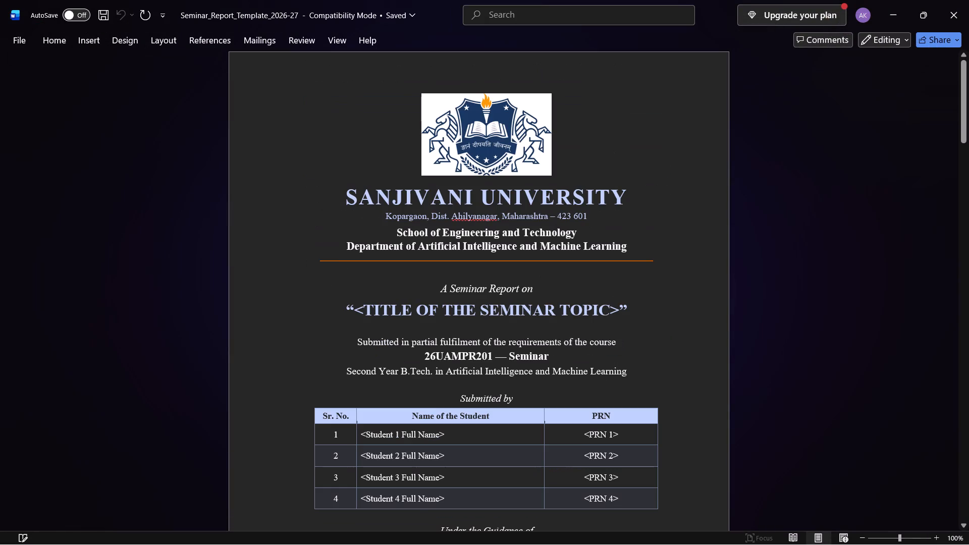
pyautogui.click(968, 0)
# Reopen "final sseminar report (wrong)" from Downloads to check its cover page, and close it.
pyautogui.doubleClick(623, 134)
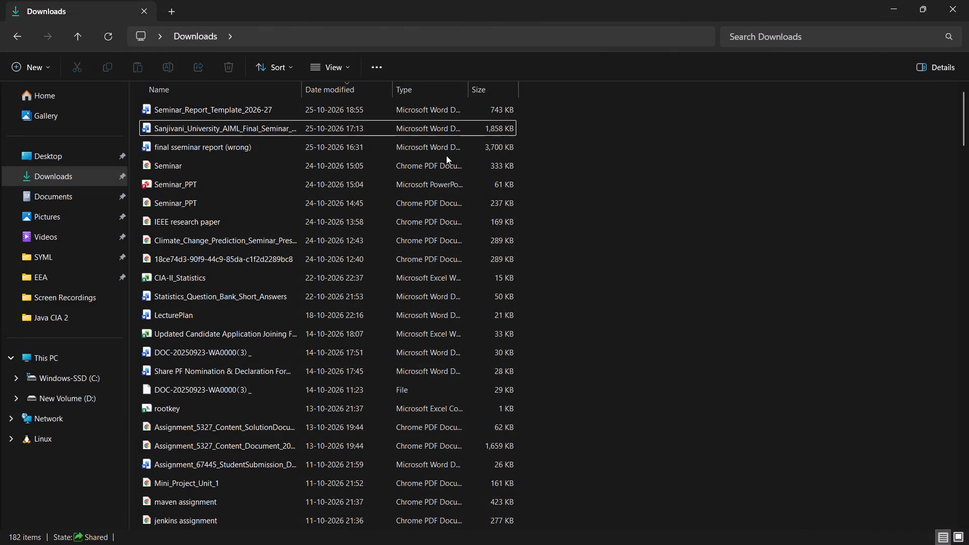
pyautogui.doubleClick(445, 148)
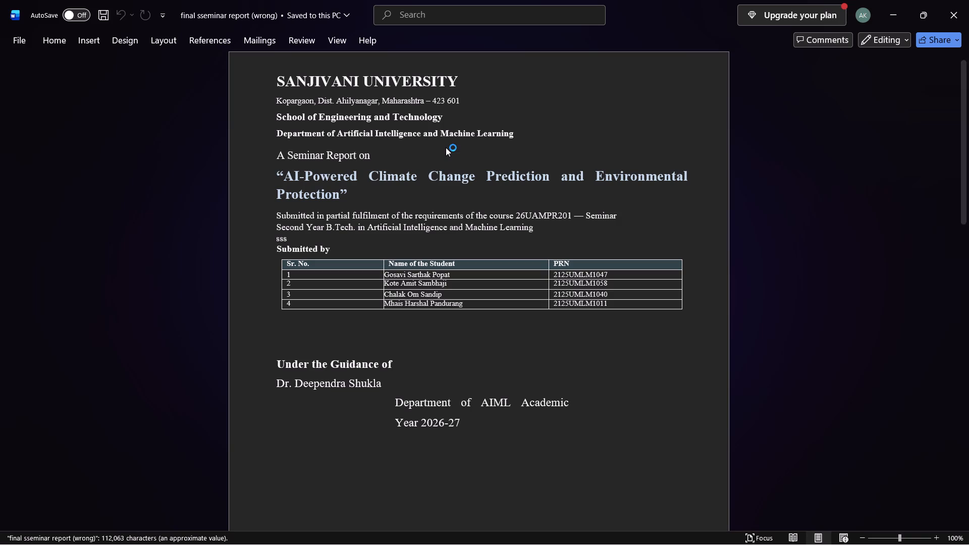
pyautogui.click(968, 0)
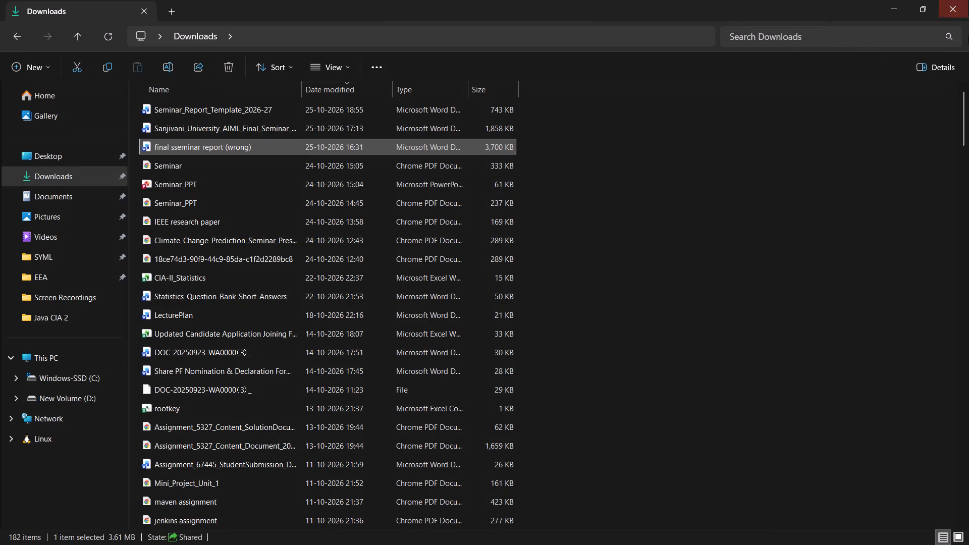
pyautogui.click(688, 111)
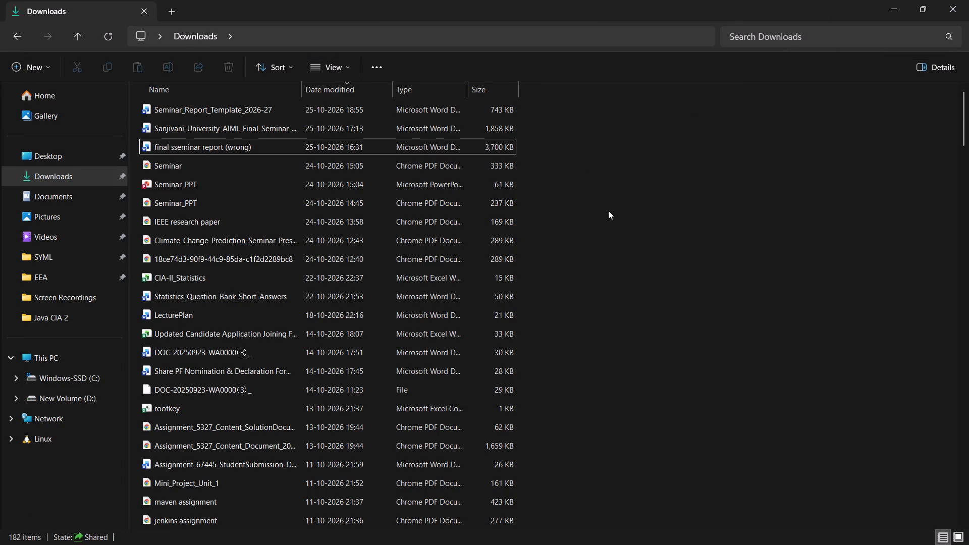
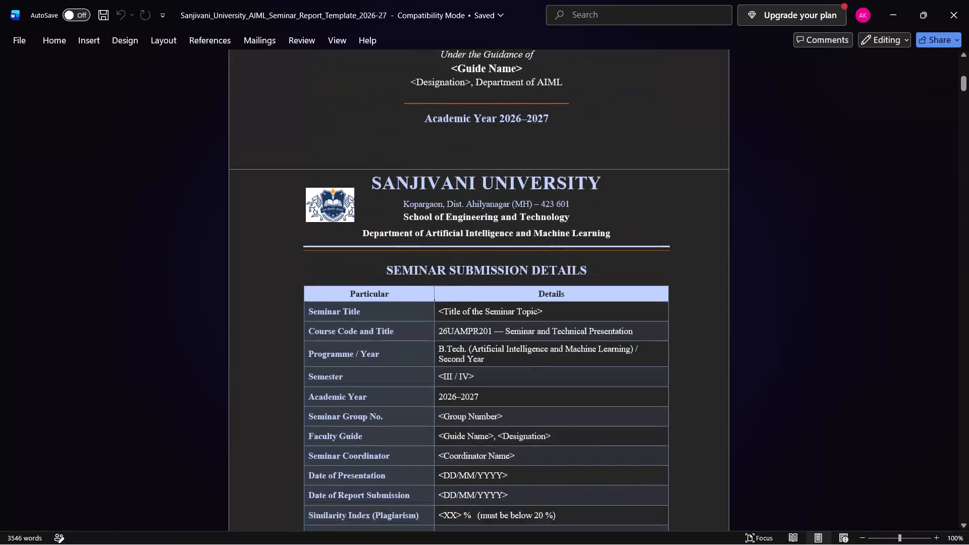
# Examine the seminar report template's submission details, group members table, certificate, declaration and acknowledgement pages.
pyautogui.scroll(-8, 654, 237)
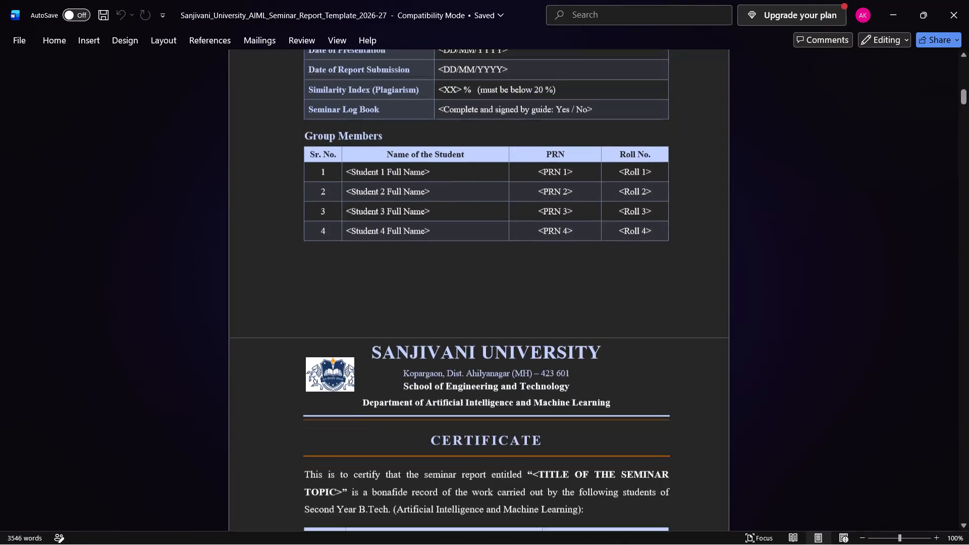
pyautogui.scroll(-9, 654, 237)
pyautogui.scroll(1, 654, 237)
pyautogui.scroll(-20, 654, 237)
pyautogui.scroll(-2, 653, 241)
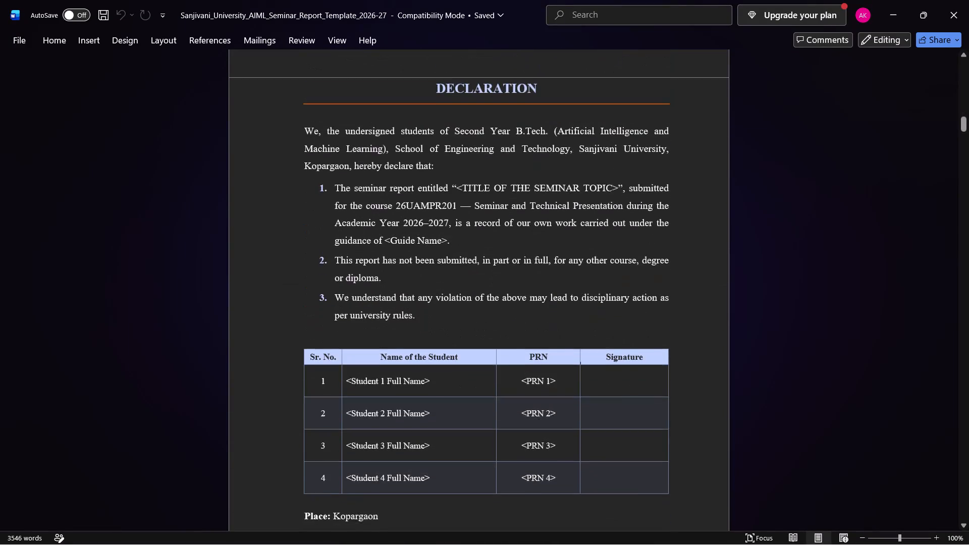
pyautogui.scroll(1, 653, 243)
pyautogui.scroll(-8, 653, 243)
pyautogui.scroll(1, 652, 246)
pyautogui.scroll(-7, 652, 246)
pyautogui.scroll(1, 652, 246)
pyautogui.scroll(-7, 652, 246)
pyautogui.scroll(1, 649, 238)
pyautogui.scroll(-7, 649, 238)
pyautogui.scroll(1, 643, 237)
pyautogui.scroll(-5, 641, 231)
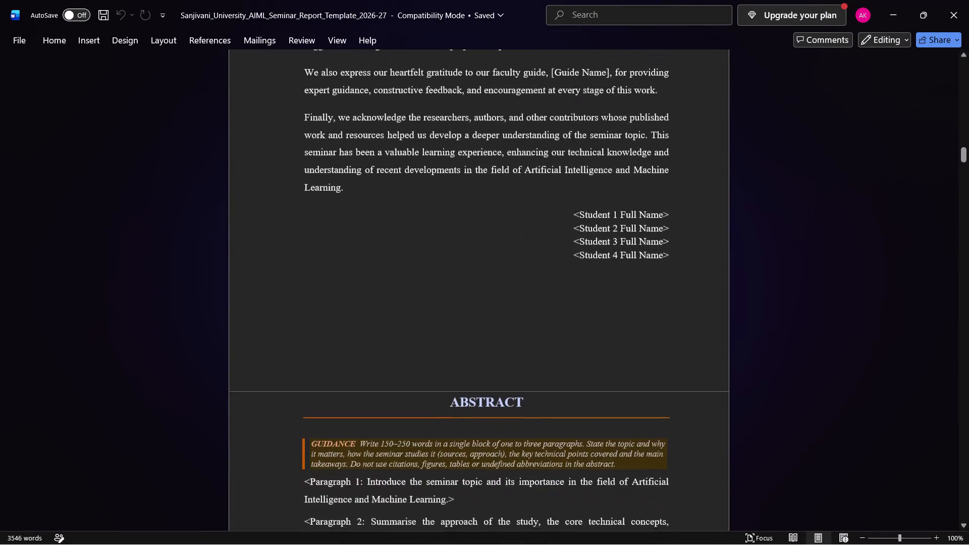
# Examine the template's abstract guidance and its table of contents through to the References entry.
pyautogui.scroll(-15, 641, 230)
pyautogui.scroll(1, 642, 229)
pyautogui.scroll(-15, 642, 229)
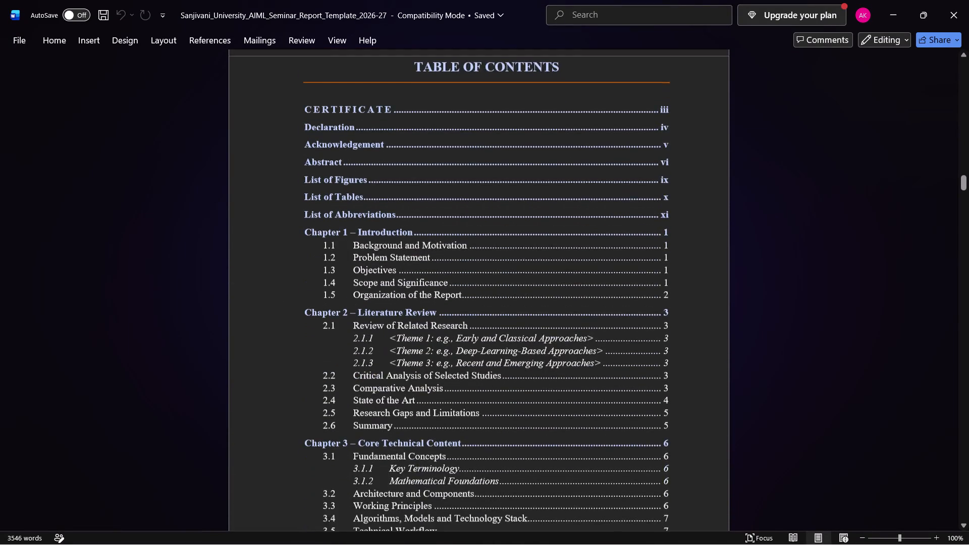
pyautogui.scroll(1, 677, 210)
pyautogui.scroll(-3, 677, 210)
pyautogui.scroll(-10, 789, 159)
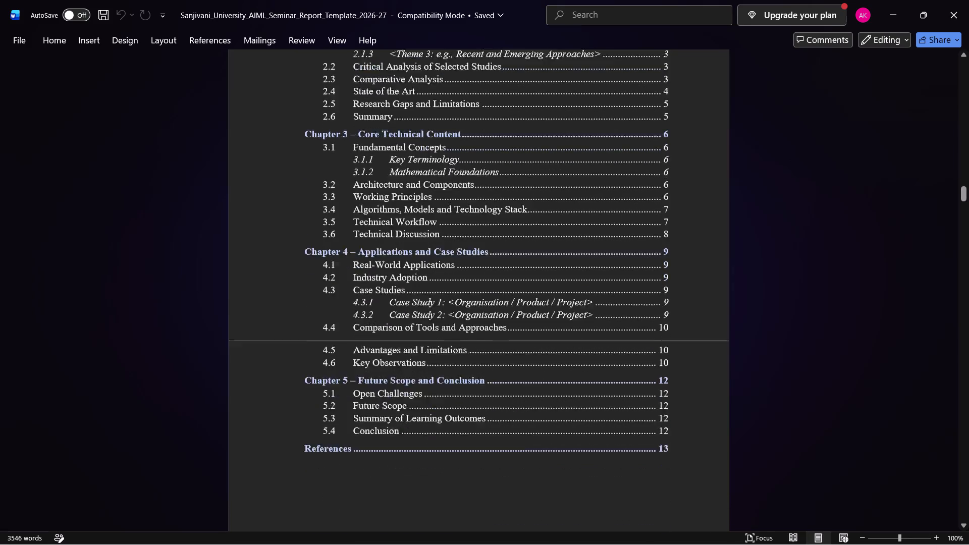
pyautogui.scroll(-7, 753, 177)
pyautogui.click(648, 214)
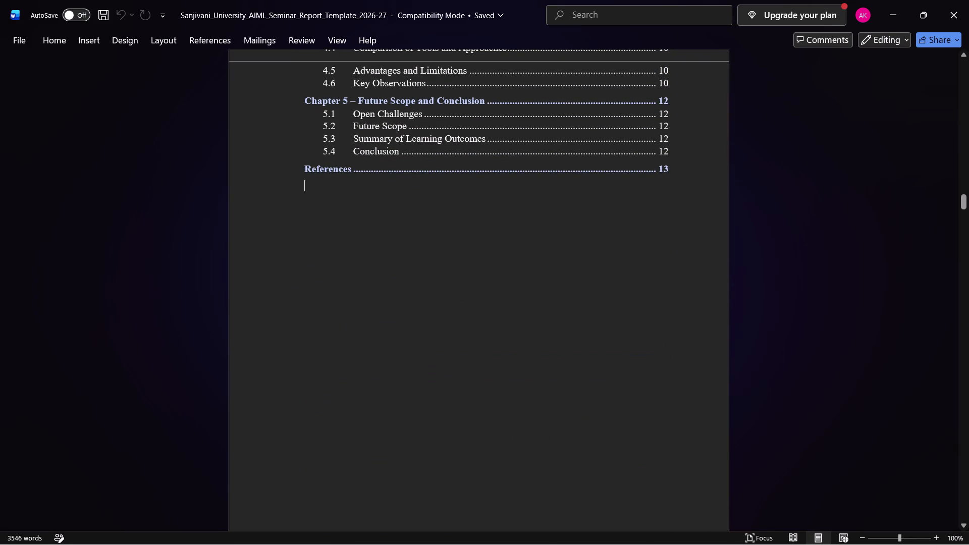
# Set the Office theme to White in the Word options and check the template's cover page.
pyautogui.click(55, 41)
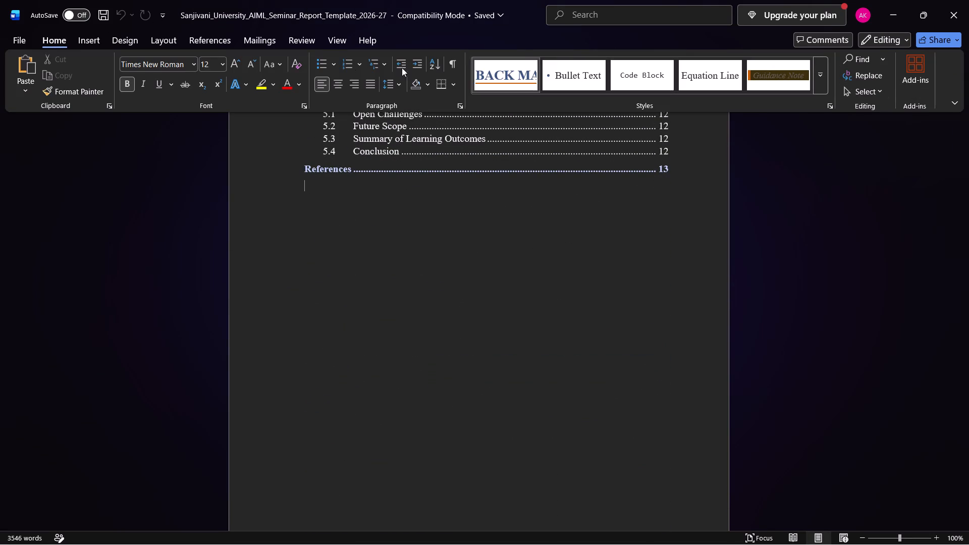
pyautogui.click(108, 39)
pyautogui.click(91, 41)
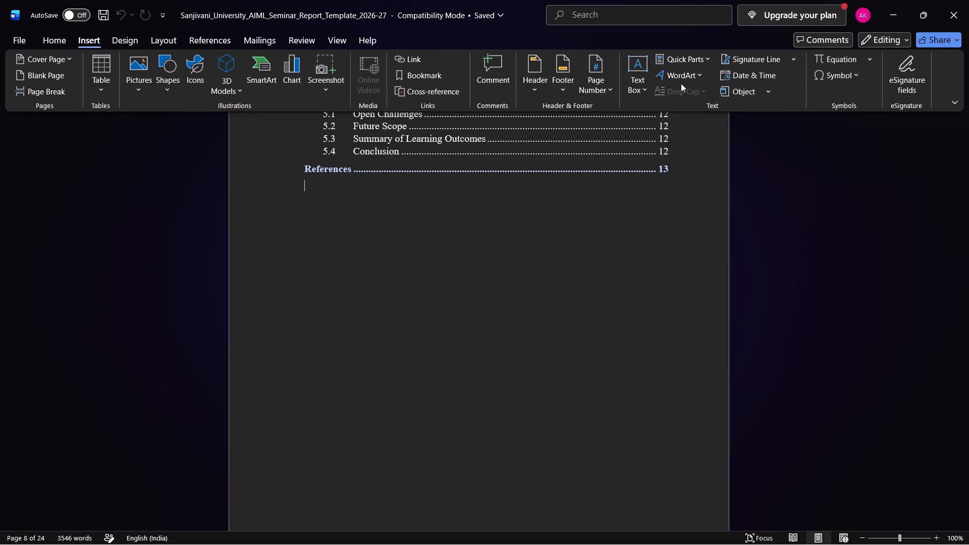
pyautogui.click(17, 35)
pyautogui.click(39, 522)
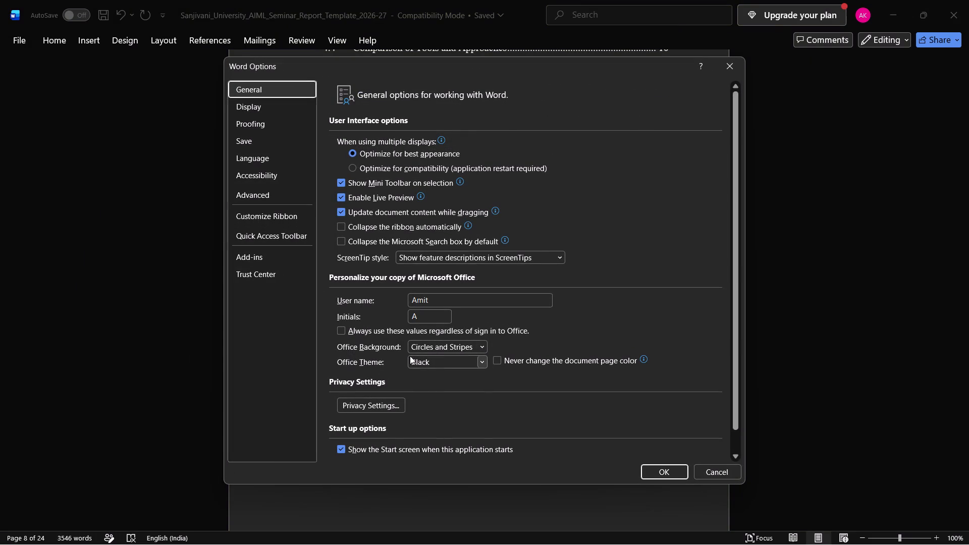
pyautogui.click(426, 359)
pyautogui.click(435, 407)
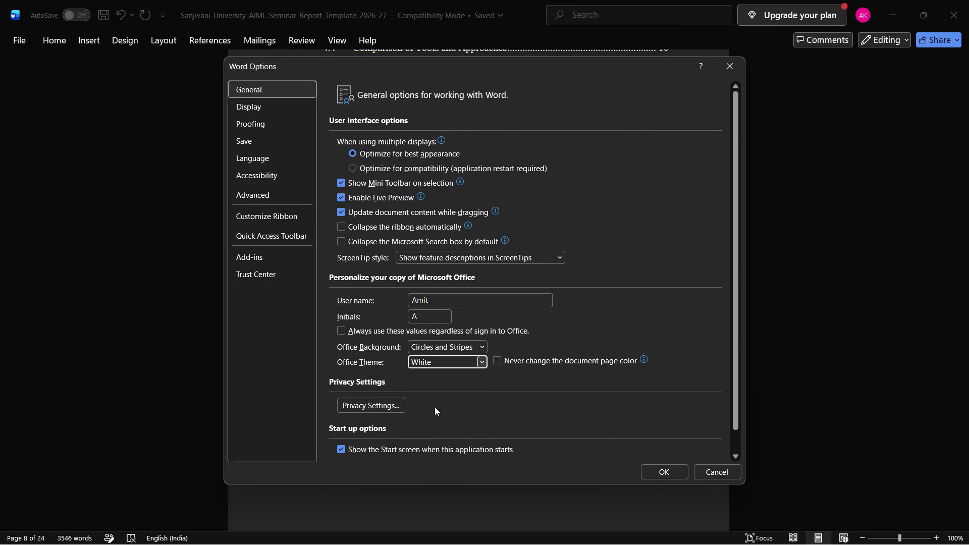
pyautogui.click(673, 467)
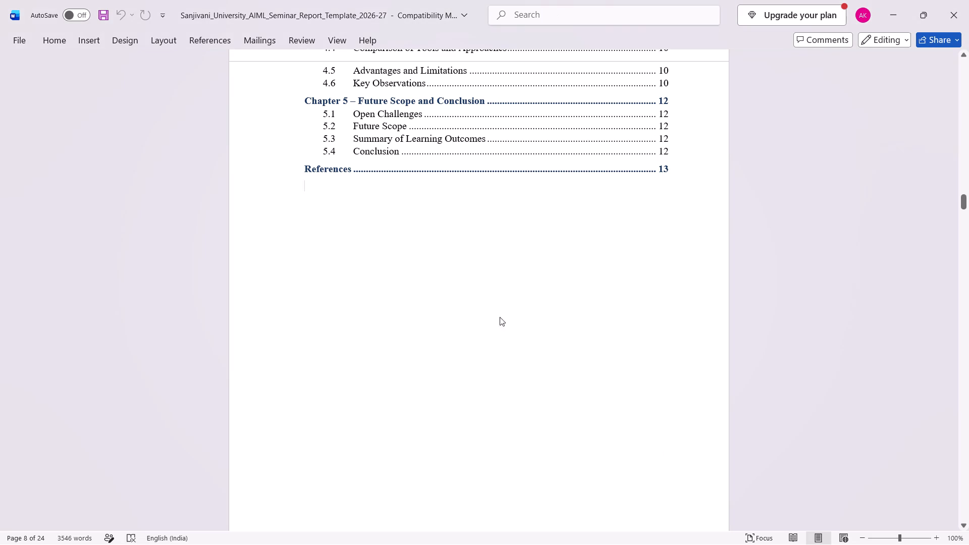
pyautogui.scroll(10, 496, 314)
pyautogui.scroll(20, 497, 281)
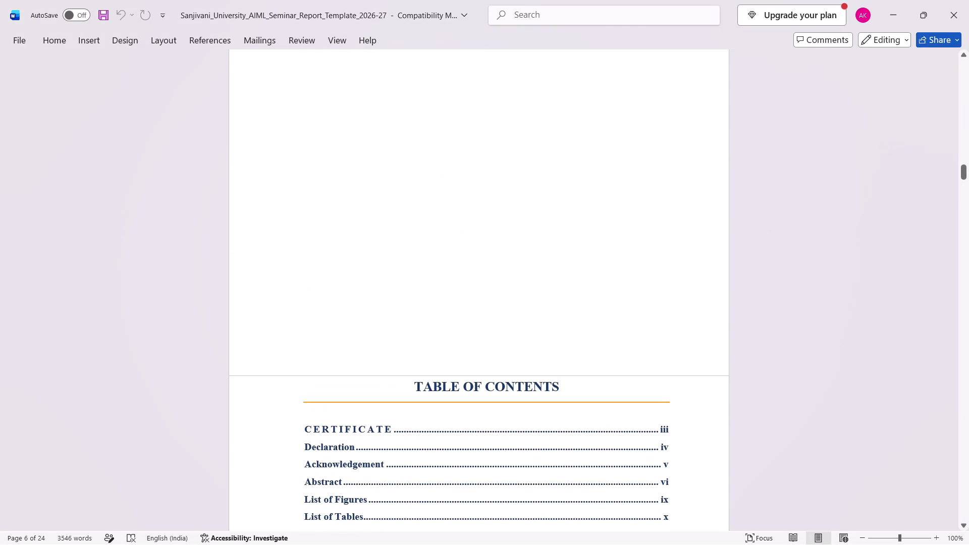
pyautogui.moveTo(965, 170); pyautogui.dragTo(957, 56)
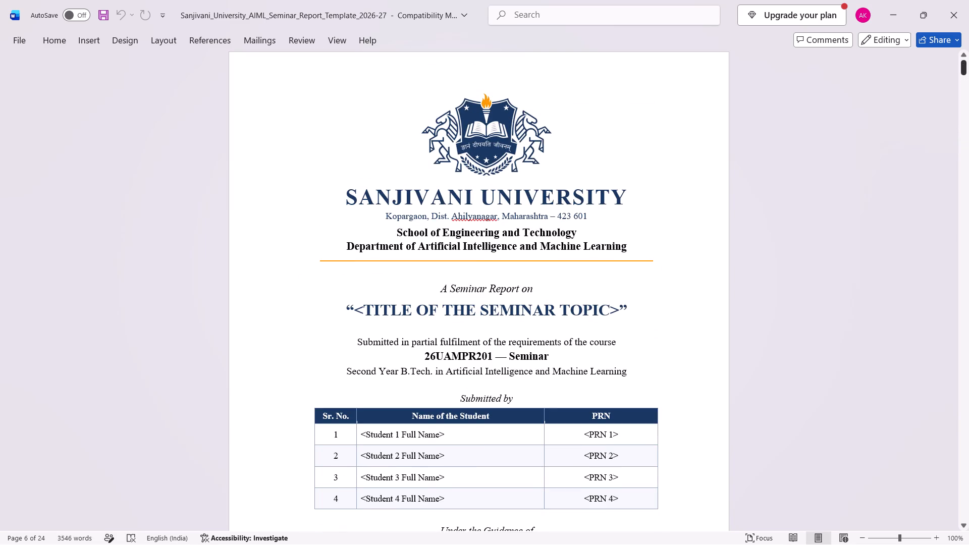
# Set the Office theme to Use system setting in the Word options.
pyautogui.click(16, 36)
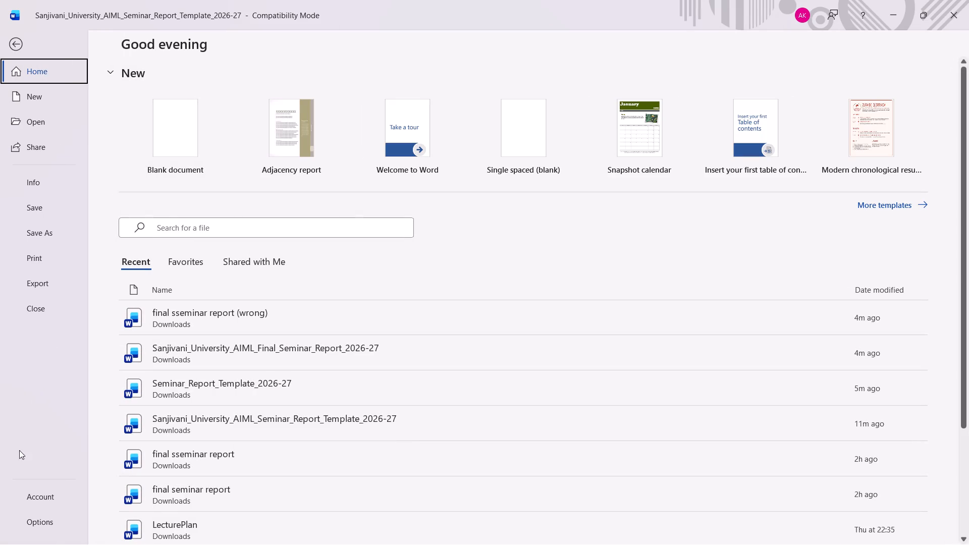
pyautogui.click(49, 524)
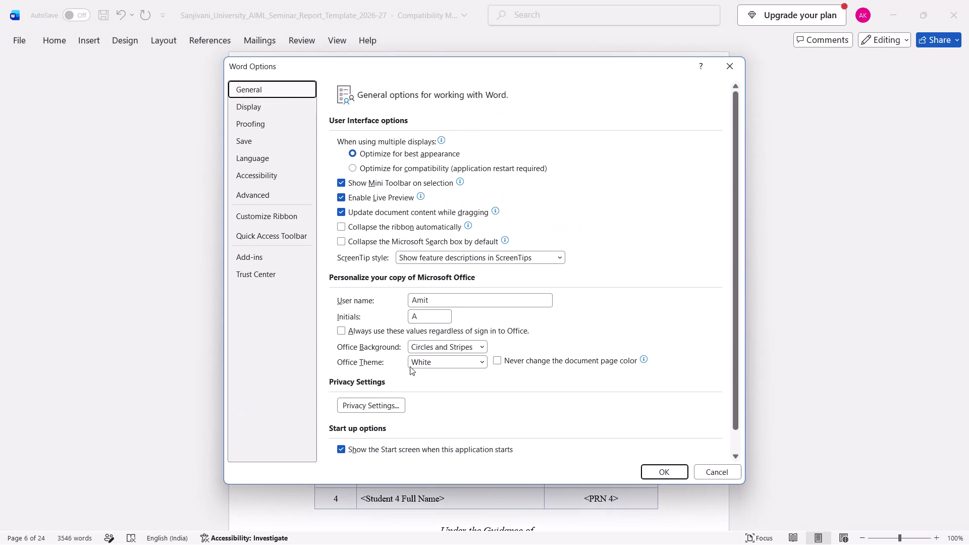
pyautogui.click(426, 363)
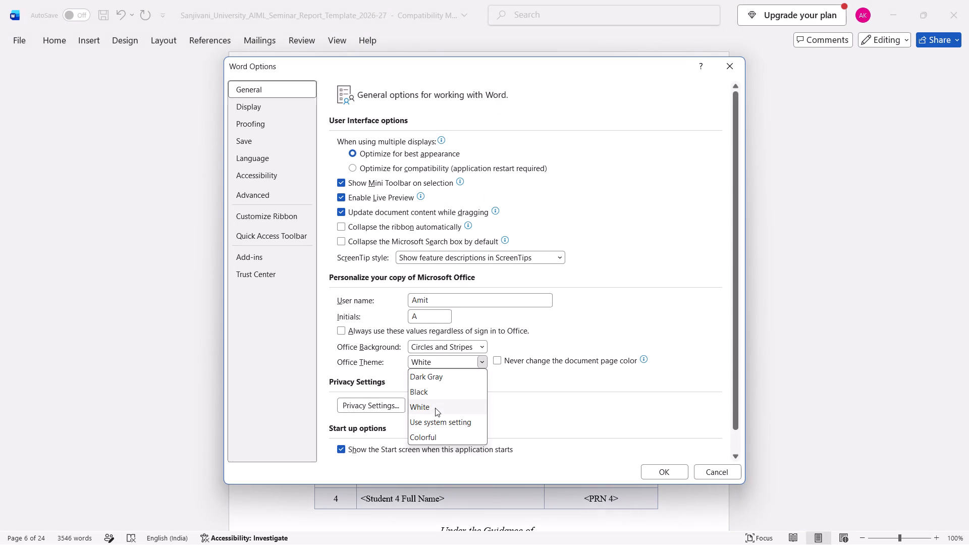
pyautogui.click(433, 419)
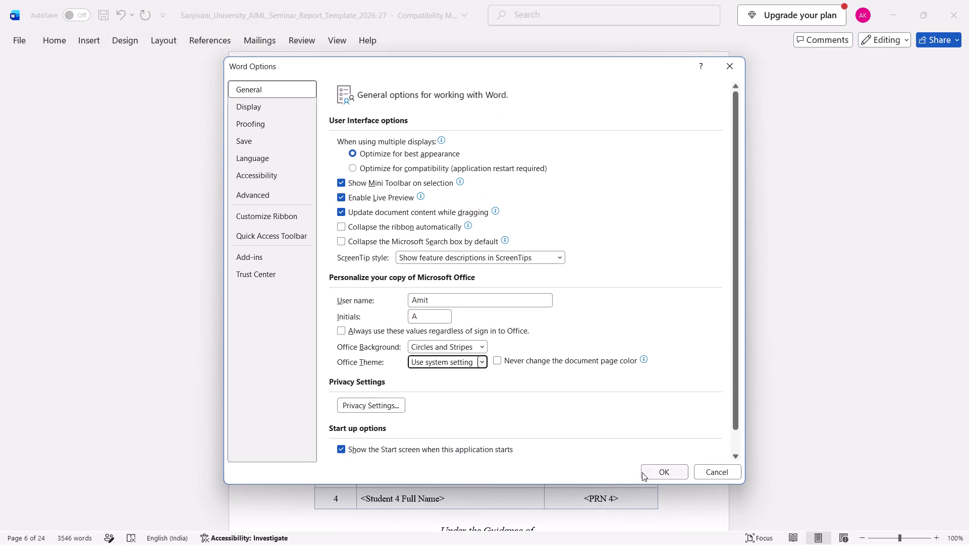
pyautogui.click(656, 469)
# Close the Sanjivani_University_AIML_Seminar_Report_Template_2026-27 document.
pyautogui.scroll(2, 766, 261)
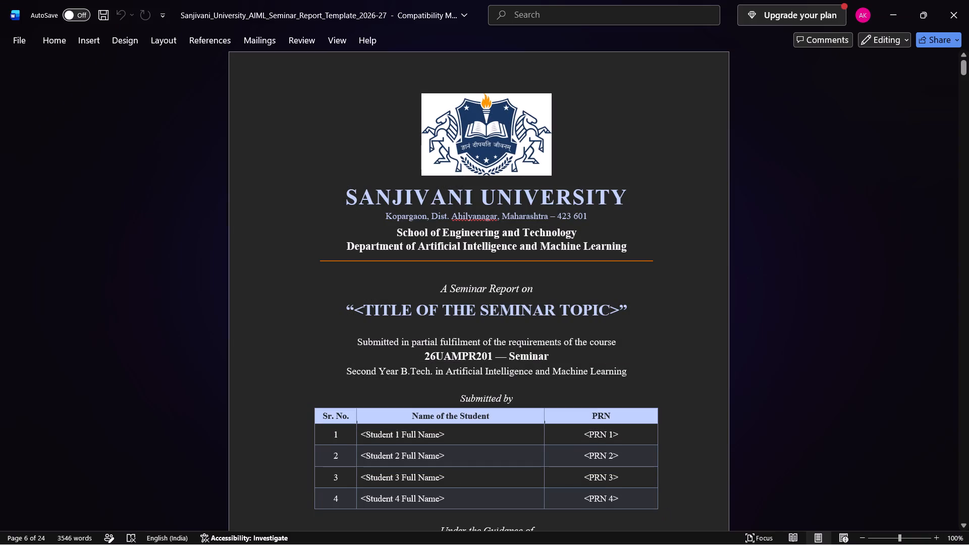
pyautogui.scroll(7, 765, 261)
pyautogui.click(968, 0)
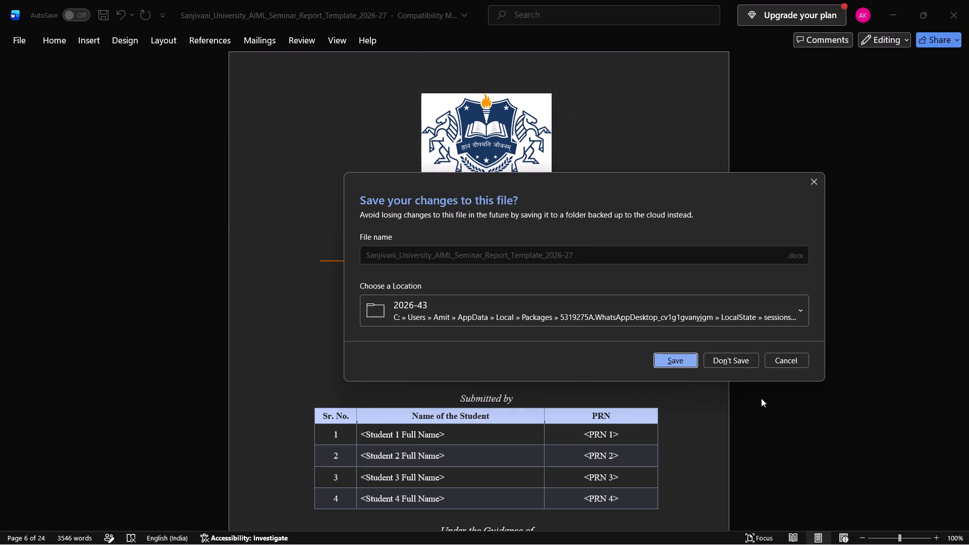
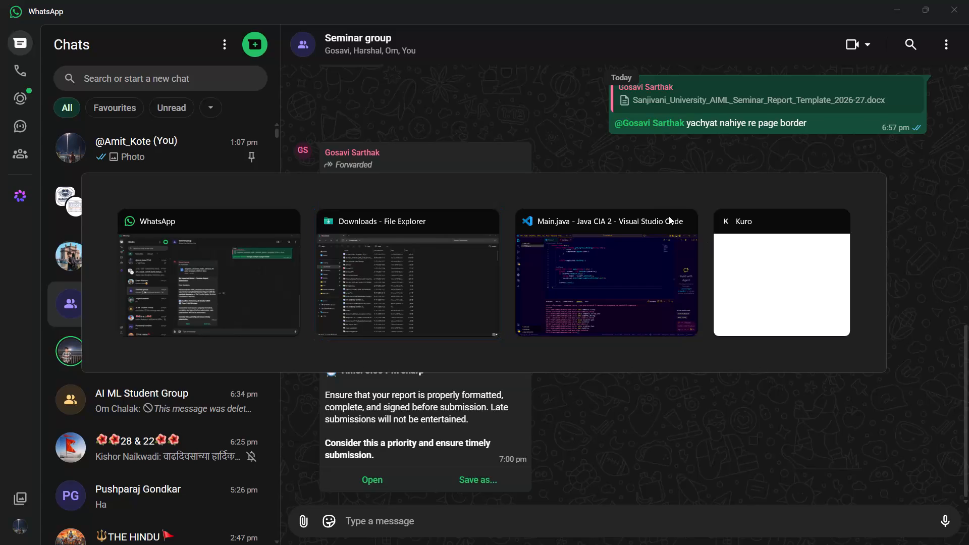
# Open the Sanjivani_University_AIML_Final_Seminar_Report_2026-27 document from the Downloads folder.
pyautogui.doubleClick(262, 127)
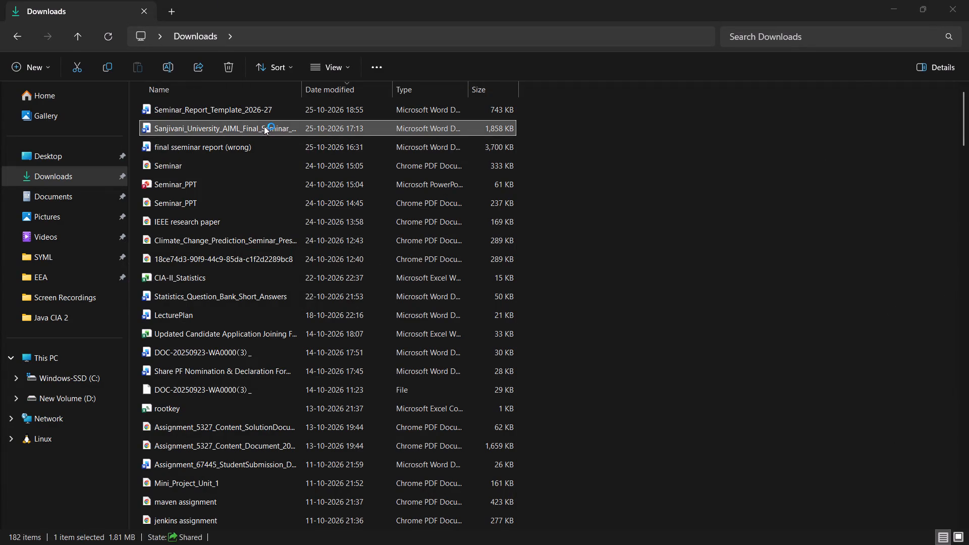
# Set the ribbon display option to Always show Ribbon.
pyautogui.click(460, 193)
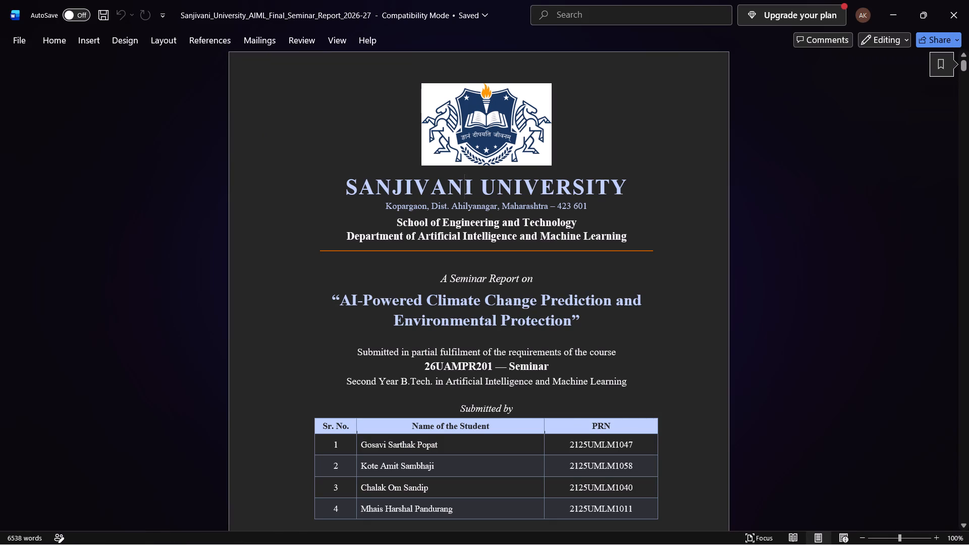
pyautogui.click(65, 37)
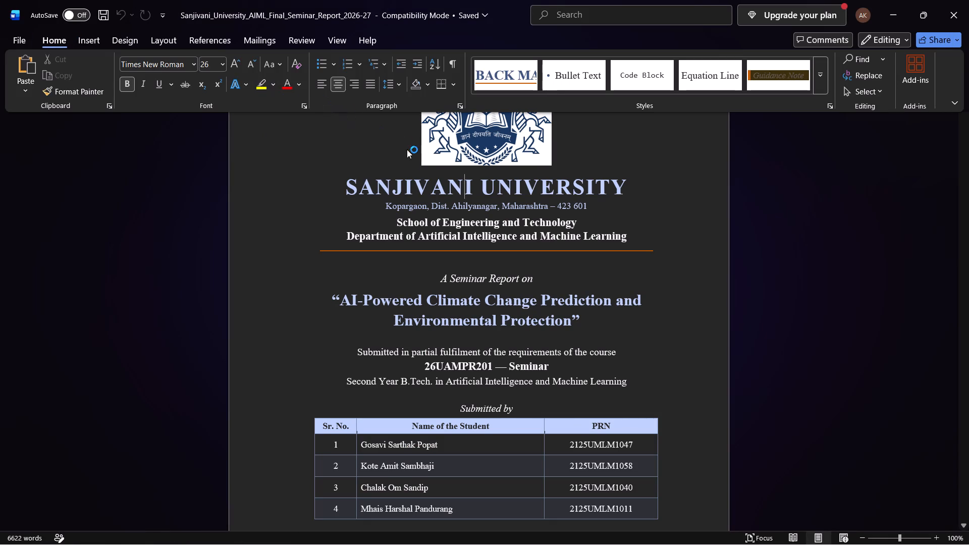
pyautogui.click(435, 179)
pyautogui.click(56, 38)
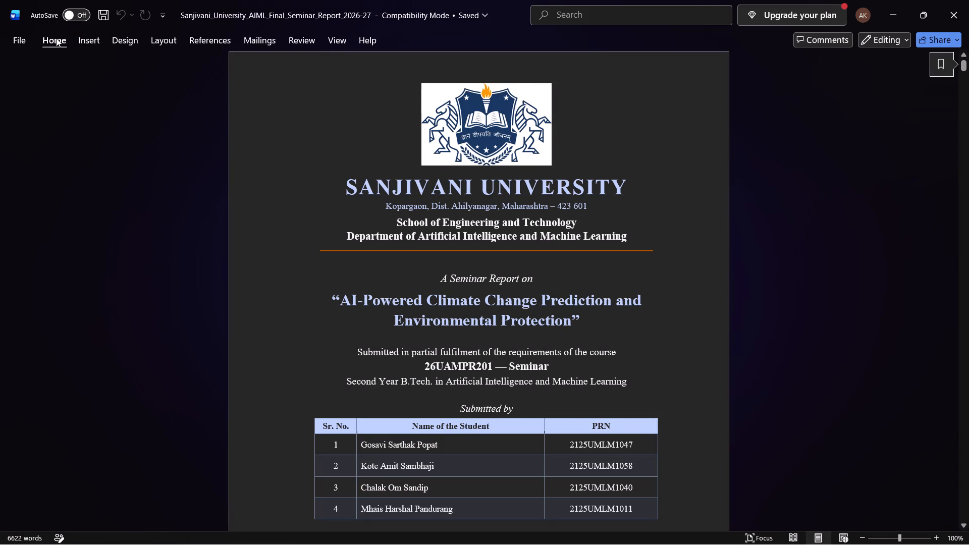
pyautogui.click(947, 107)
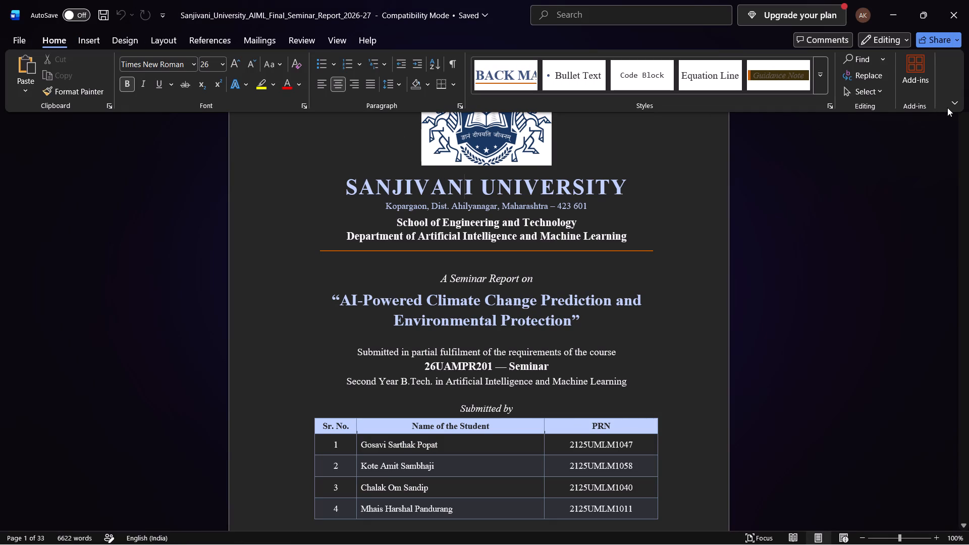
pyautogui.click(962, 102)
pyautogui.click(954, 104)
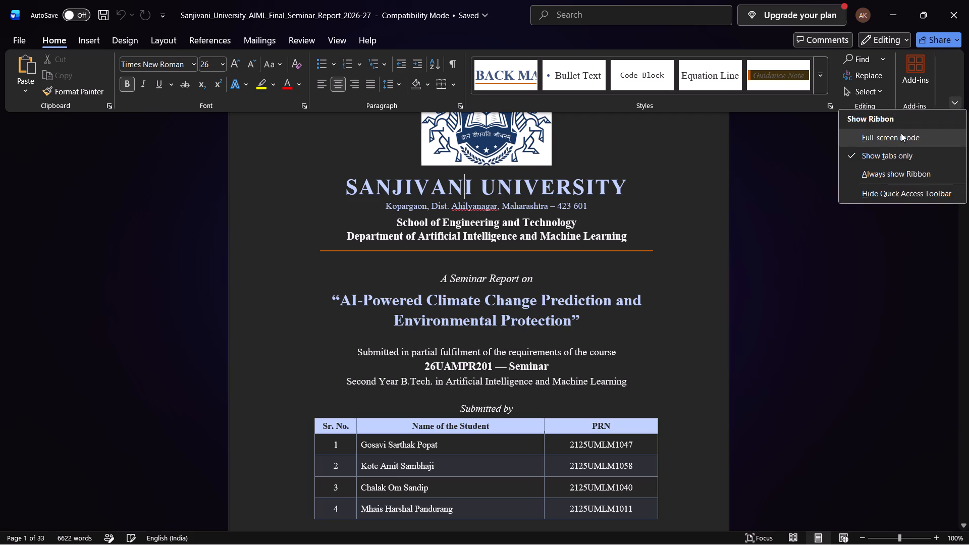
pyautogui.click(912, 170)
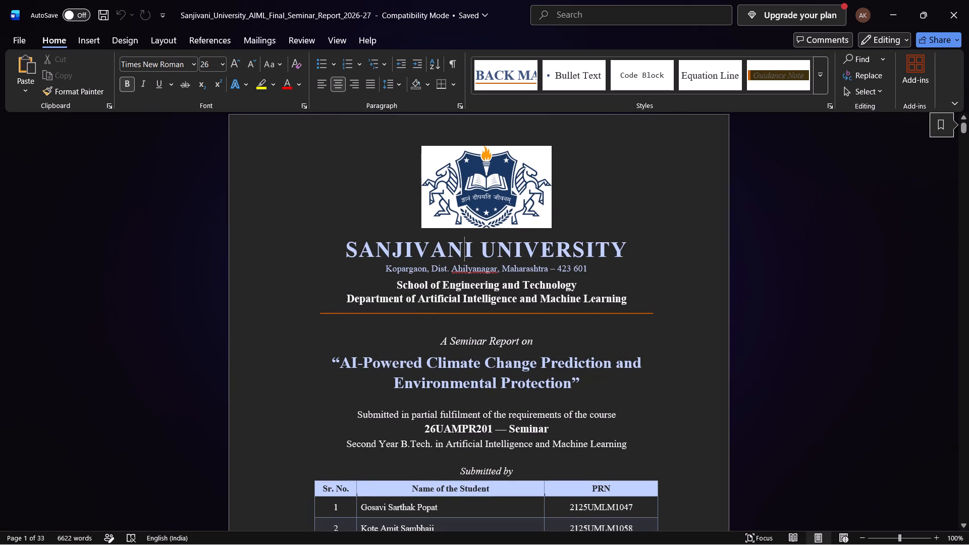
# Check the font and size of the cover page's university name, address, department, report title and course lines.
pyautogui.click(532, 248)
pyautogui.click(450, 267)
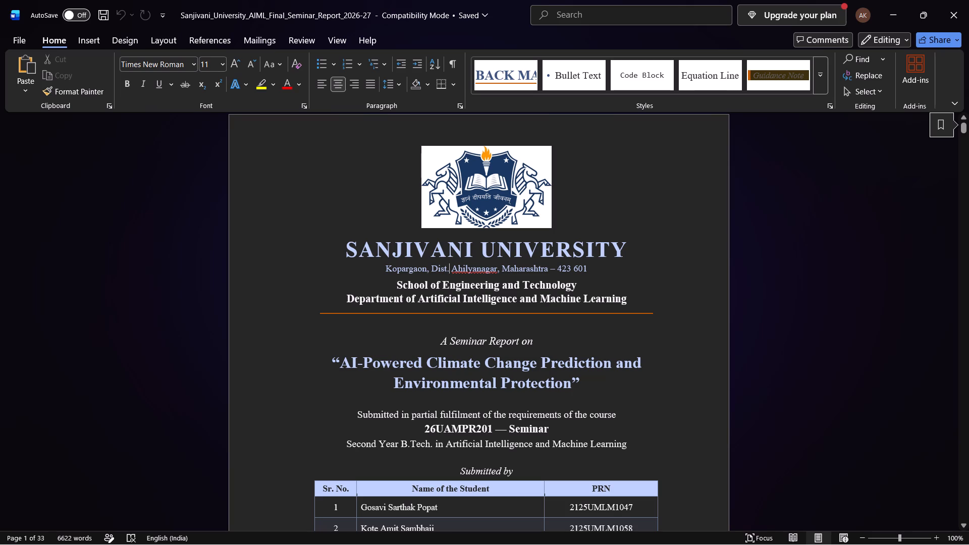
pyautogui.click(447, 289)
pyautogui.click(445, 301)
pyautogui.click(446, 360)
pyautogui.scroll(-4, 444, 360)
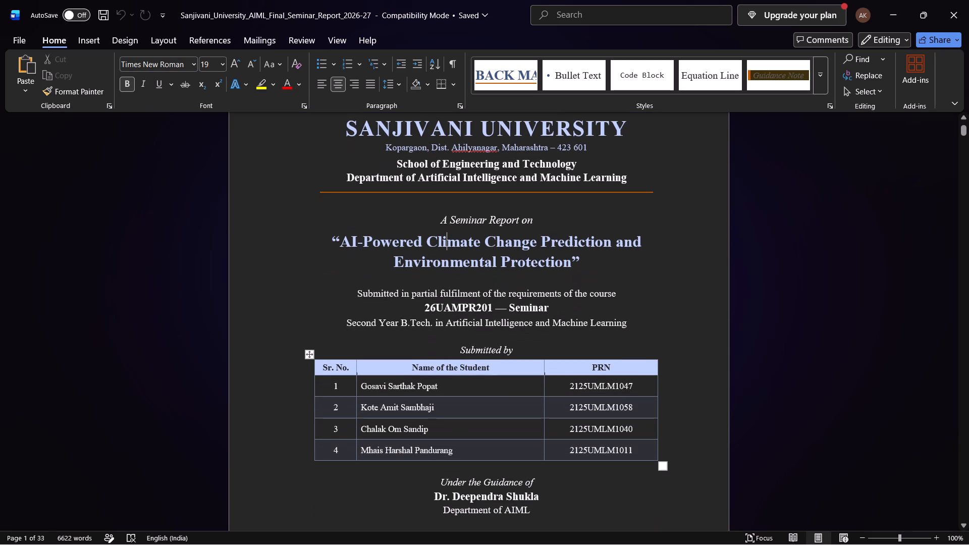
pyautogui.scroll(-1, 438, 237)
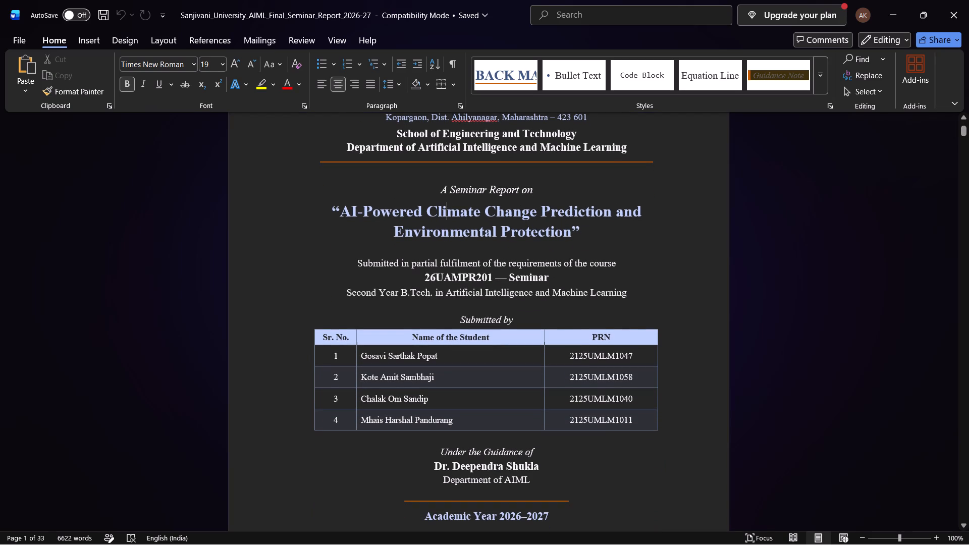
pyautogui.click(478, 281)
pyautogui.scroll(-6, 480, 283)
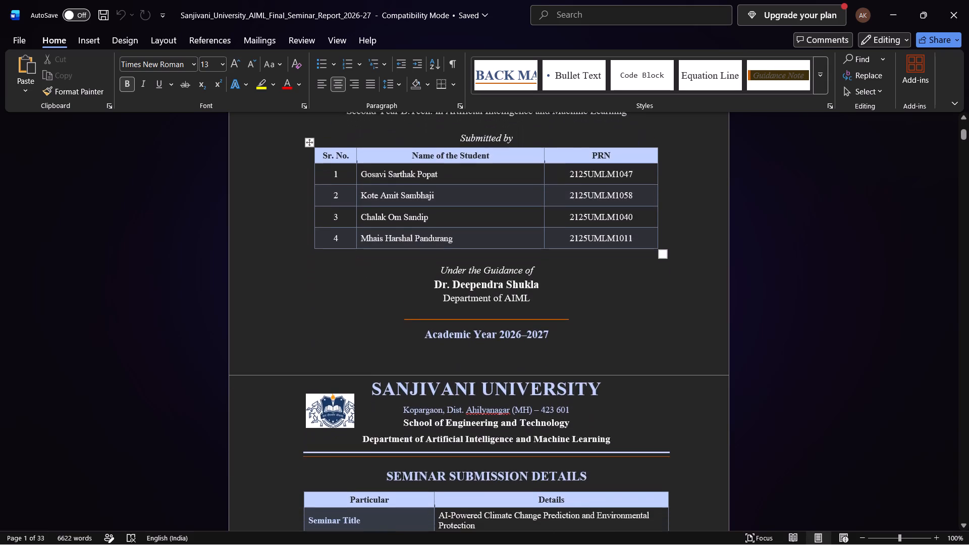
pyautogui.scroll(-4, 473, 276)
# Check the letterhead formatting and contents of the Seminar Submission Details page and the letterhead of the Certificate page.
pyautogui.click(473, 264)
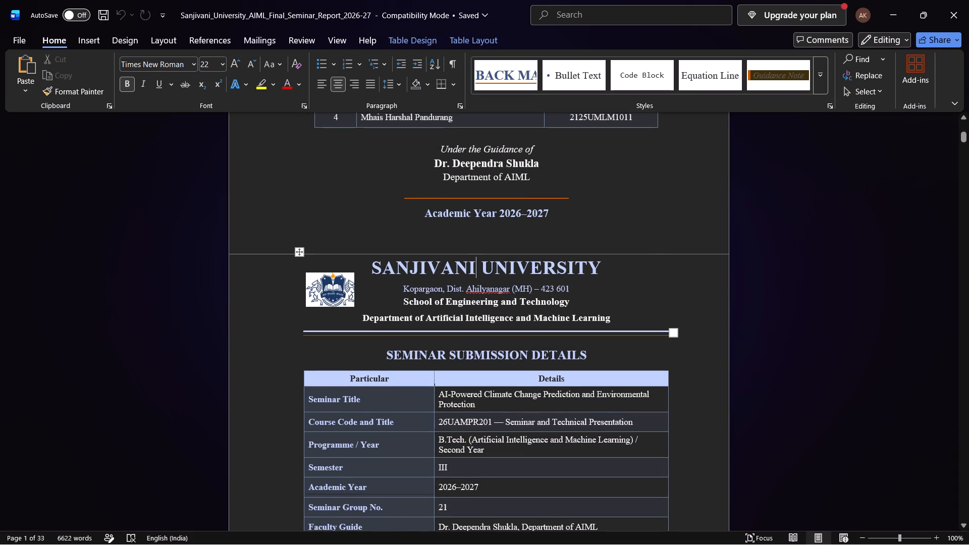
pyautogui.scroll(-2, 488, 298)
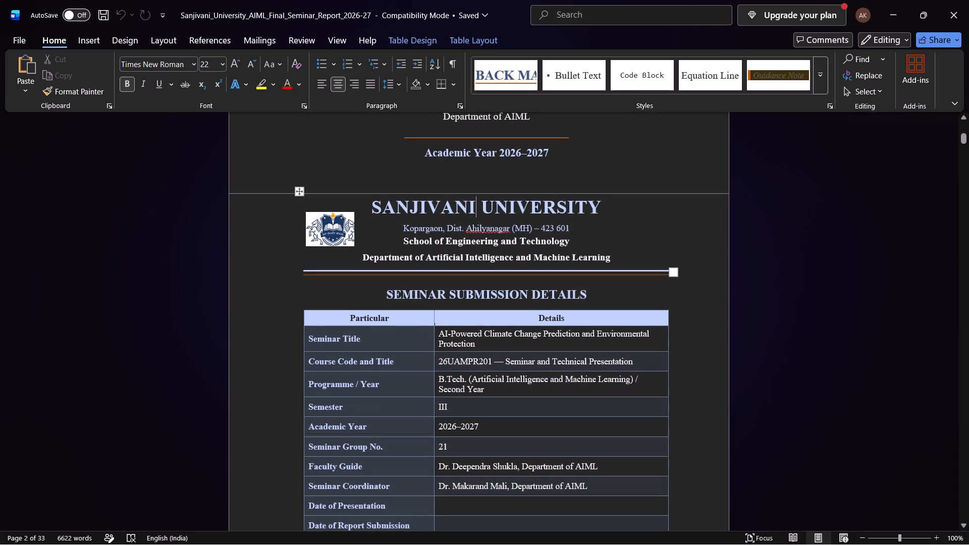
pyautogui.scroll(-15, 479, 257)
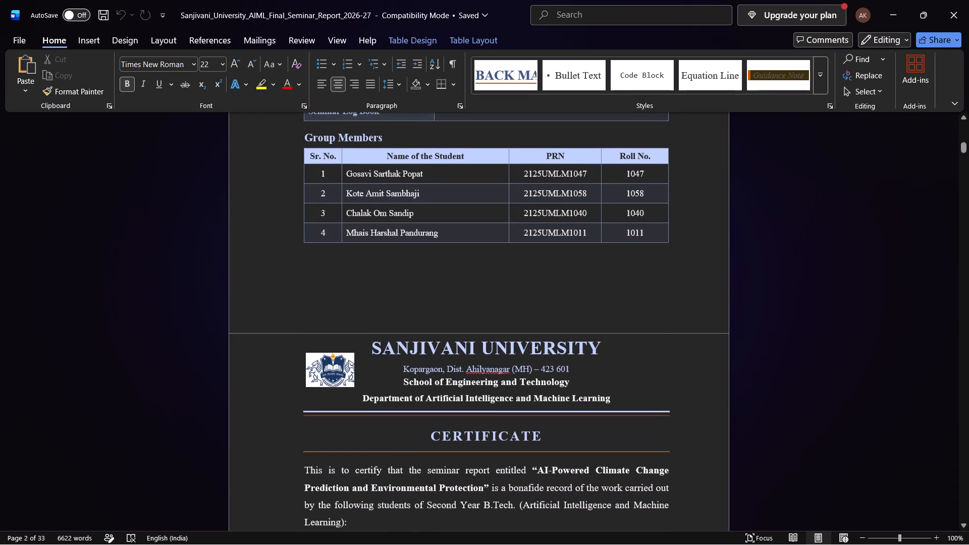
pyautogui.click(463, 336)
pyautogui.click(468, 363)
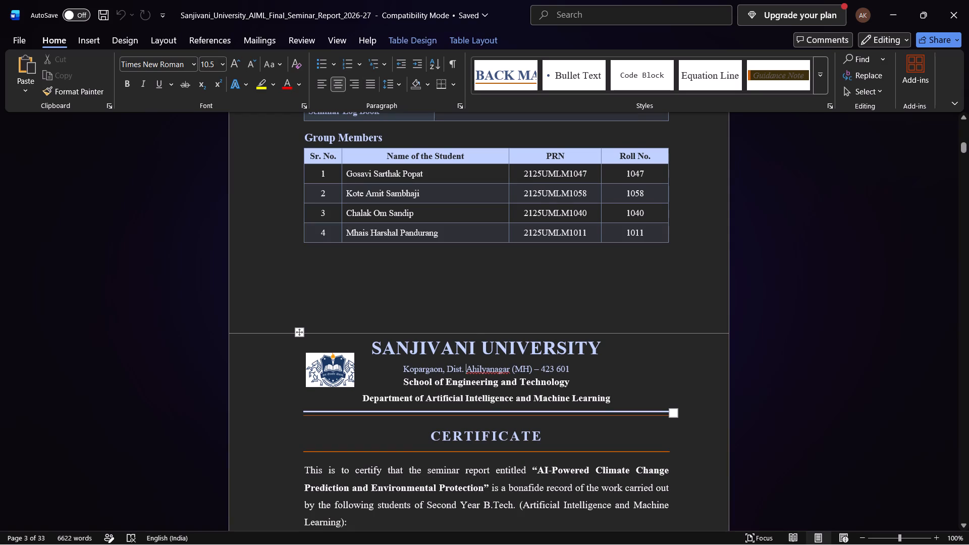
pyautogui.click(472, 354)
pyautogui.scroll(1, 495, 308)
pyautogui.scroll(-8, 495, 308)
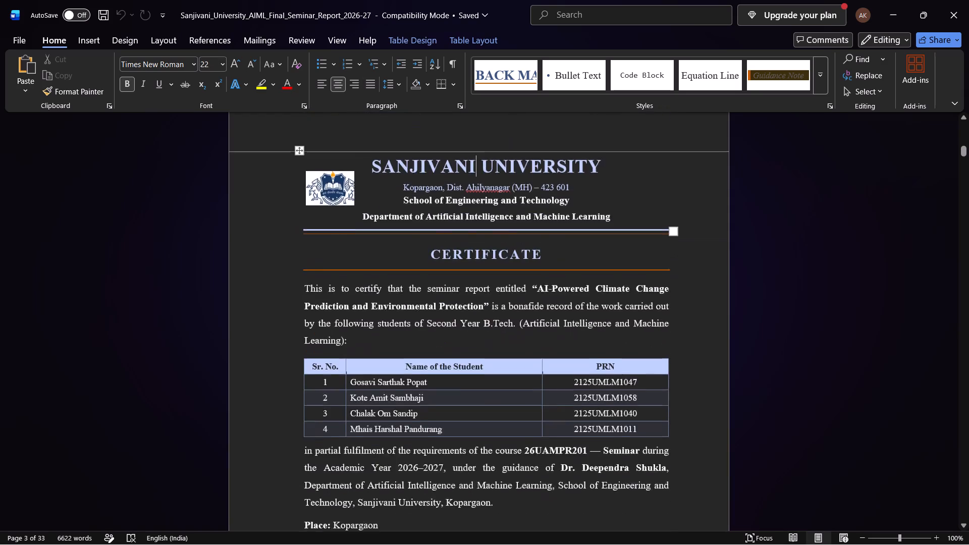
# Examine the certificate and declaration pages, and review the front matter back up to the cover page.
pyautogui.scroll(-13, 484, 289)
pyautogui.scroll(1, 475, 272)
pyautogui.scroll(-11, 475, 272)
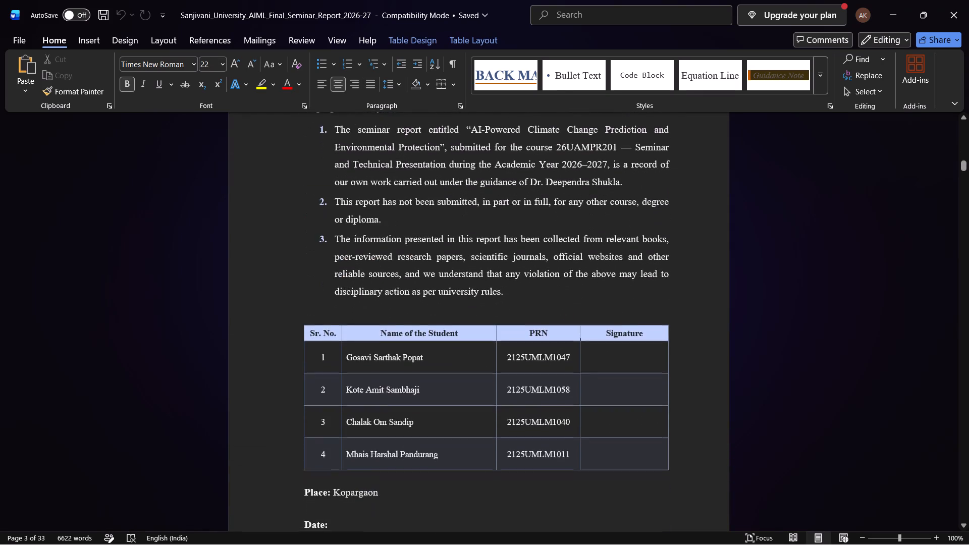
pyautogui.scroll(-20, 475, 287)
pyautogui.scroll(18, 475, 287)
pyautogui.scroll(17, 476, 277)
pyautogui.scroll(4, 477, 267)
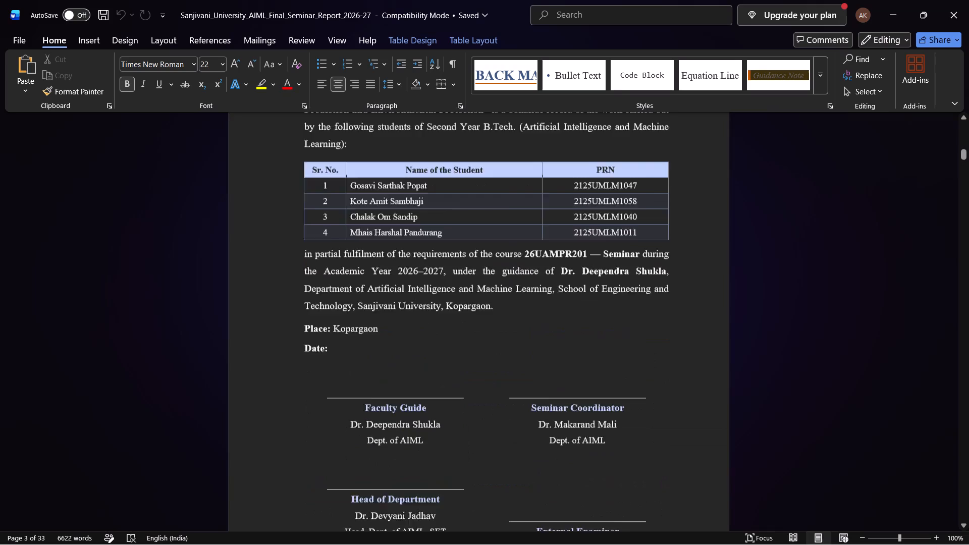
pyautogui.scroll(17, 477, 267)
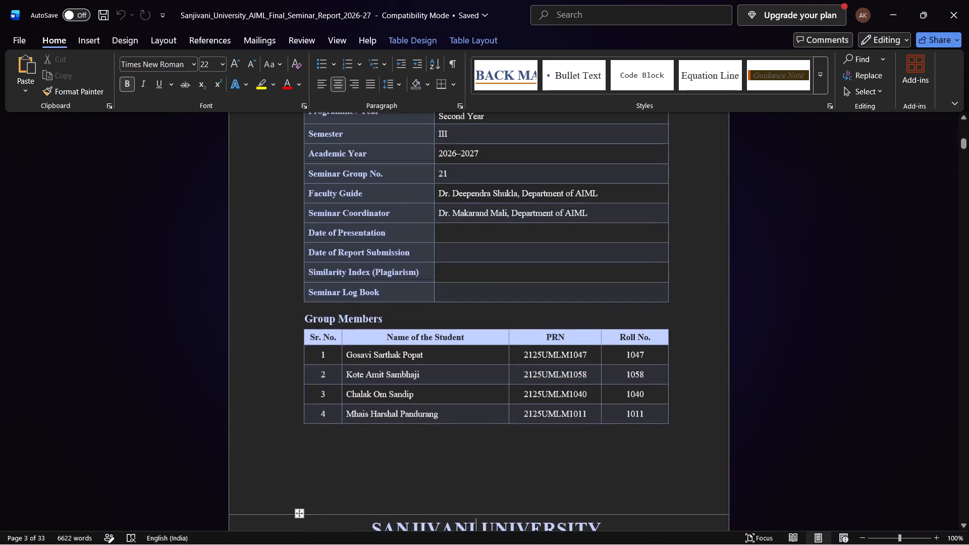
pyautogui.scroll(16, 477, 267)
pyautogui.scroll(6, 476, 257)
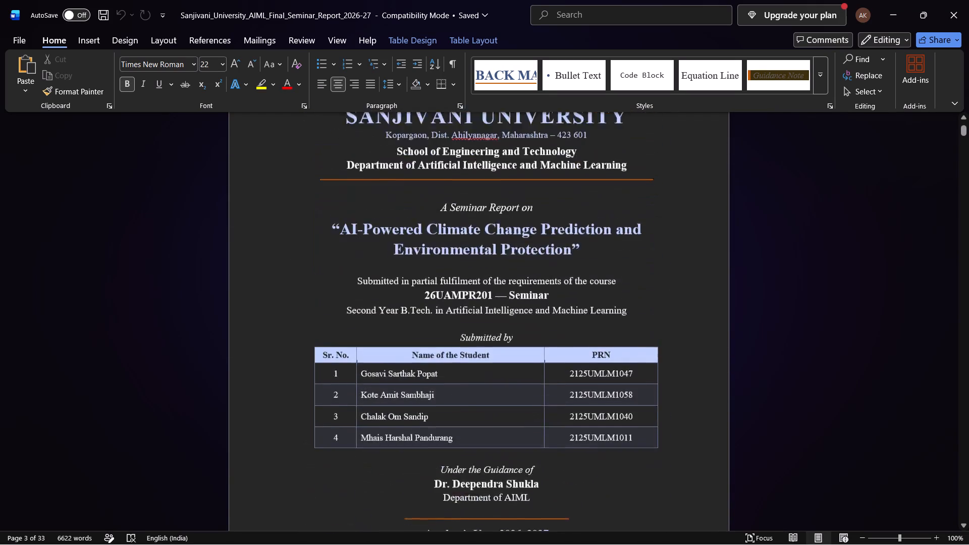
# Recheck the submission details and certificate pages, including the font of the certificate's body text.
pyautogui.scroll(-16, 476, 254)
pyautogui.scroll(-10, 476, 255)
pyautogui.scroll(1, 476, 255)
pyautogui.scroll(-6, 476, 255)
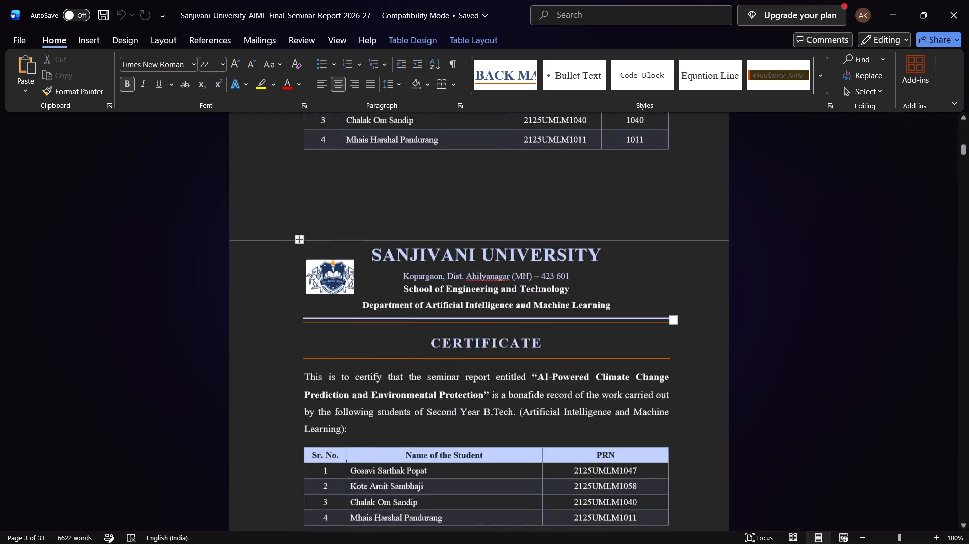
pyautogui.scroll(-5, 476, 255)
pyautogui.click(474, 259)
# Examine the front matter from the Acknowledgement and Abstract through the Table of Contents, List of Figures, List of Tables and abbreviations.
pyautogui.scroll(-16, 474, 259)
pyautogui.scroll(-20, 474, 259)
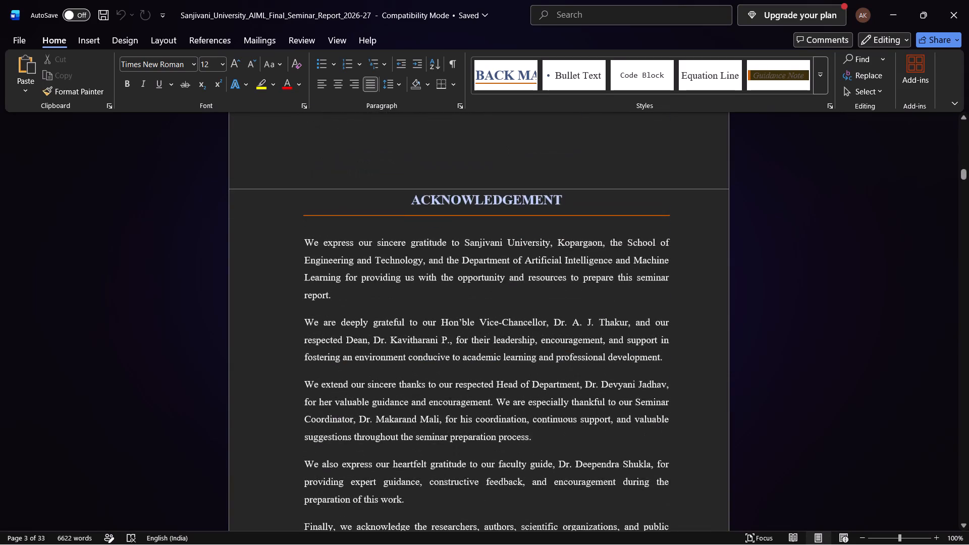
pyautogui.scroll(-14, 474, 259)
pyautogui.scroll(-20, 474, 259)
pyautogui.scroll(-2, 474, 259)
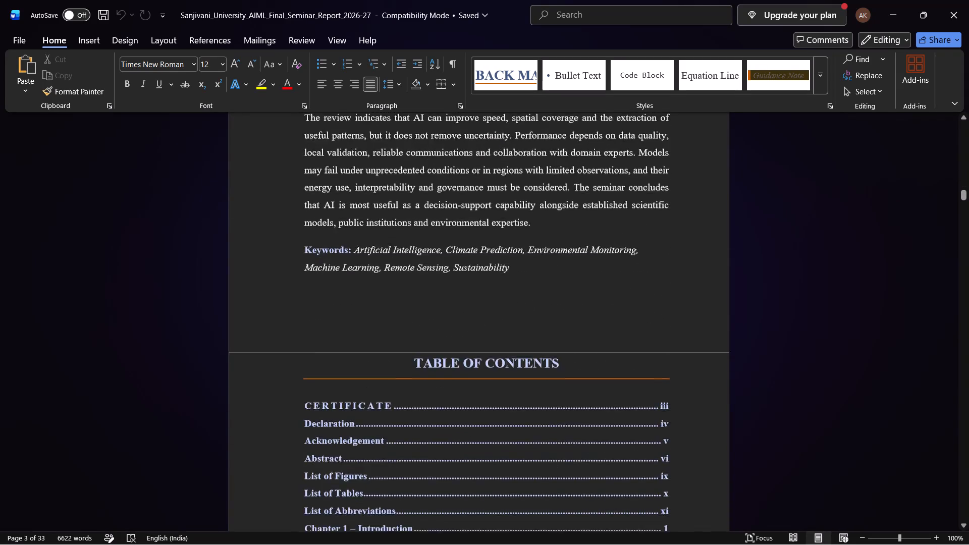
pyautogui.scroll(-20, 474, 259)
pyautogui.scroll(-16, 474, 259)
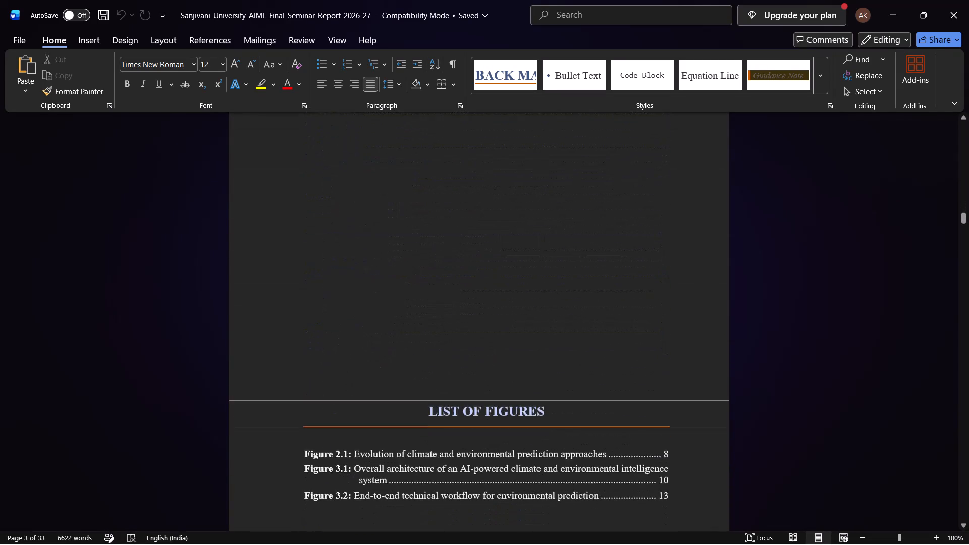
pyautogui.scroll(-14, 475, 258)
pyautogui.scroll(-11, 475, 258)
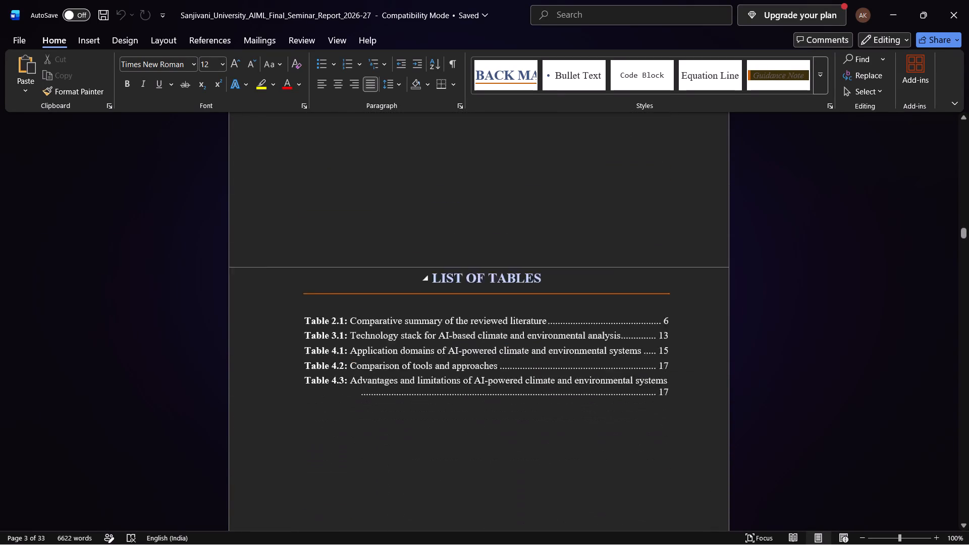
pyautogui.scroll(-18, 475, 258)
pyautogui.scroll(-8, 475, 258)
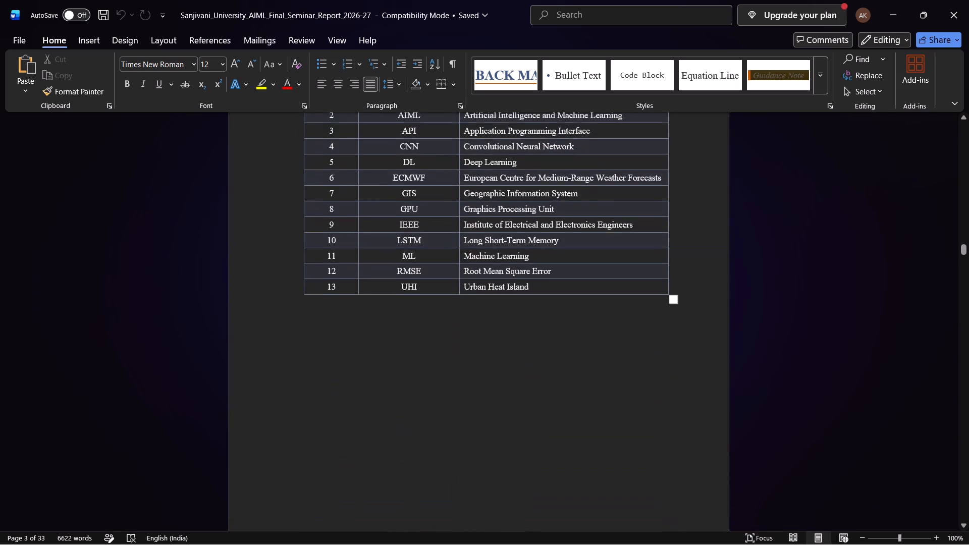
# Examine the opening sections of Chapter 1, including the topic motivation and the 1.2 Problem Statement.
pyautogui.scroll(-17, 475, 258)
pyautogui.scroll(1, 475, 258)
pyautogui.scroll(-5, 475, 258)
pyautogui.scroll(-1, 842, 221)
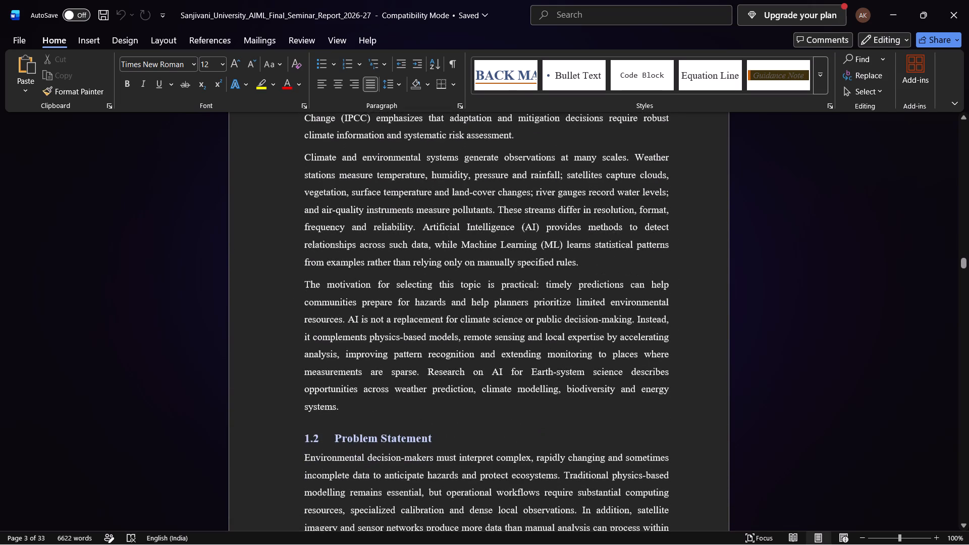
pyautogui.scroll(-3, 802, 214)
pyautogui.scroll(6, 802, 232)
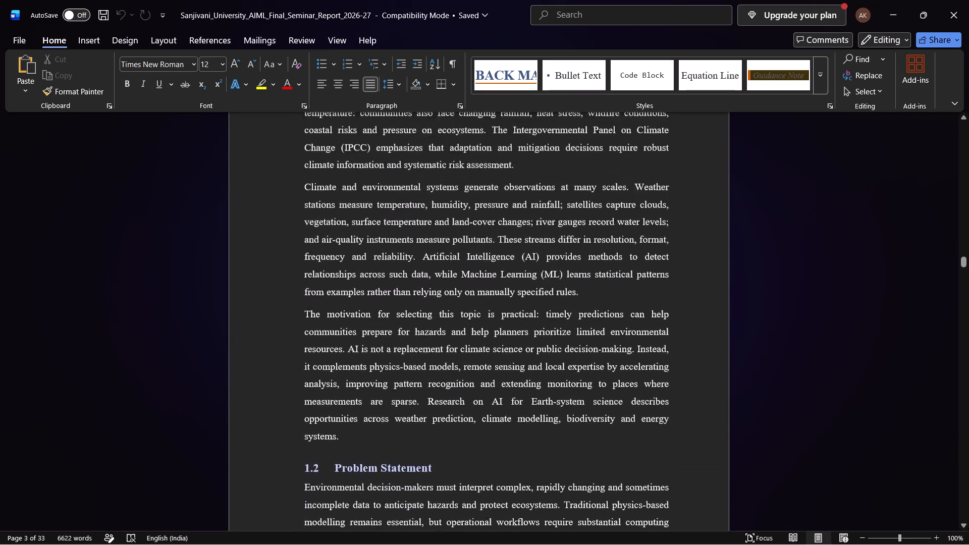
pyautogui.scroll(4, 802, 227)
# Skim the report from Chapter 1 through the technical workflow, key observations and final references, and return to the cover page.
pyautogui.moveTo(962, 255); pyautogui.dragTo(962, 266)
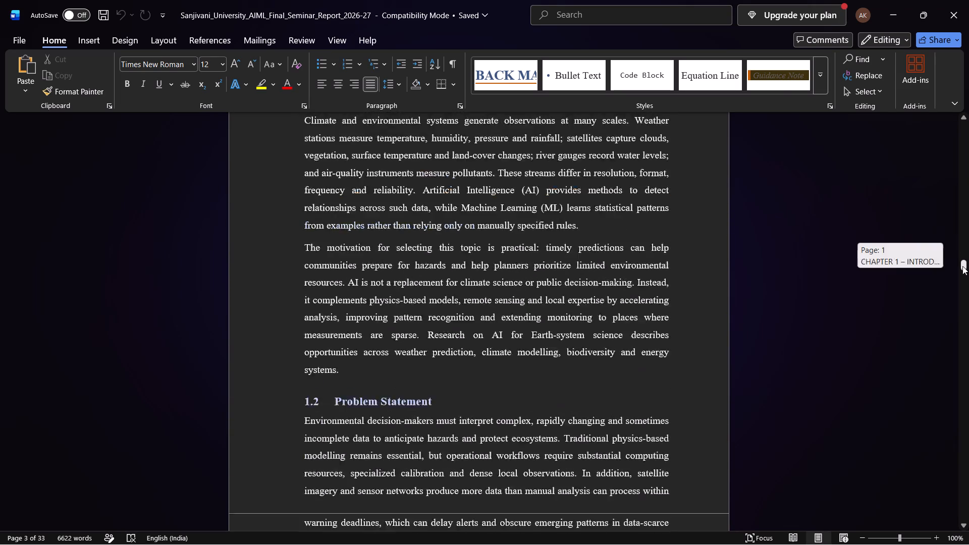
pyautogui.moveTo(962, 266); pyautogui.dragTo(965, 403)
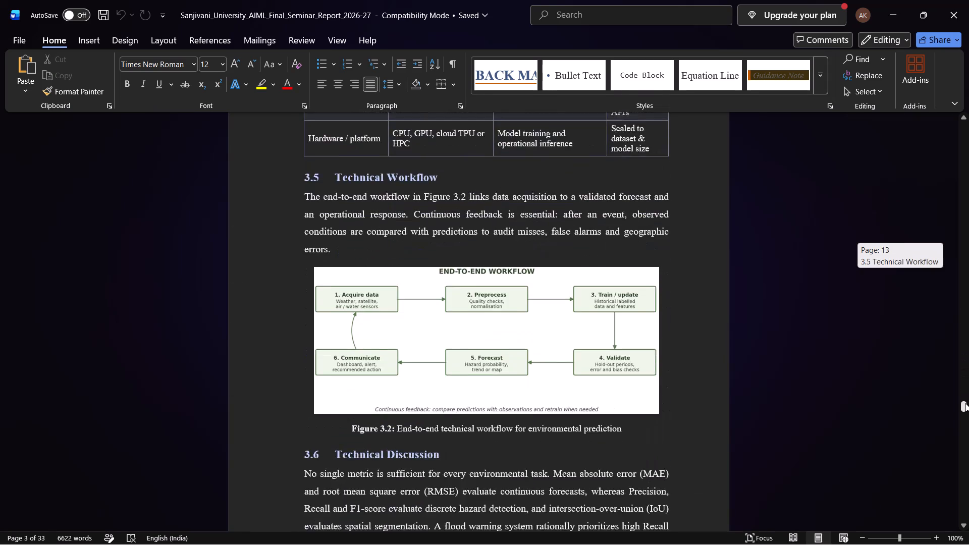
pyautogui.moveTo(965, 403); pyautogui.dragTo(968, 460)
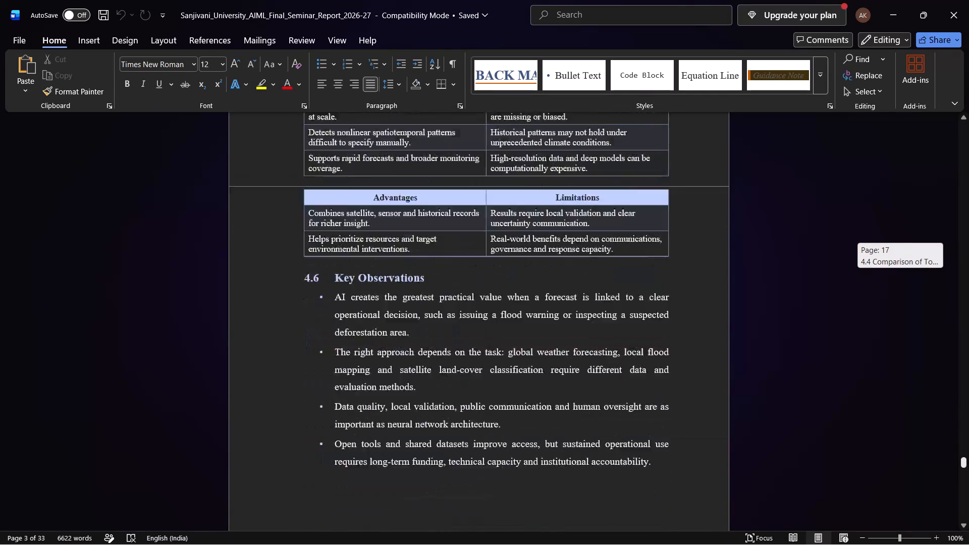
pyautogui.moveTo(968, 460); pyautogui.dragTo(968, 514)
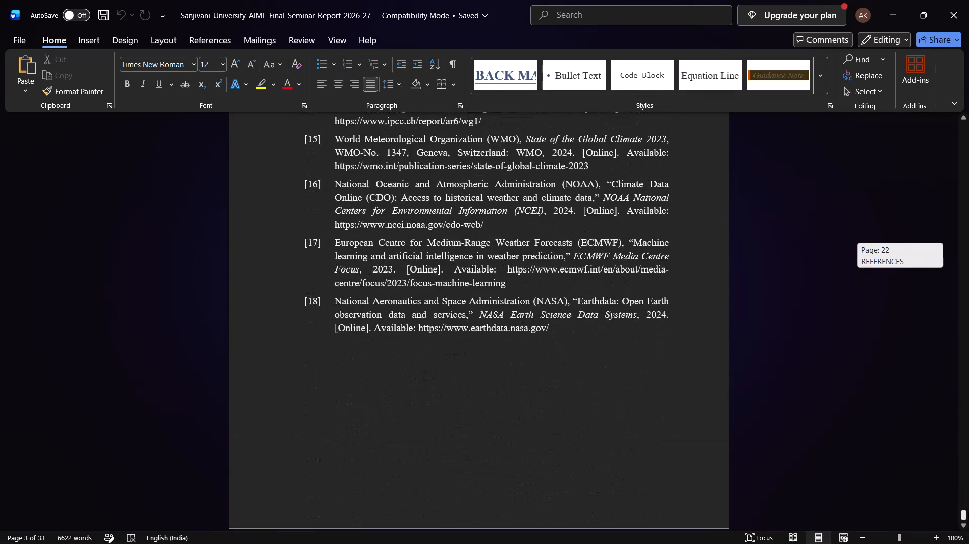
pyautogui.moveTo(968, 514); pyautogui.dragTo(950, 338)
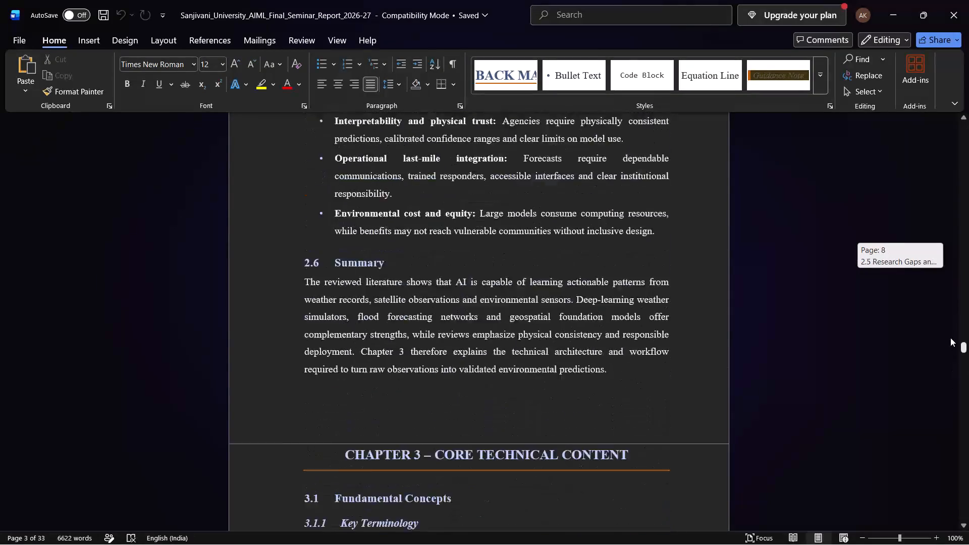
pyautogui.moveTo(950, 338); pyautogui.dragTo(931, 116)
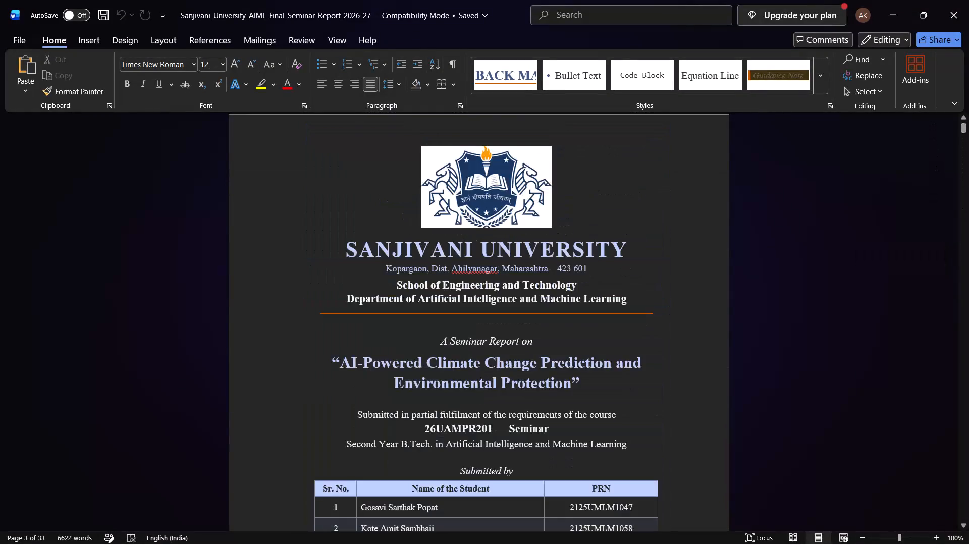
# Review the cover page, the Seminar Submission Details table and the Certificate page.
pyautogui.click(887, 206)
pyautogui.click(880, 215)
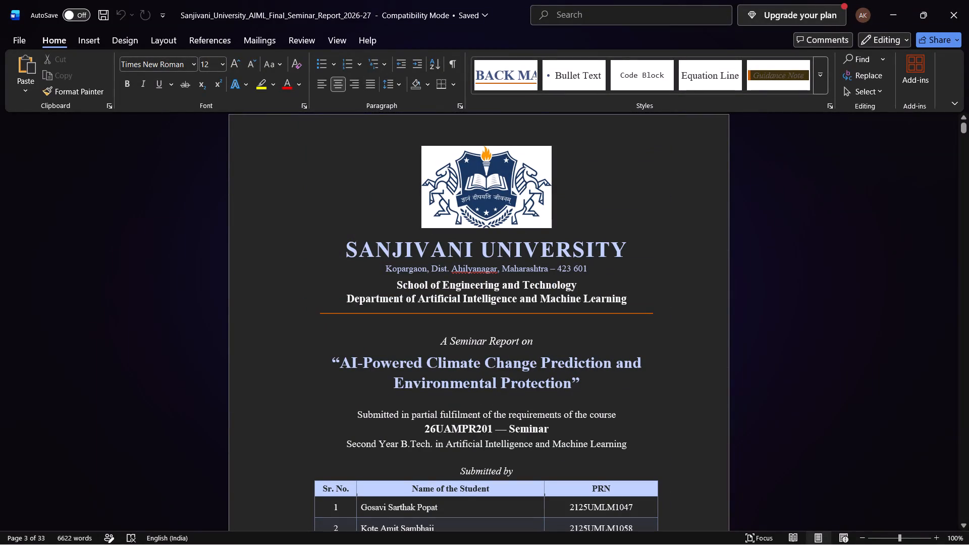
pyautogui.scroll(-15, 847, 267)
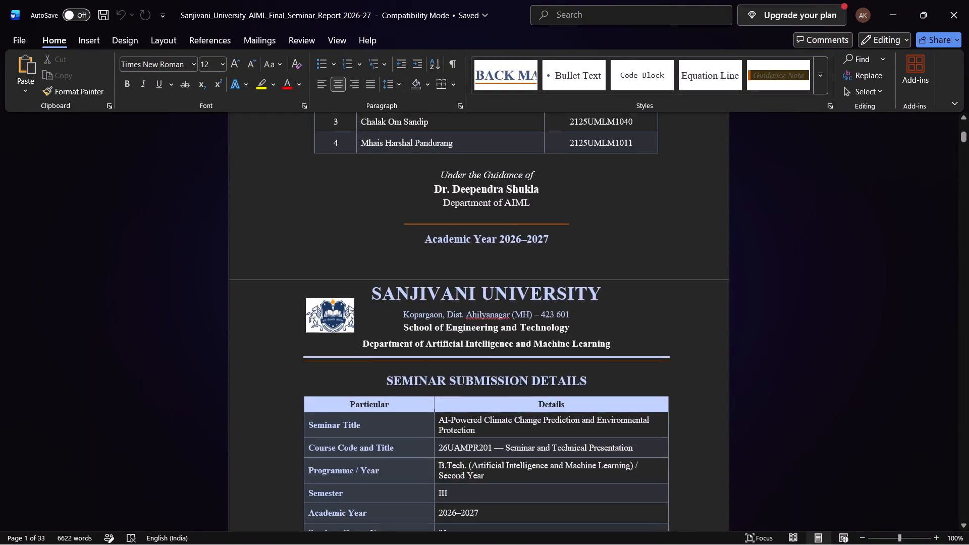
pyautogui.scroll(-9, 852, 266)
pyautogui.scroll(1, 853, 261)
pyautogui.scroll(-19, 853, 261)
pyautogui.scroll(-3, 853, 262)
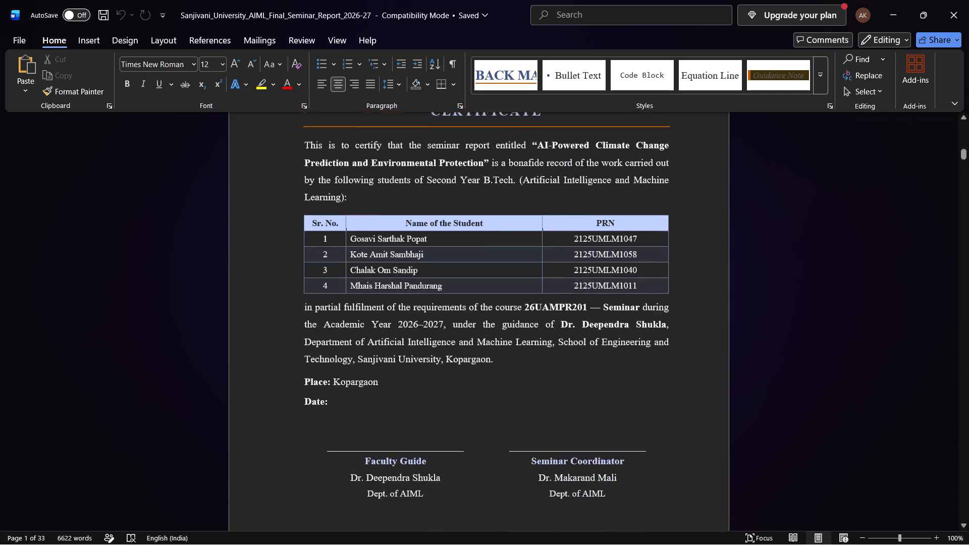
# Examine the front matter after the certificate, from the Declaration through the Acknowledgement to the start of the Abstract.
pyautogui.scroll(-19, 853, 262)
pyautogui.scroll(-16, 853, 261)
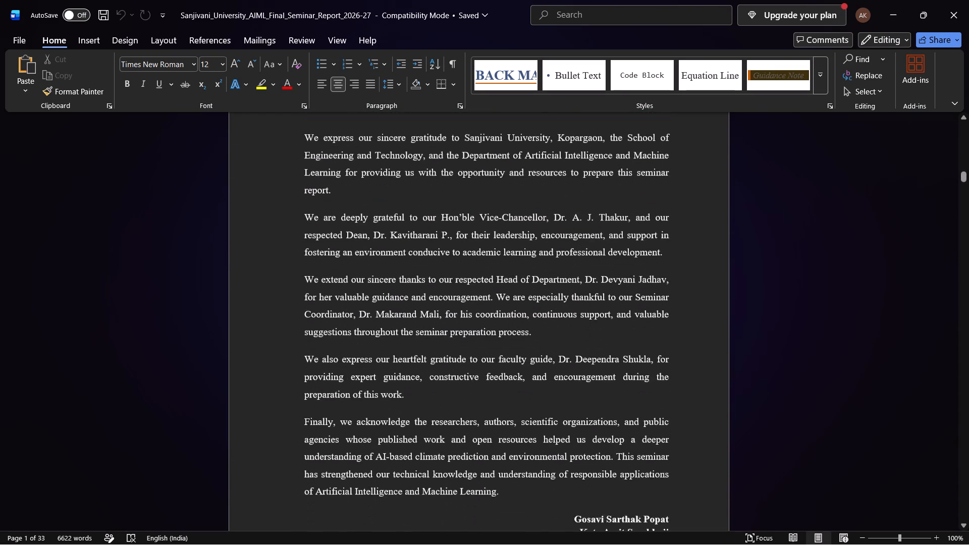
pyautogui.scroll(-16, 853, 261)
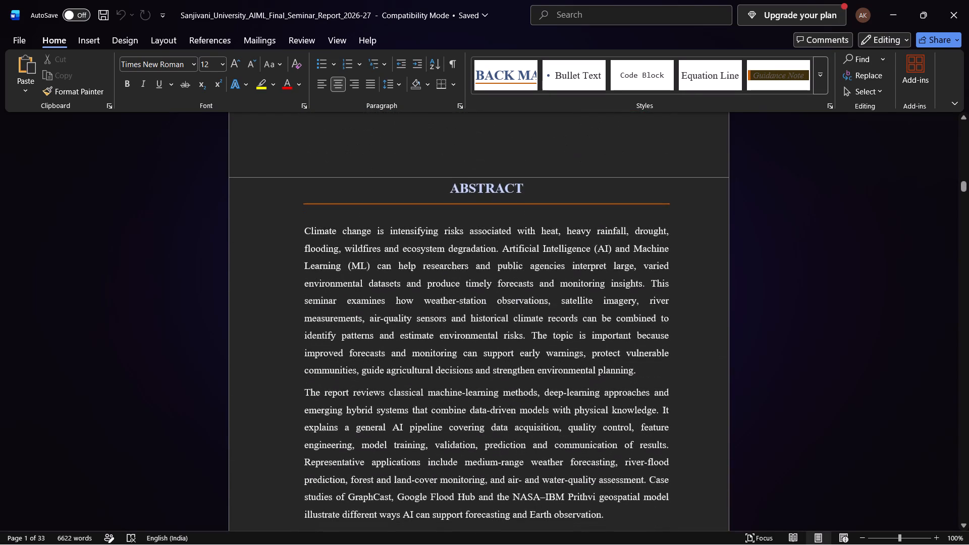
pyautogui.scroll(18, 853, 261)
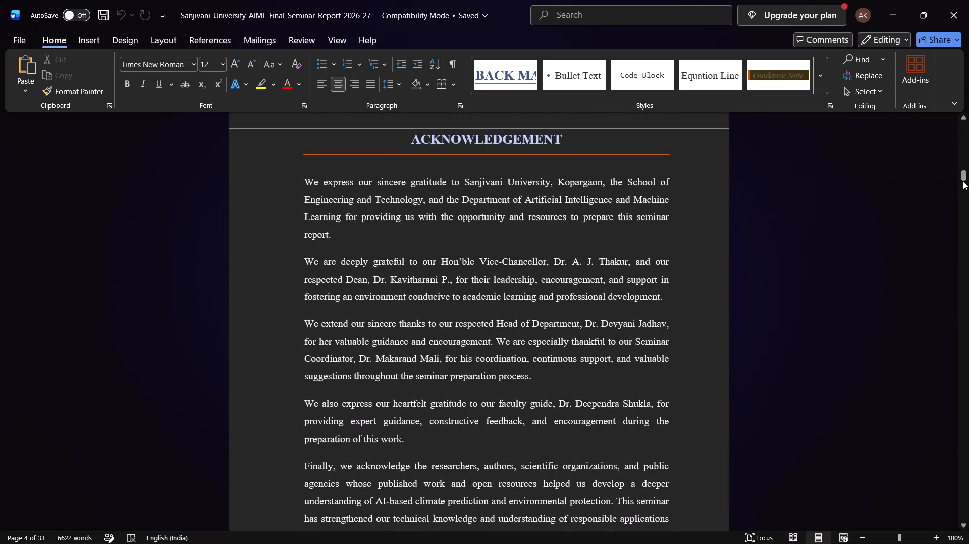
# Recheck the front matter from the cover page through the submission details, Certificate and Declaration to the Acknowledgement.
pyautogui.moveTo(963, 181); pyautogui.dragTo(958, 142)
pyautogui.moveTo(966, 182); pyautogui.dragTo(960, 146)
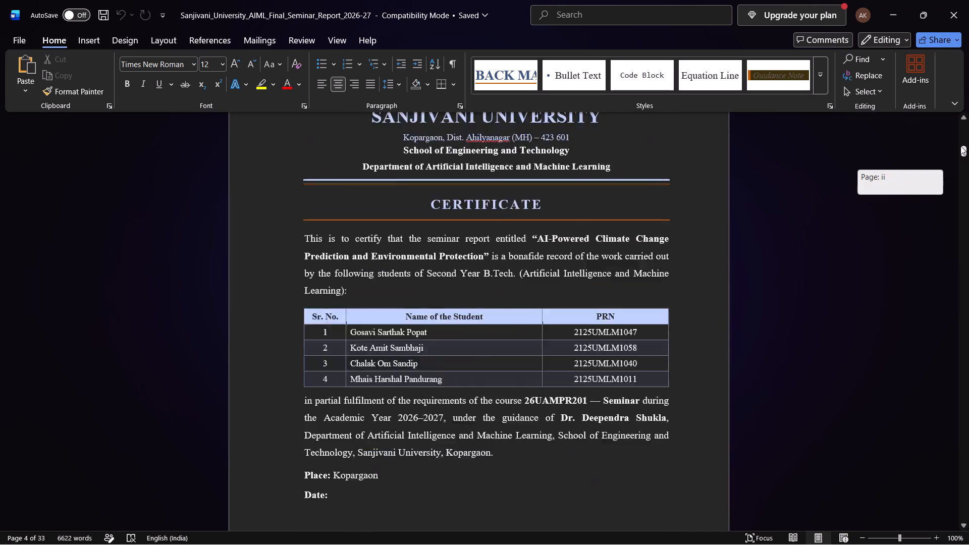
pyautogui.moveTo(960, 146); pyautogui.dragTo(951, 80)
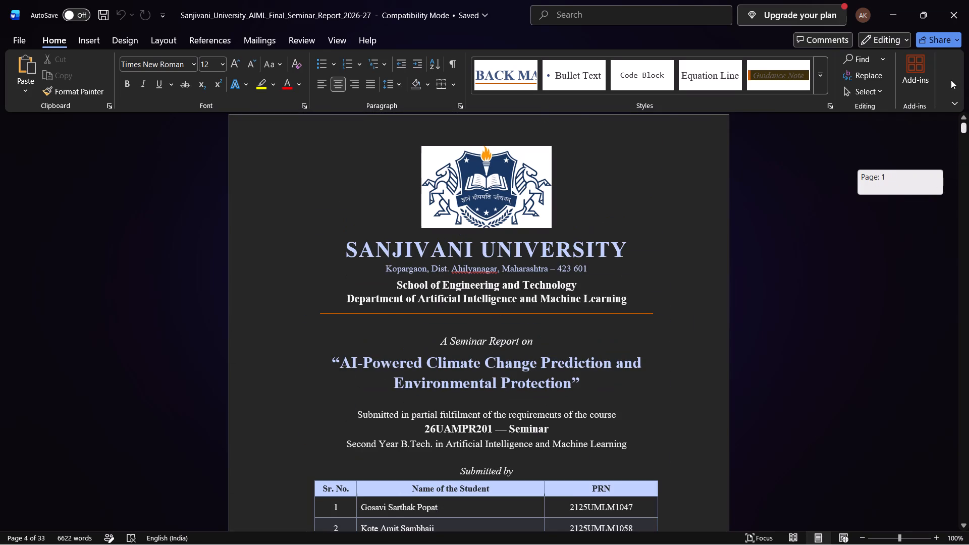
pyautogui.moveTo(951, 80); pyautogui.dragTo(961, 136)
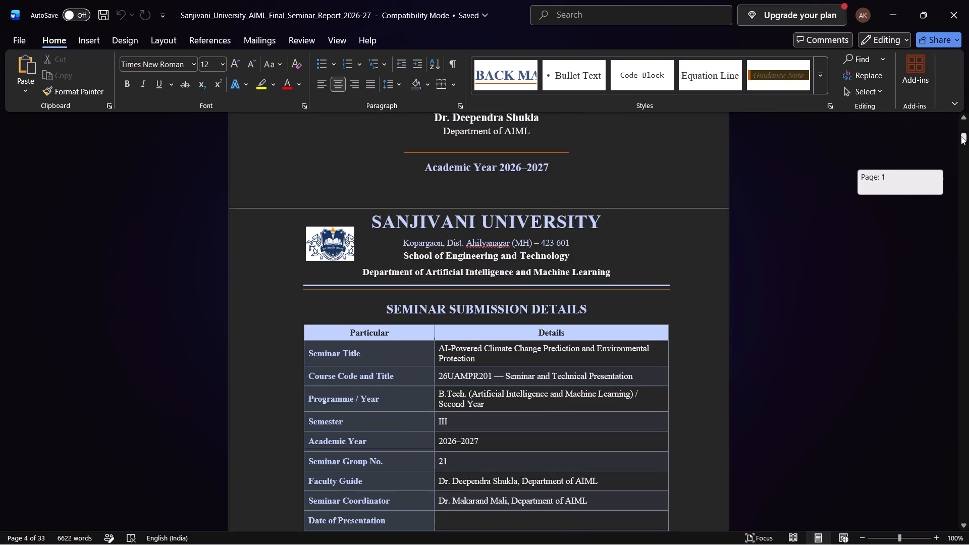
pyautogui.moveTo(961, 136); pyautogui.dragTo(962, 151)
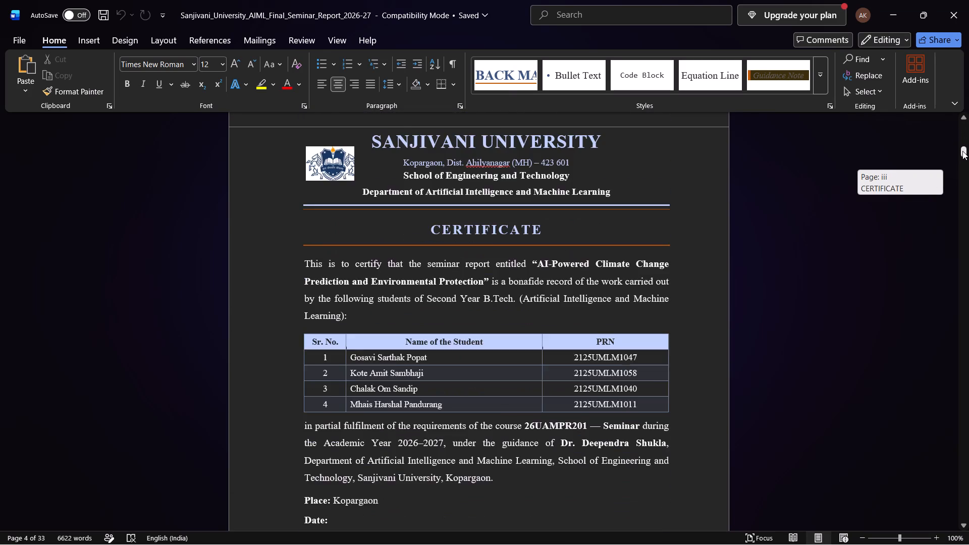
pyautogui.moveTo(962, 151); pyautogui.dragTo(967, 173)
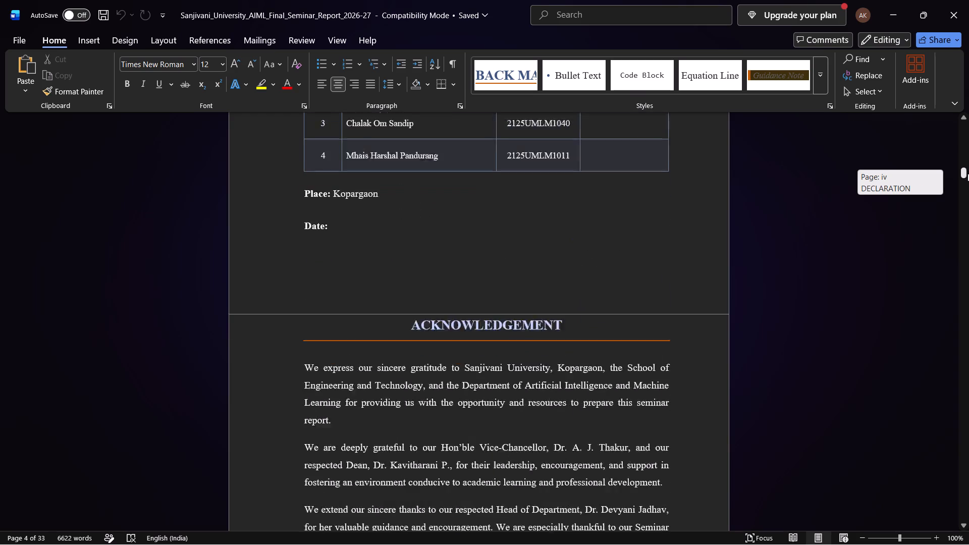
# Review the Acknowledgement, the Declaration with its student table, and the signature block at the end of the Certificate page.
pyautogui.moveTo(967, 173); pyautogui.dragTo(966, 187)
pyautogui.scroll(16, 827, 232)
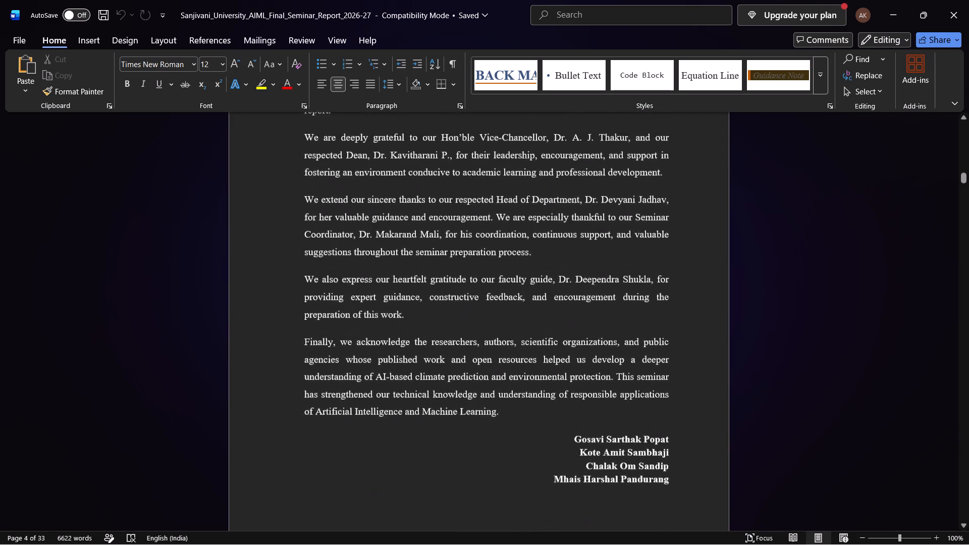
pyautogui.scroll(18, 823, 227)
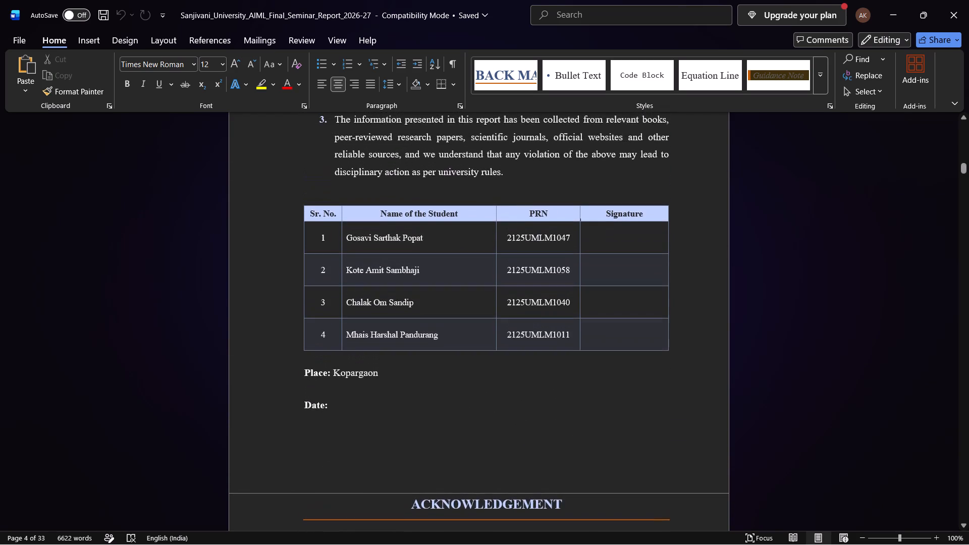
pyautogui.scroll(11, 821, 218)
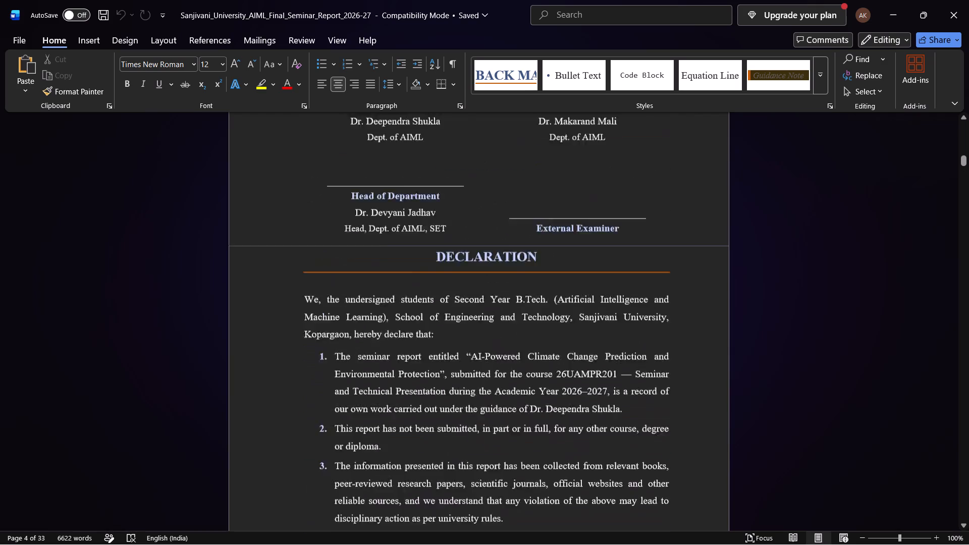
pyautogui.scroll(5, 821, 218)
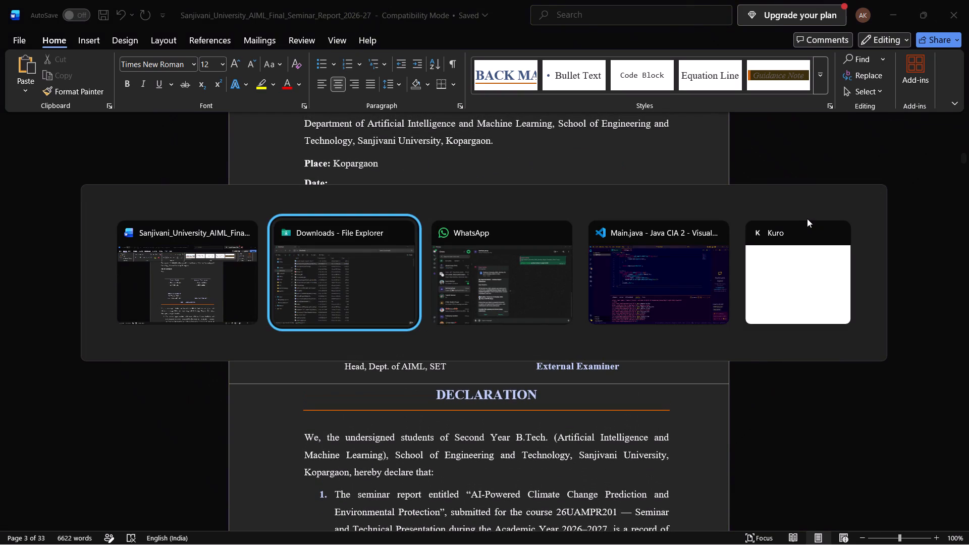
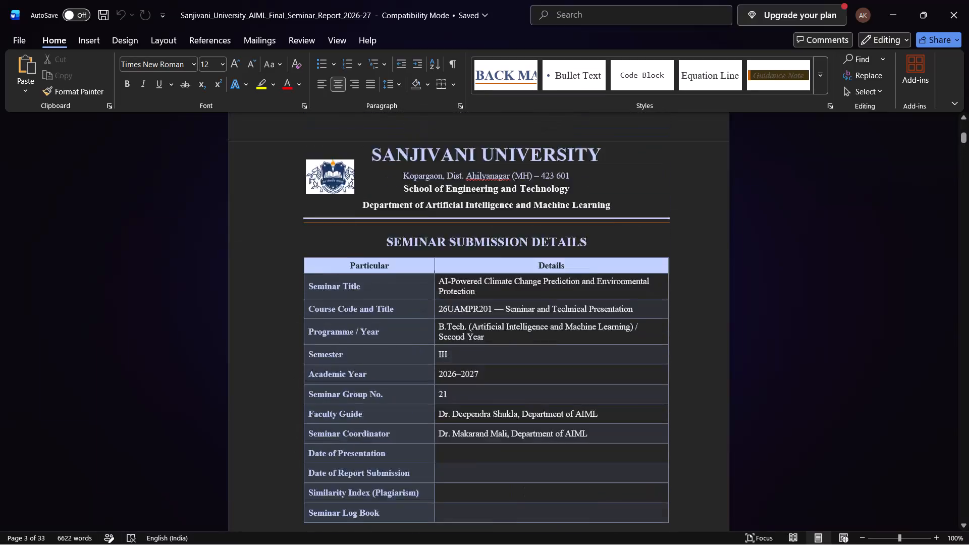
# Place the cursor beside the university emblem on the cover page and open the choices for inserting a picture.
pyautogui.scroll(4, 675, 181)
pyautogui.click(675, 181)
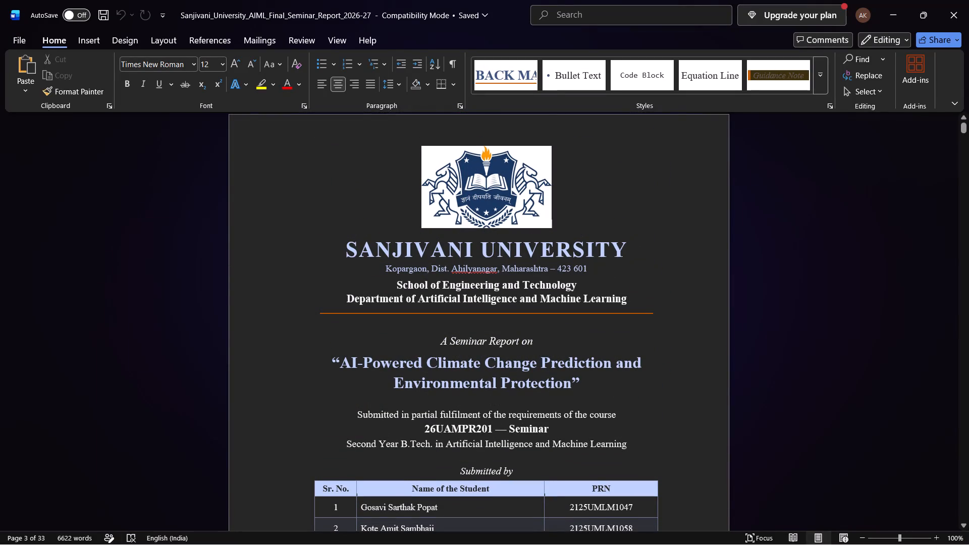
pyautogui.rightClick(674, 179)
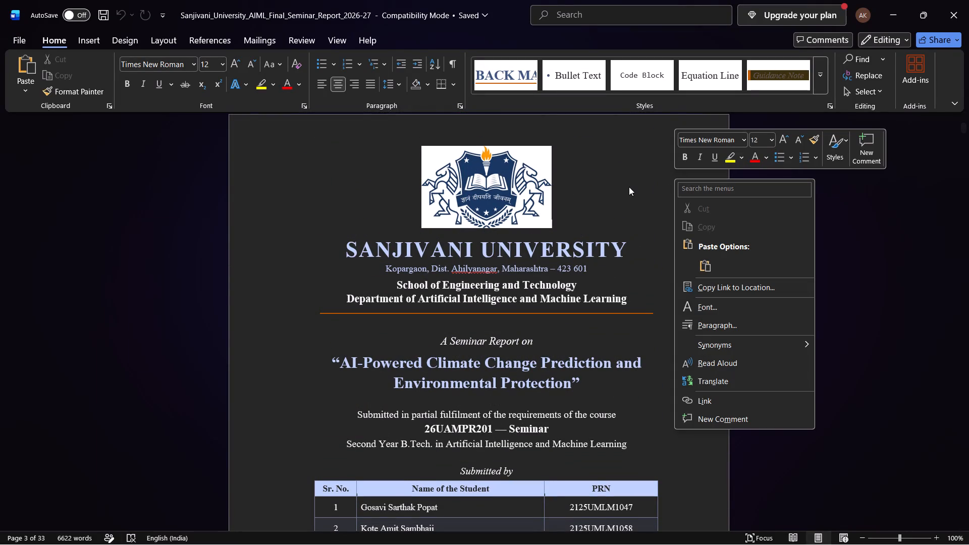
pyautogui.click(629, 187)
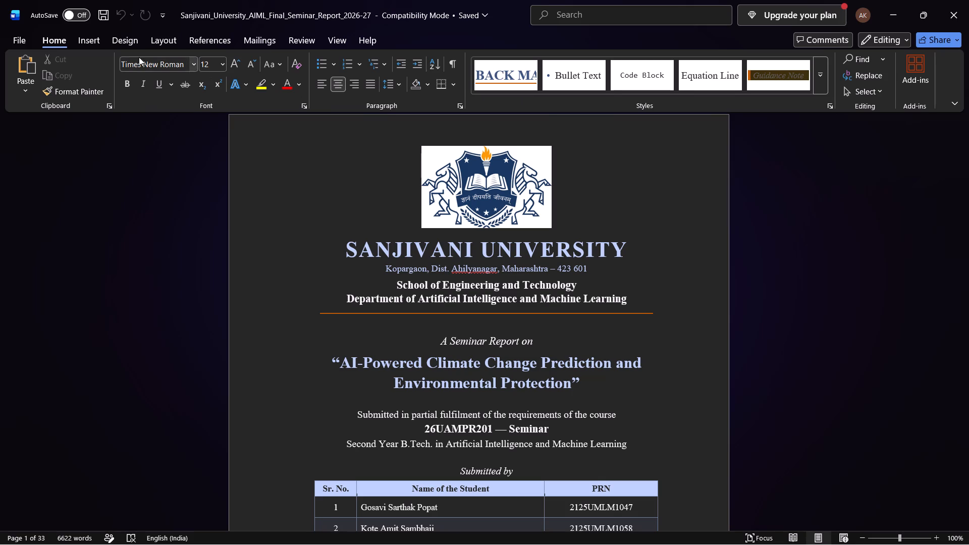
pyautogui.click(82, 43)
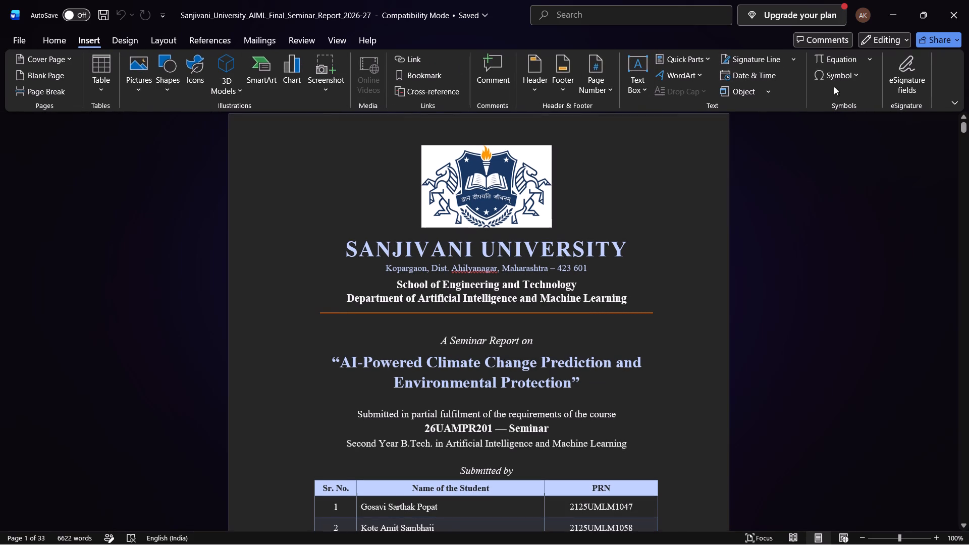
pyautogui.click(138, 75)
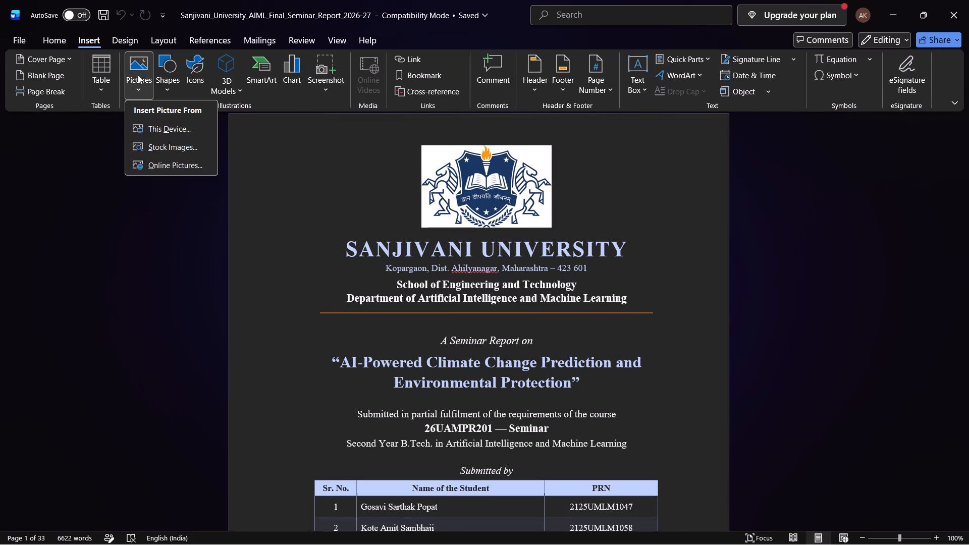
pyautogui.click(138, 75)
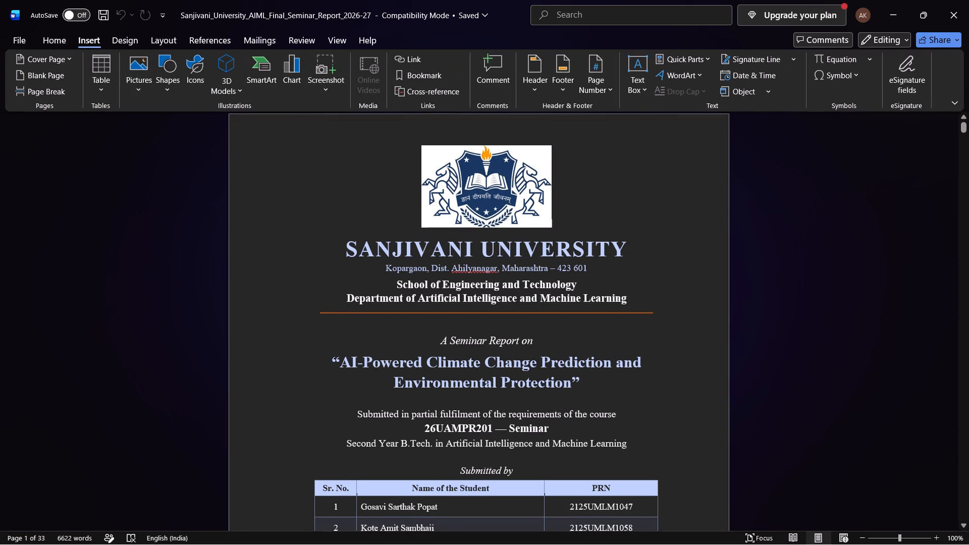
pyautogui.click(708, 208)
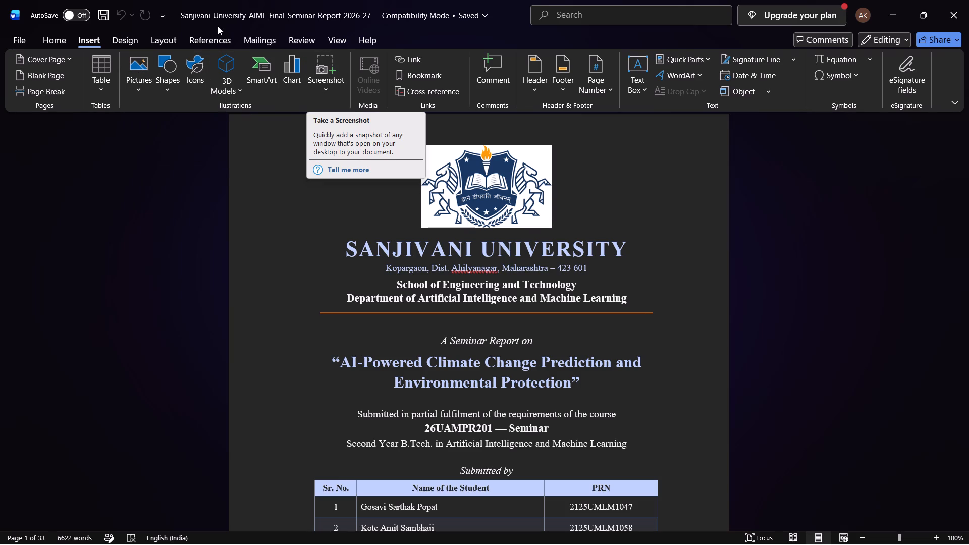
# Add a dark blue 3-D page border, 3 pt wide, to the whole document.
pyautogui.click(156, 38)
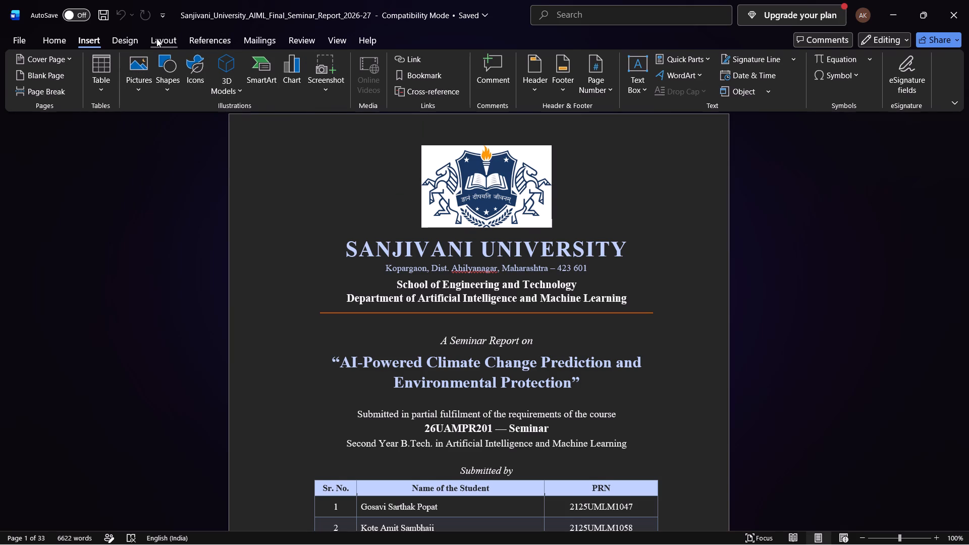
pyautogui.click(134, 36)
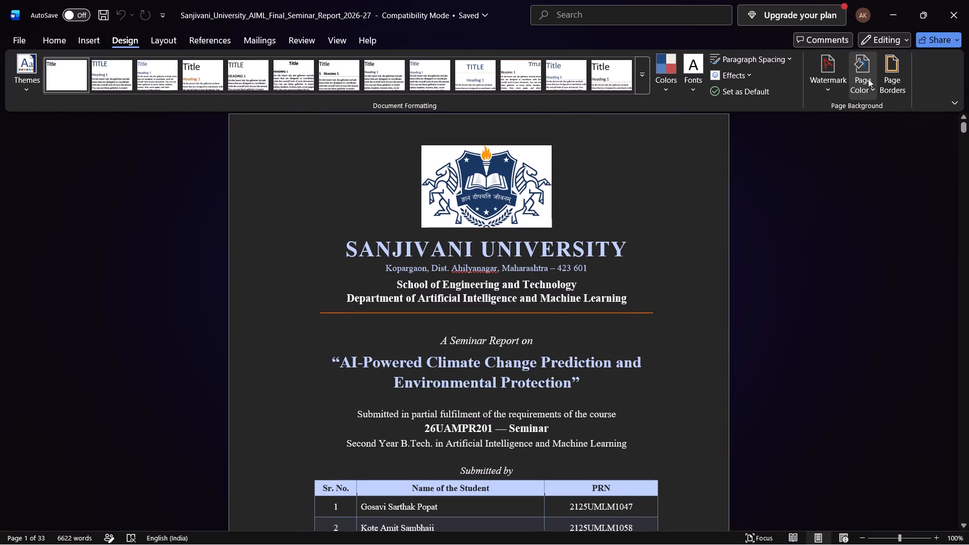
pyautogui.click(889, 77)
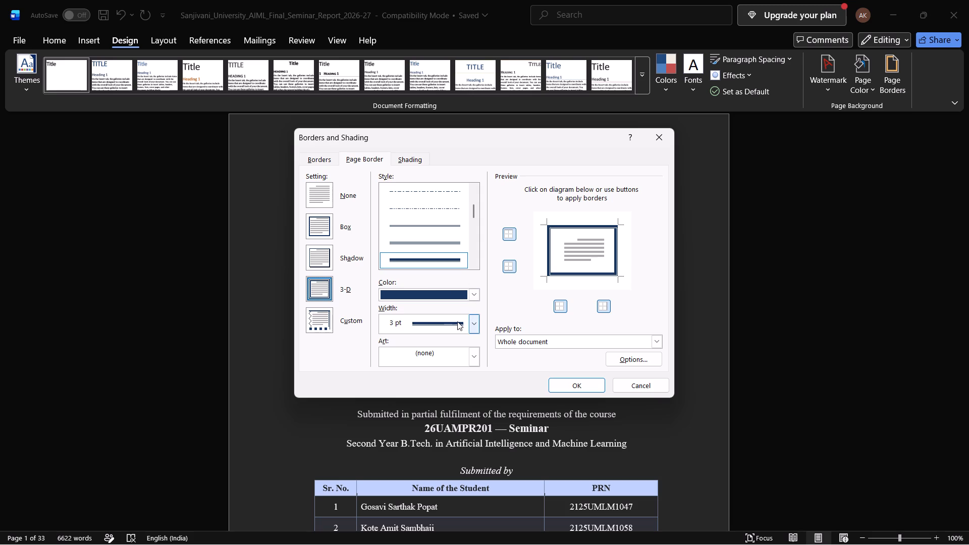
pyautogui.click(578, 385)
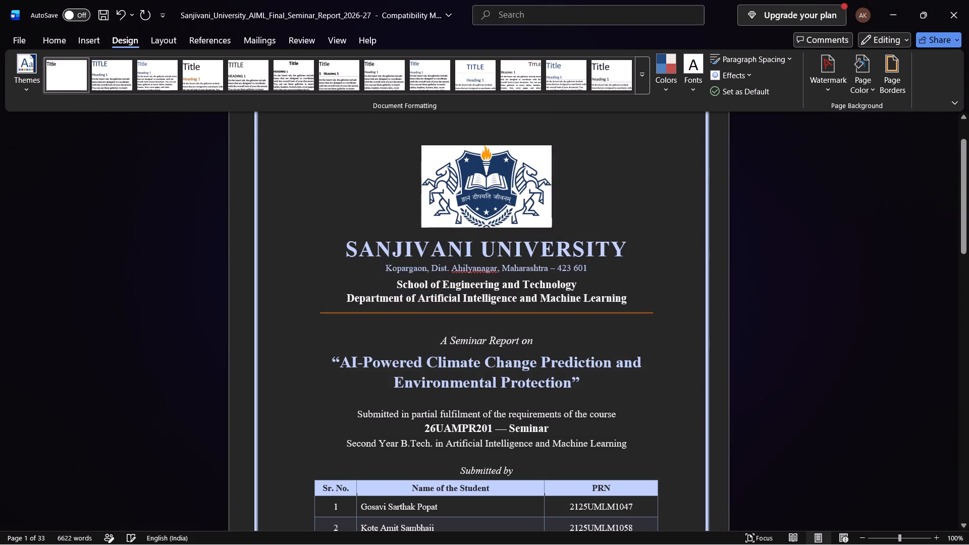
# Set the page border's width to 1½ pt for the whole document.
pyautogui.scroll(9, 667, 340)
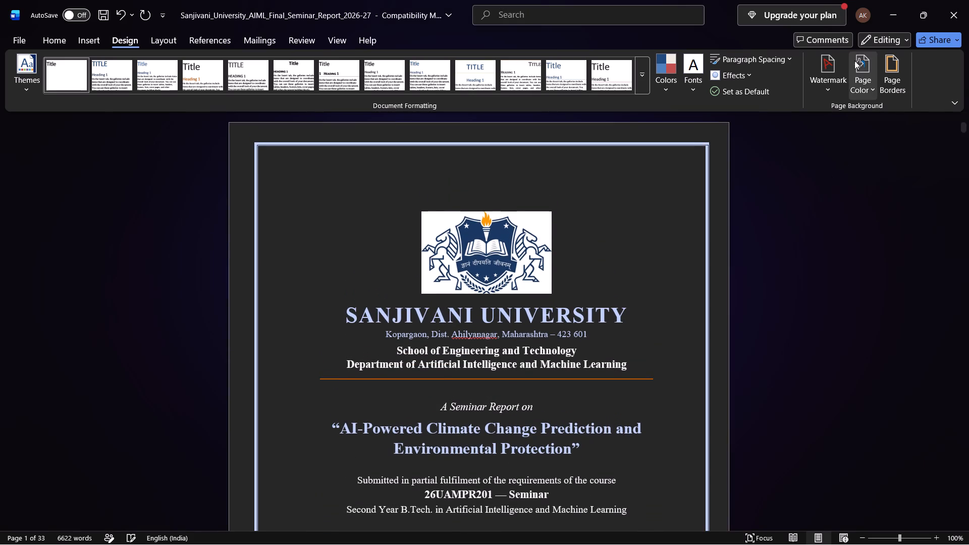
pyautogui.click(886, 89)
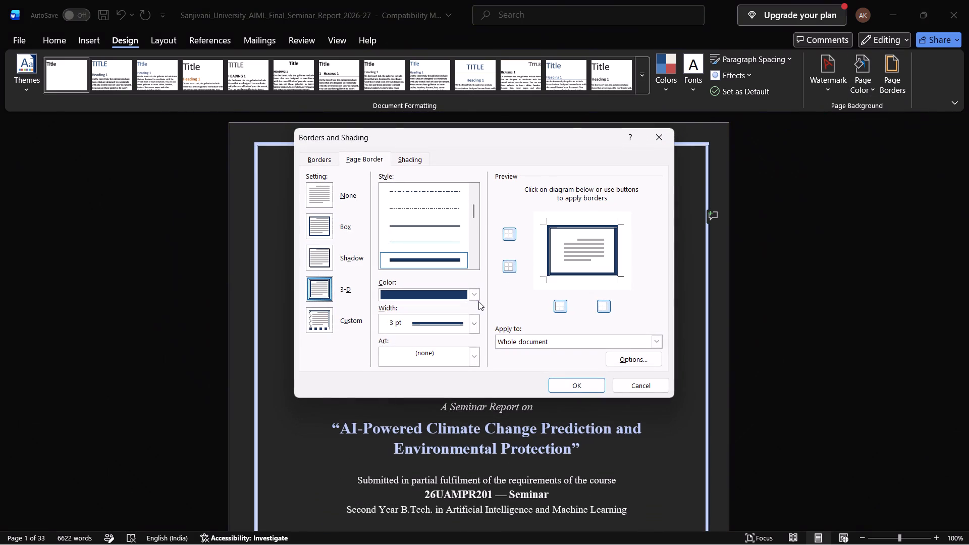
pyautogui.click(466, 321)
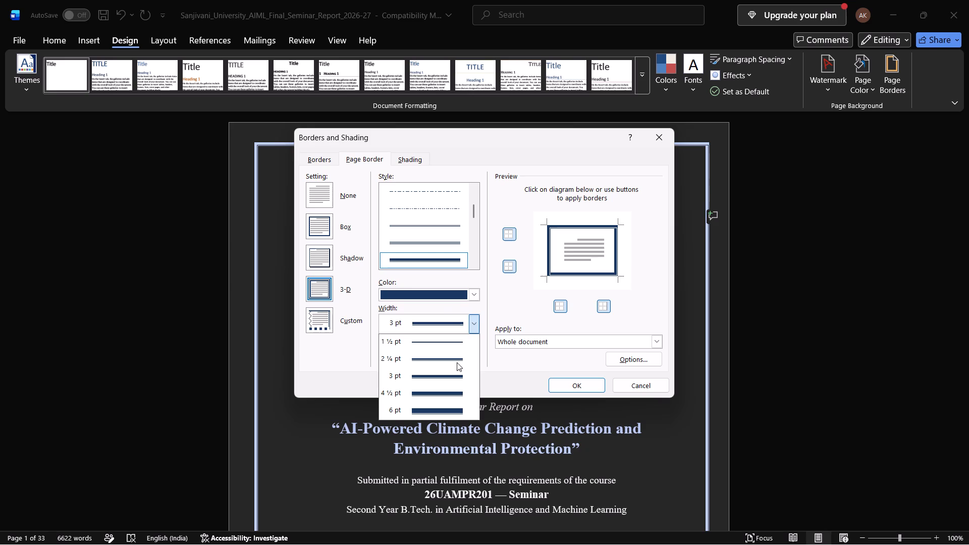
pyautogui.scroll(5, 436, 400)
pyautogui.click(426, 342)
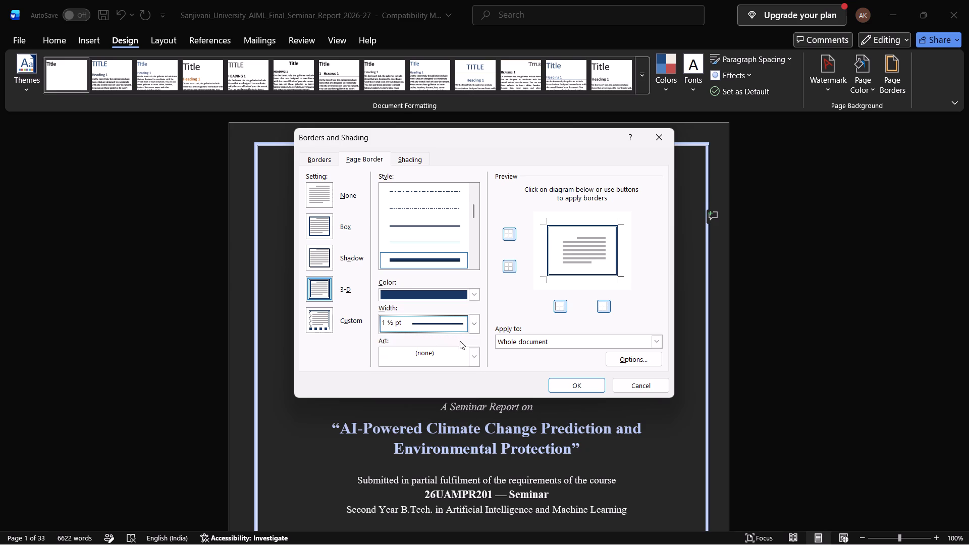
pyautogui.click(570, 384)
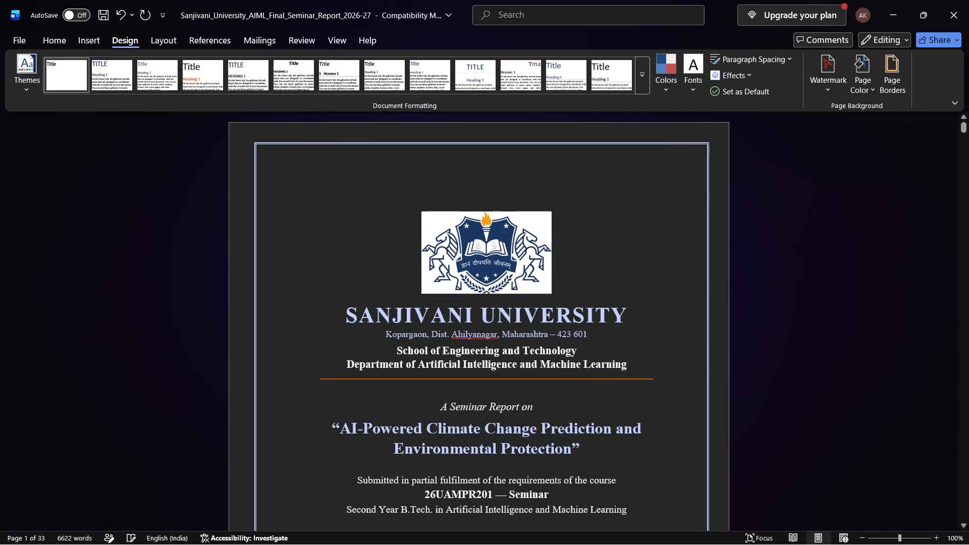
# Check the page border on the pages from the cover through the submission details and Certificate to the Declaration.
pyautogui.scroll(-17, 714, 342)
pyautogui.scroll(-17, 694, 333)
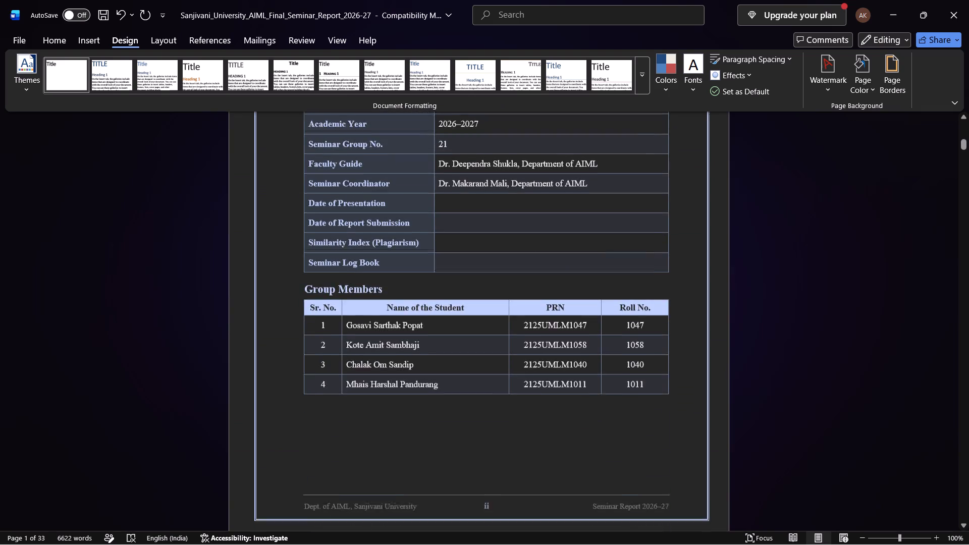
pyautogui.scroll(-20, 690, 335)
pyautogui.scroll(-7, 690, 335)
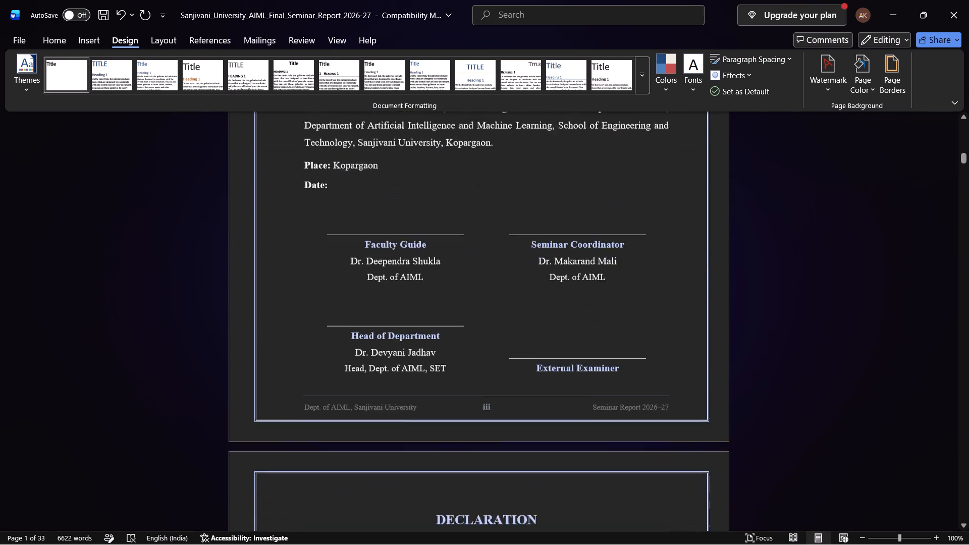
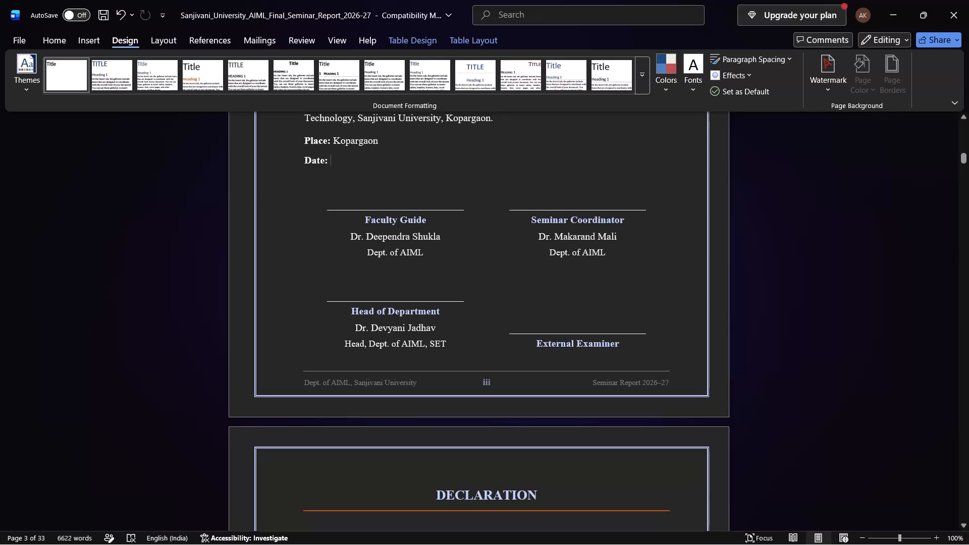
# Change the page border's line style to a single solid line for the whole document.
pyautogui.click(880, 83)
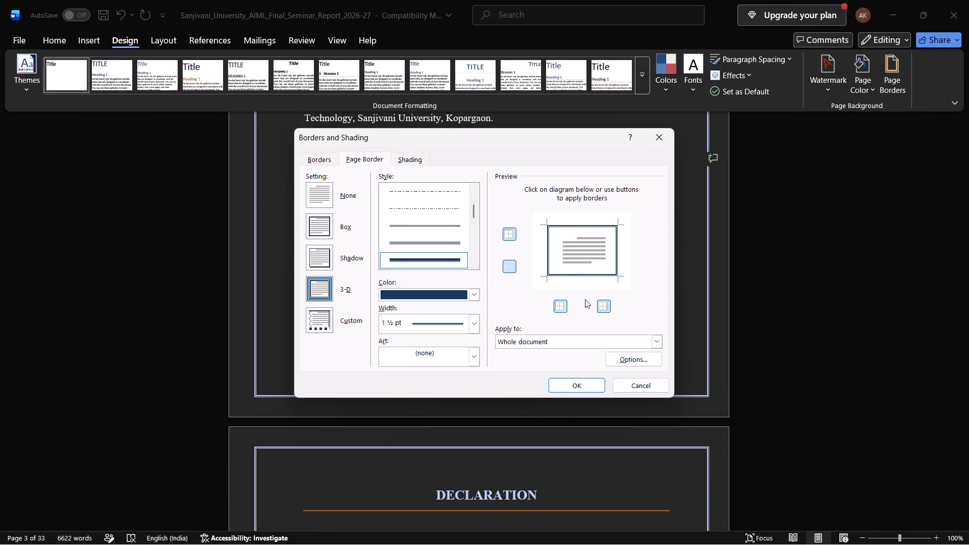
pyautogui.click(476, 361)
pyautogui.click(476, 361)
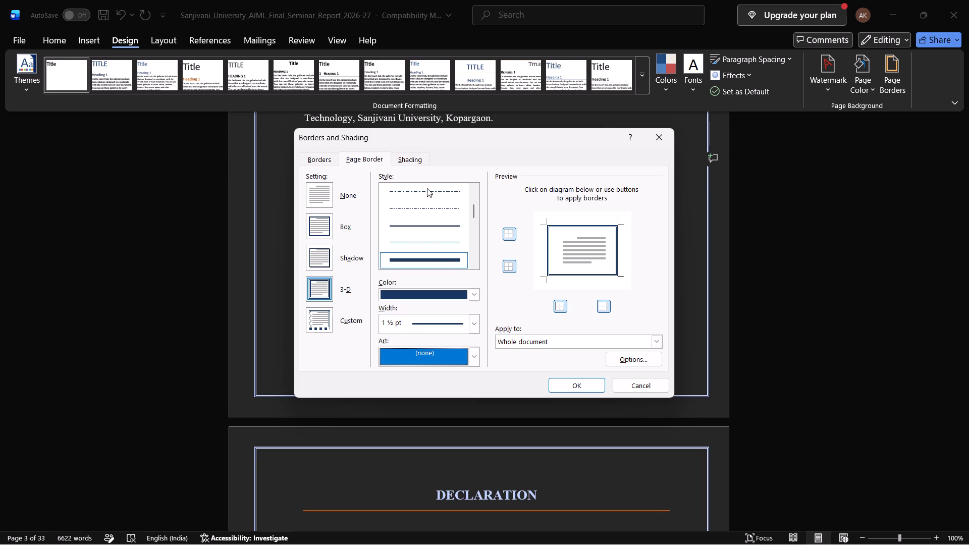
pyautogui.click(432, 258)
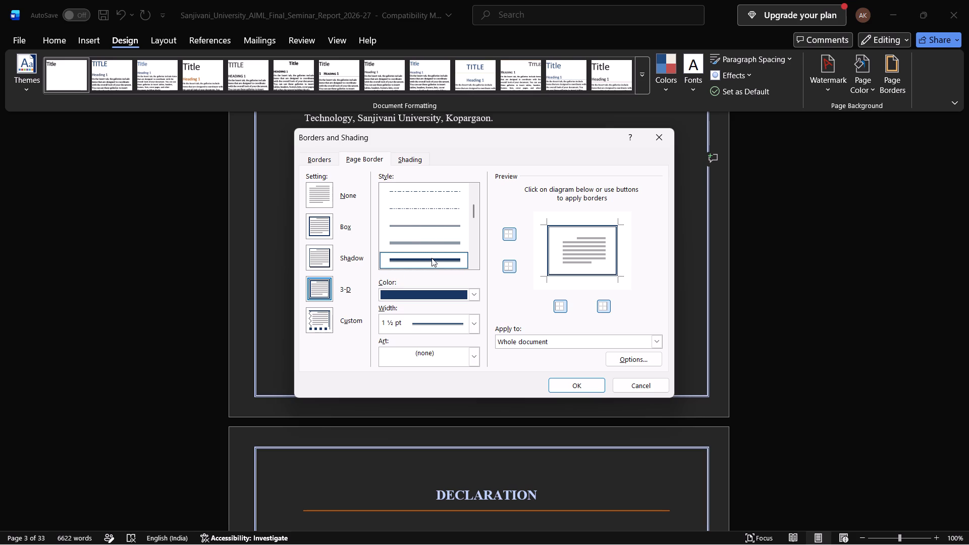
pyautogui.doubleClick(432, 258)
pyautogui.click(458, 259)
pyautogui.moveTo(472, 209); pyautogui.dragTo(472, 215)
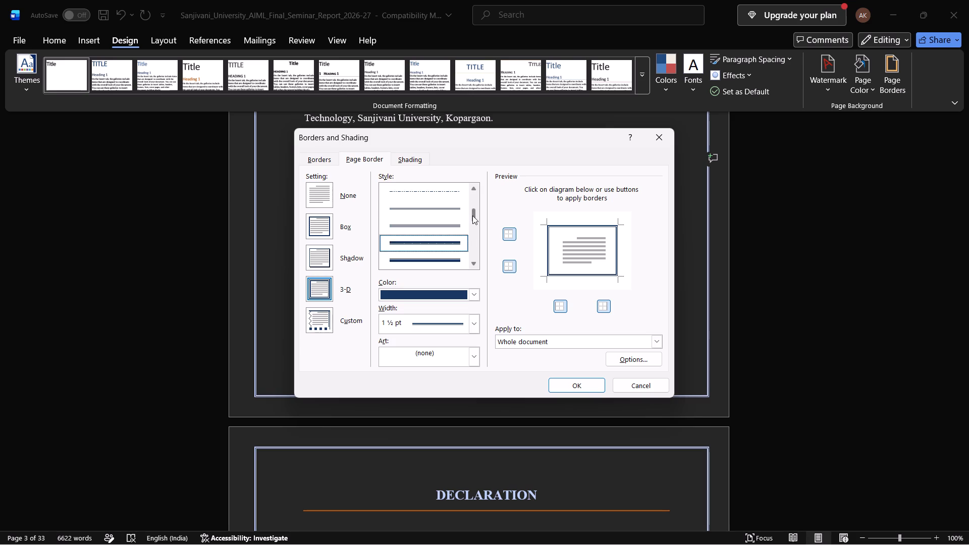
pyautogui.moveTo(472, 215); pyautogui.dragTo(472, 222)
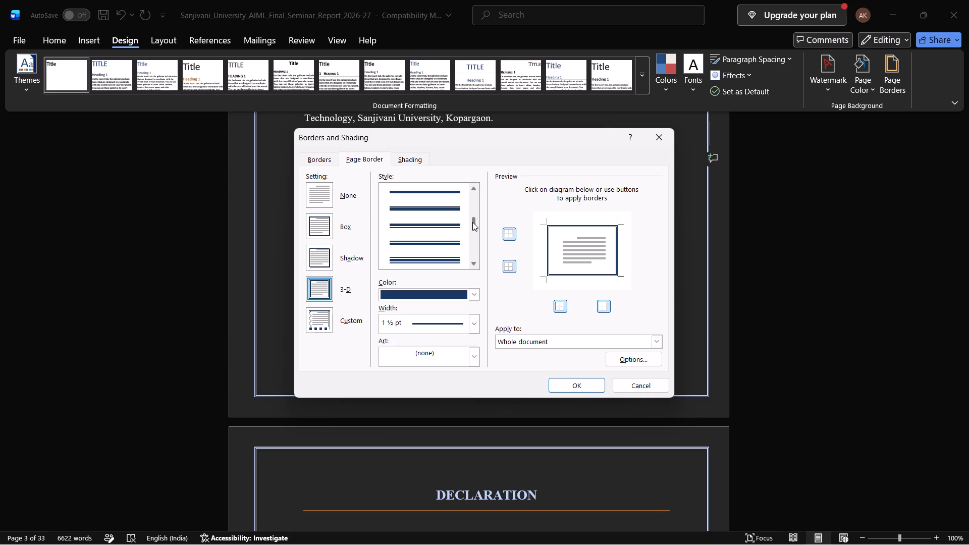
pyautogui.moveTo(472, 222); pyautogui.dragTo(468, 250)
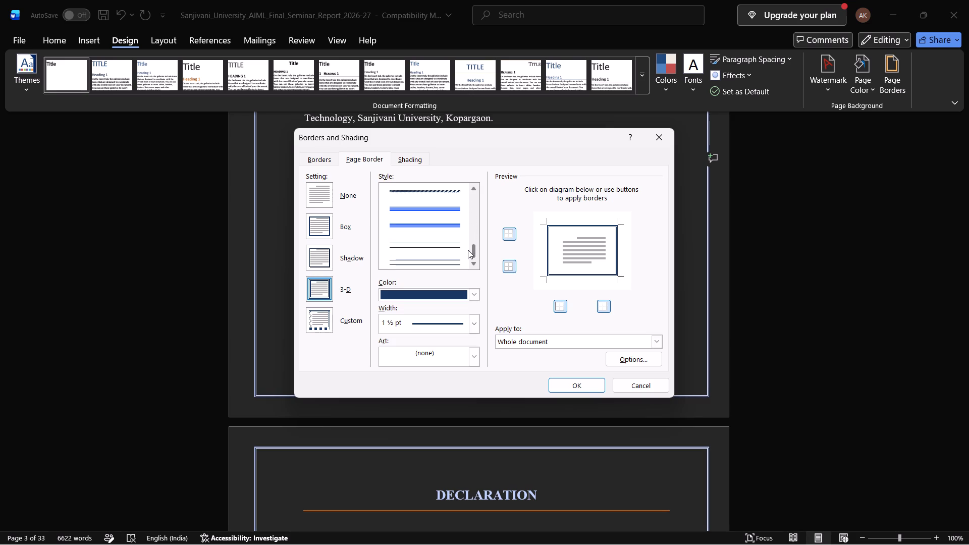
pyautogui.moveTo(468, 250); pyautogui.dragTo(469, 262)
pyautogui.moveTo(469, 262); pyautogui.dragTo(468, 189)
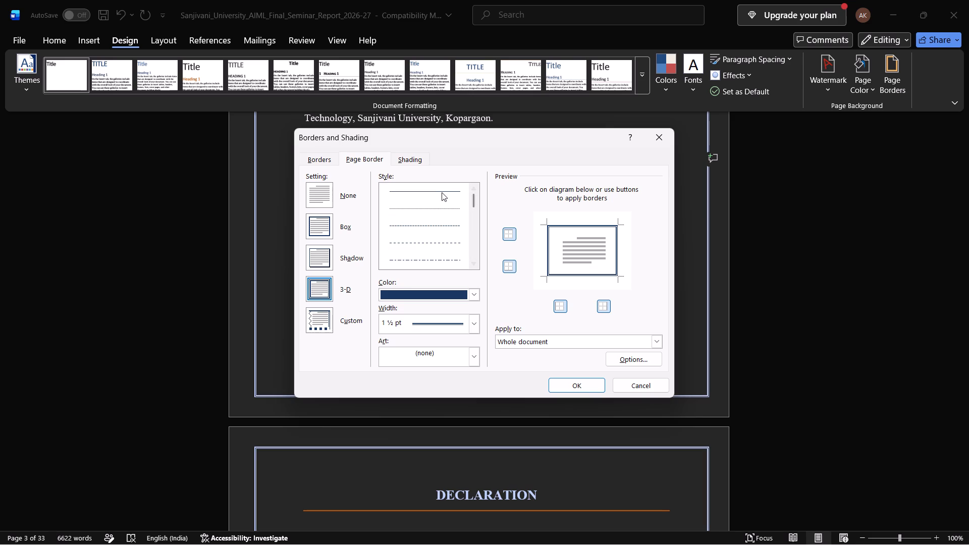
pyautogui.click(442, 192)
pyautogui.click(567, 385)
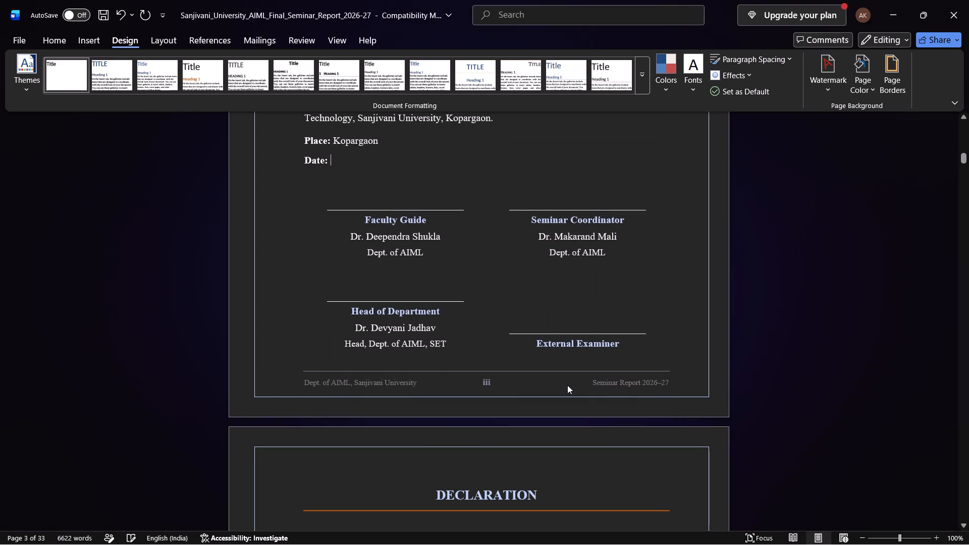
# Check the new page border on the front pages from the Declaration through the acknowledgement to the Abstract.
pyautogui.scroll(-10, 621, 363)
pyautogui.scroll(1, 613, 360)
pyautogui.scroll(-13, 613, 361)
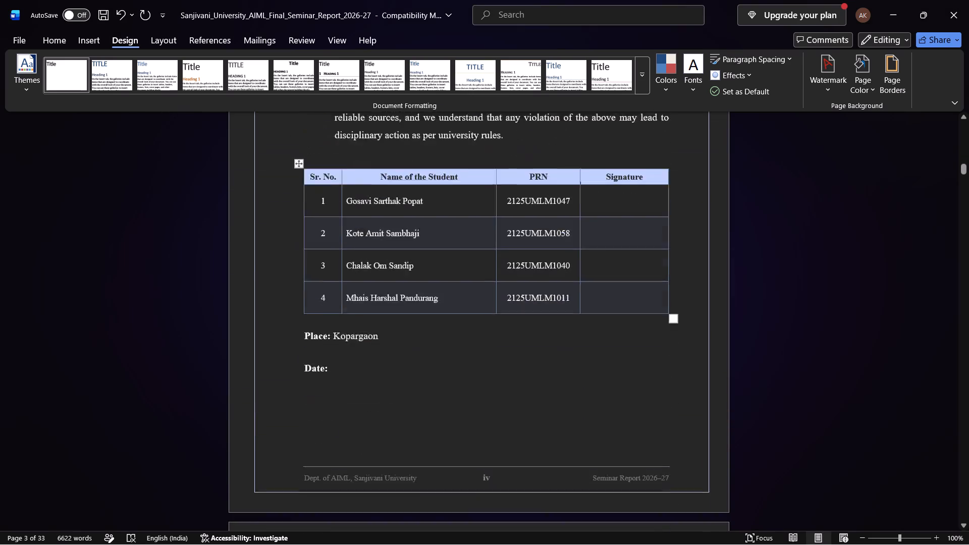
pyautogui.scroll(-16, 613, 358)
pyautogui.scroll(-8, 611, 355)
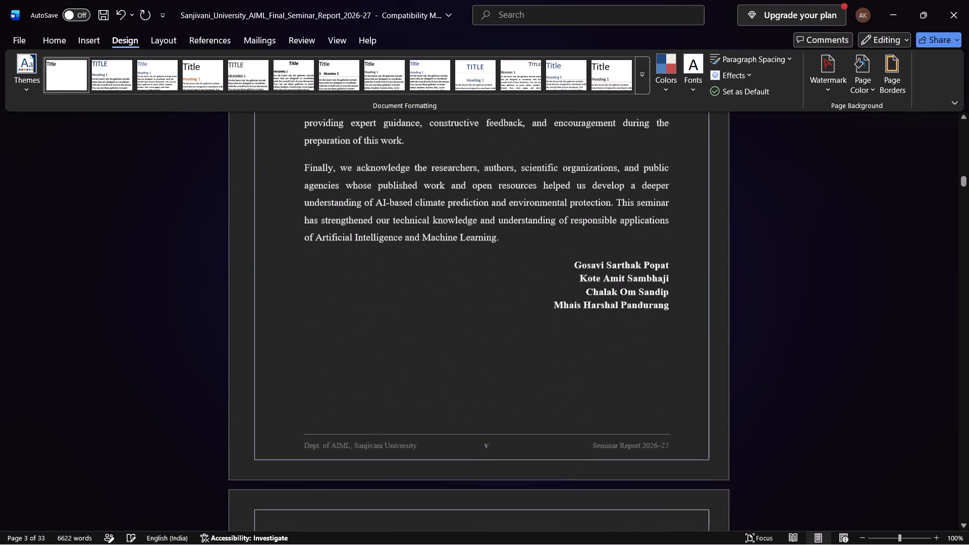
pyautogui.click(611, 353)
pyautogui.scroll(-4, 611, 353)
pyautogui.scroll(1, 611, 353)
pyautogui.scroll(-4, 611, 353)
pyautogui.scroll(-2, 770, 290)
pyautogui.scroll(2, 770, 293)
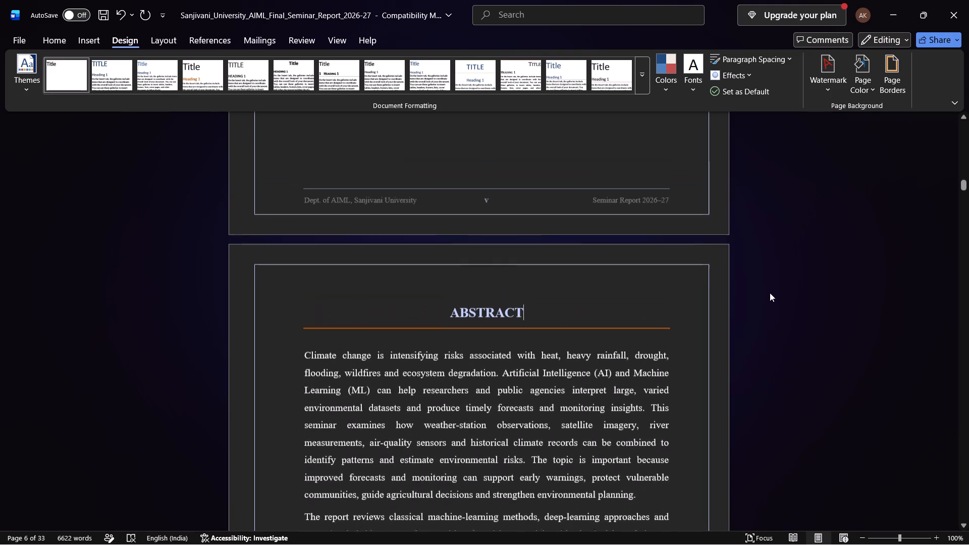
pyautogui.scroll(-7, 708, 353)
pyautogui.scroll(-3, 618, 330)
pyautogui.scroll(1, 614, 330)
pyautogui.scroll(-3, 599, 302)
pyautogui.scroll(1, 599, 302)
pyautogui.scroll(-3, 599, 302)
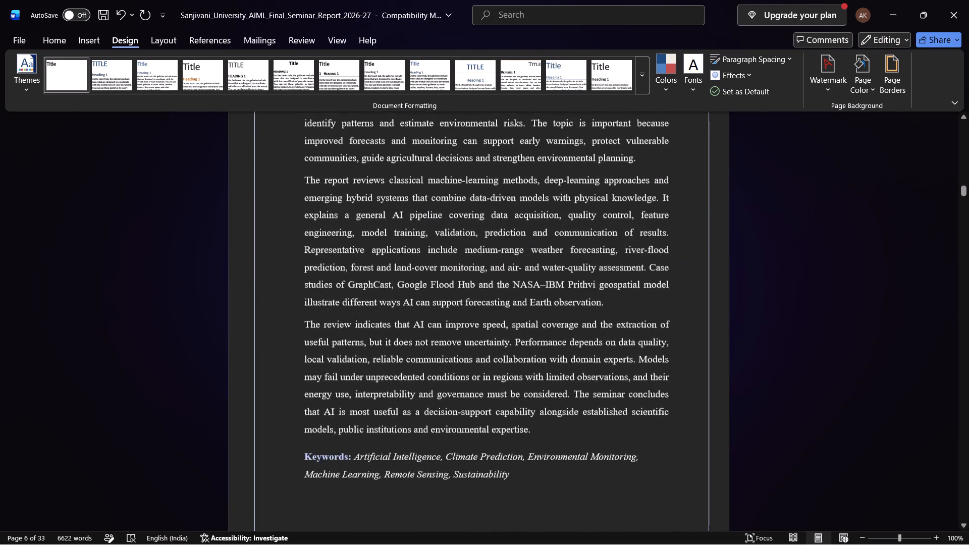
# Check the page border from the table of contents through the lists and chapters to the end of the References.
pyautogui.scroll(-20, 599, 287)
pyautogui.scroll(1, 607, 302)
pyautogui.scroll(-6, 607, 302)
pyautogui.scroll(-16, 608, 306)
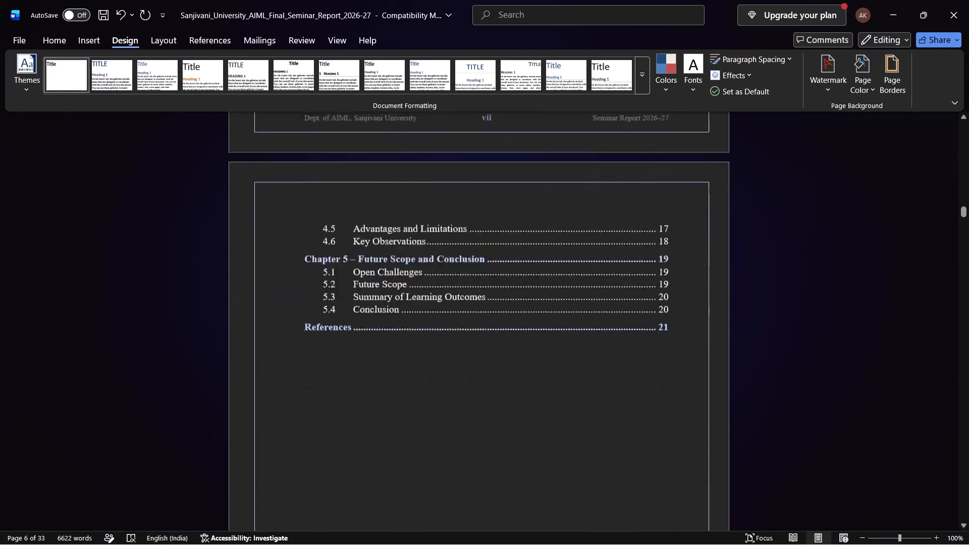
pyautogui.scroll(-18, 608, 309)
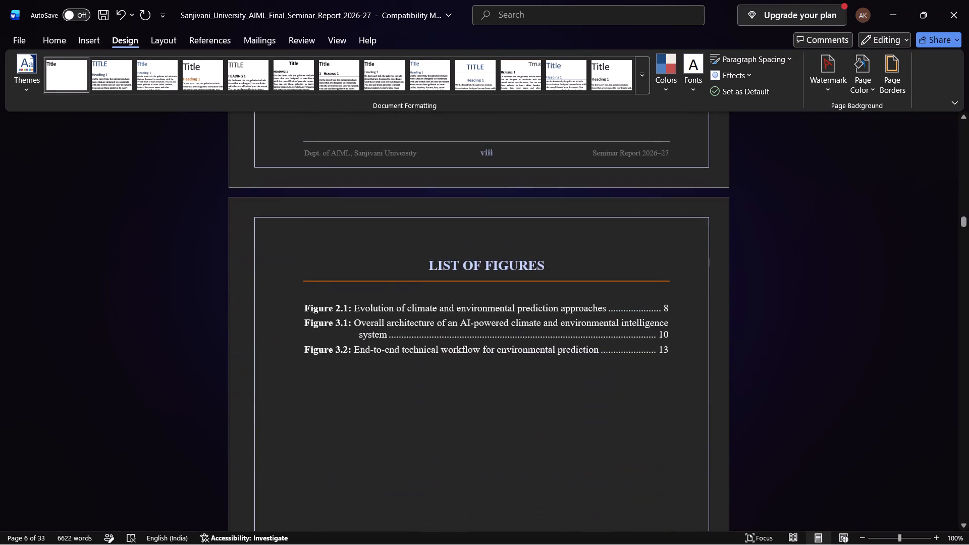
pyautogui.scroll(-18, 608, 309)
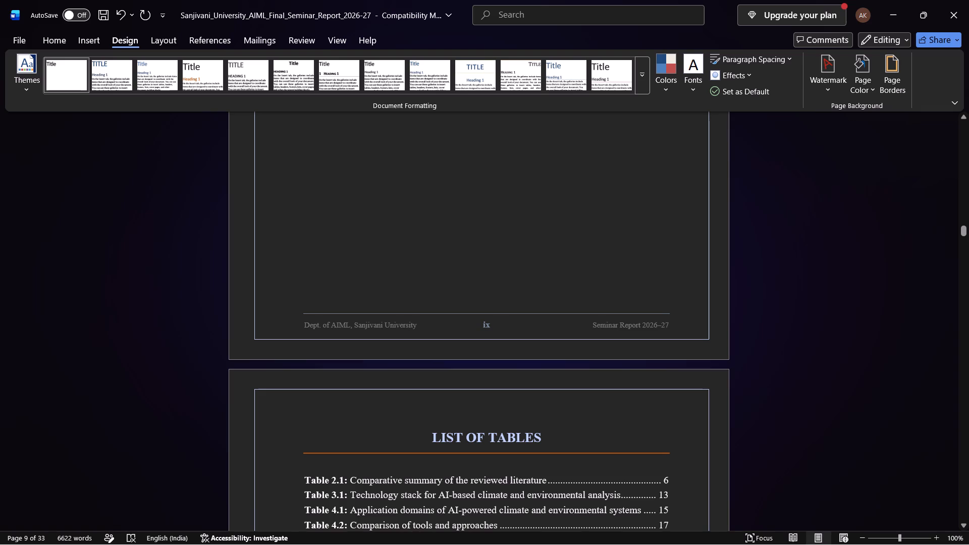
pyautogui.moveTo(966, 233); pyautogui.dragTo(968, 257)
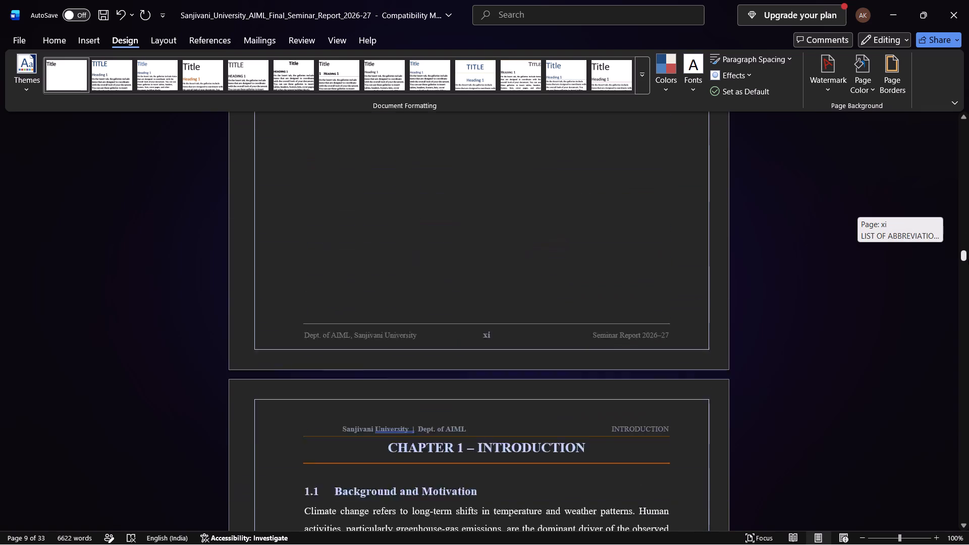
pyautogui.moveTo(968, 257); pyautogui.dragTo(959, 359)
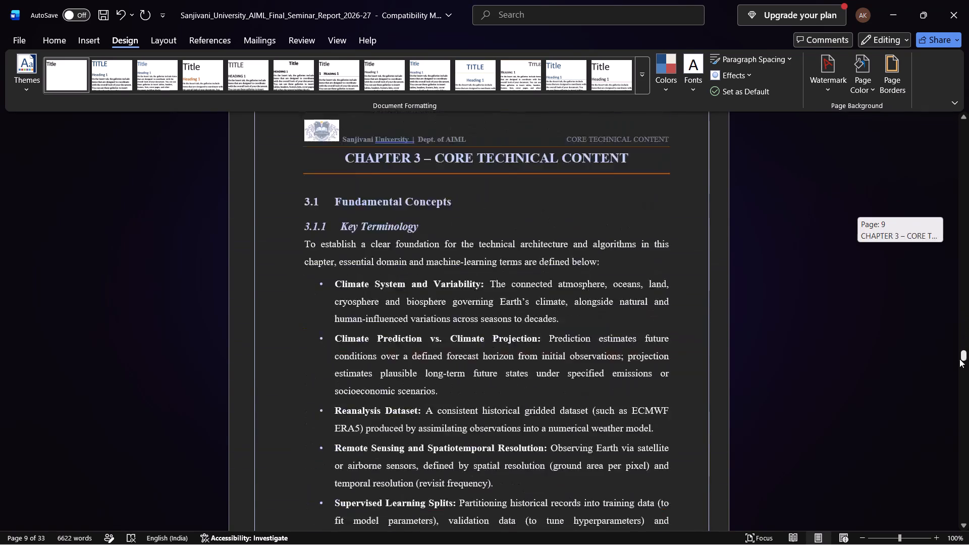
pyautogui.moveTo(959, 359); pyautogui.dragTo(957, 487)
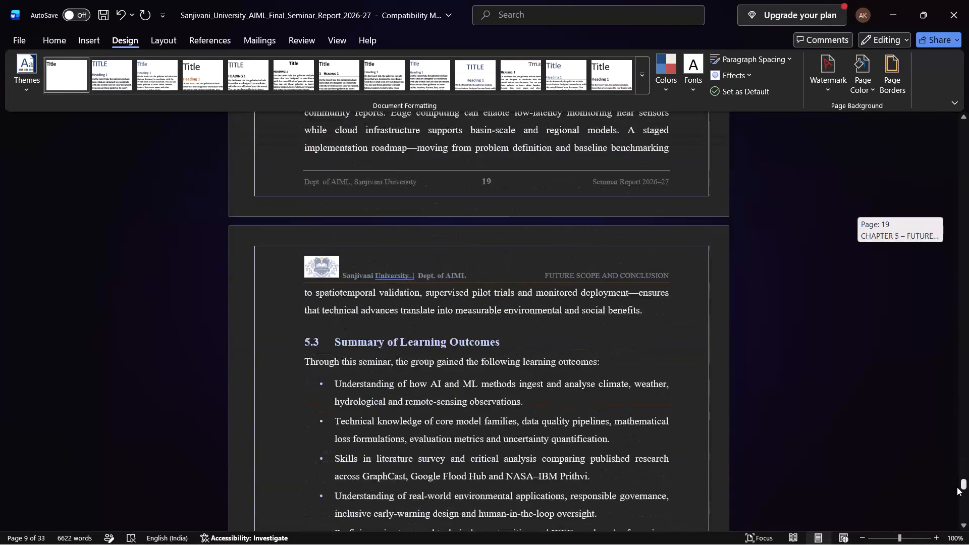
pyautogui.moveTo(957, 487); pyautogui.dragTo(957, 523)
# Examine the font and paragraph alignment of reference entries 18 back to 1 in the References section.
pyautogui.moveTo(627, 314); pyautogui.dragTo(604, 298)
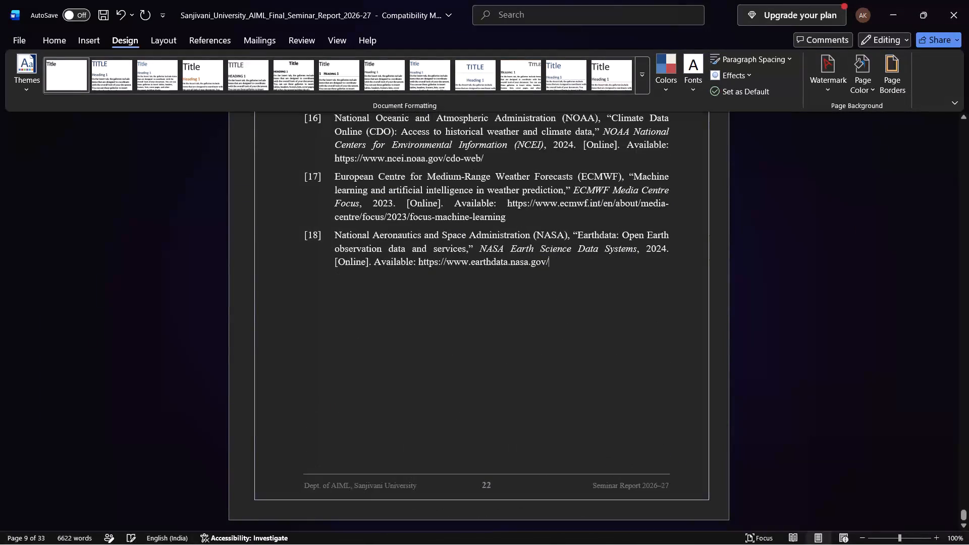
pyautogui.moveTo(604, 298); pyautogui.dragTo(411, 228)
pyautogui.scroll(2, 471, 225)
pyautogui.moveTo(458, 229); pyautogui.dragTo(405, 223, button='right')
pyautogui.scroll(-1, 456, 230)
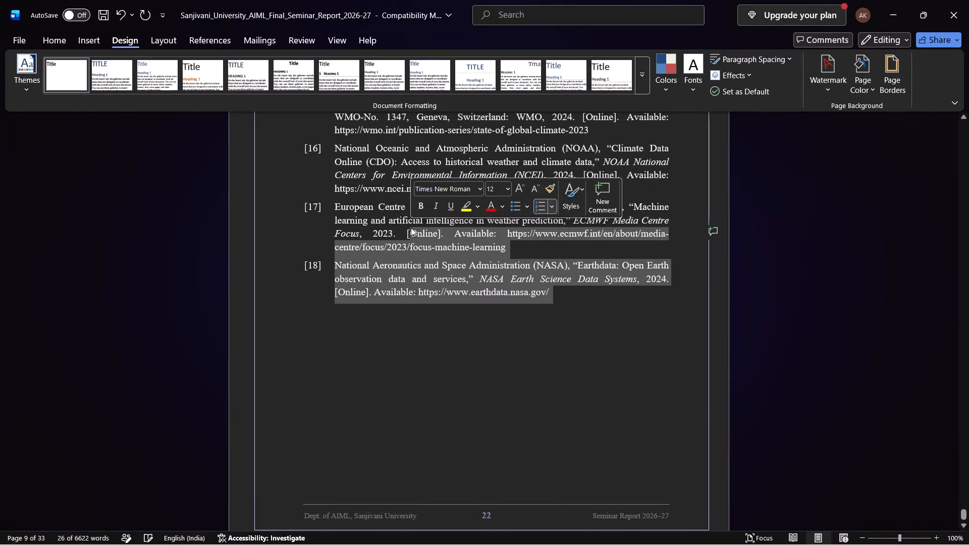
pyautogui.click(411, 228)
pyautogui.click(94, 44)
pyautogui.click(46, 39)
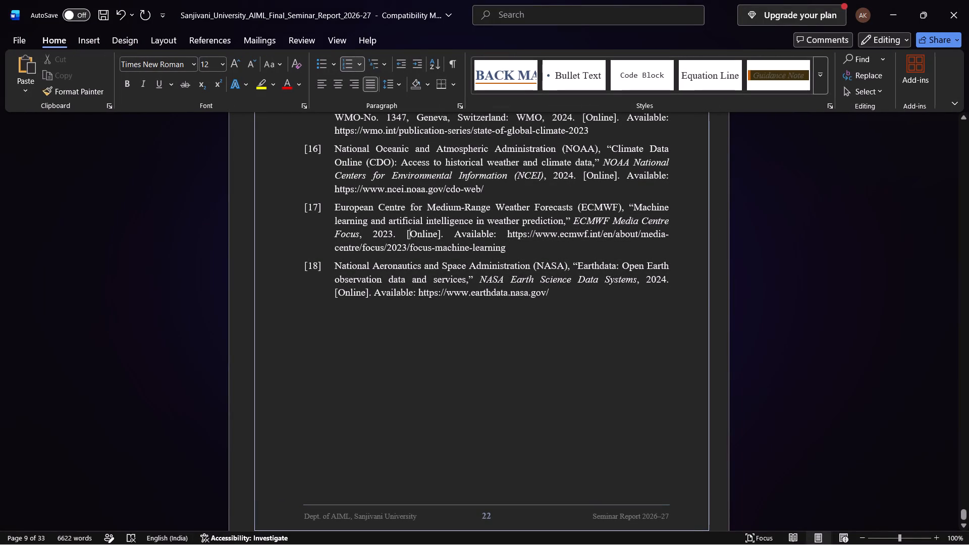
pyautogui.moveTo(555, 311); pyautogui.dragTo(313, 222)
pyautogui.scroll(8, 473, 238)
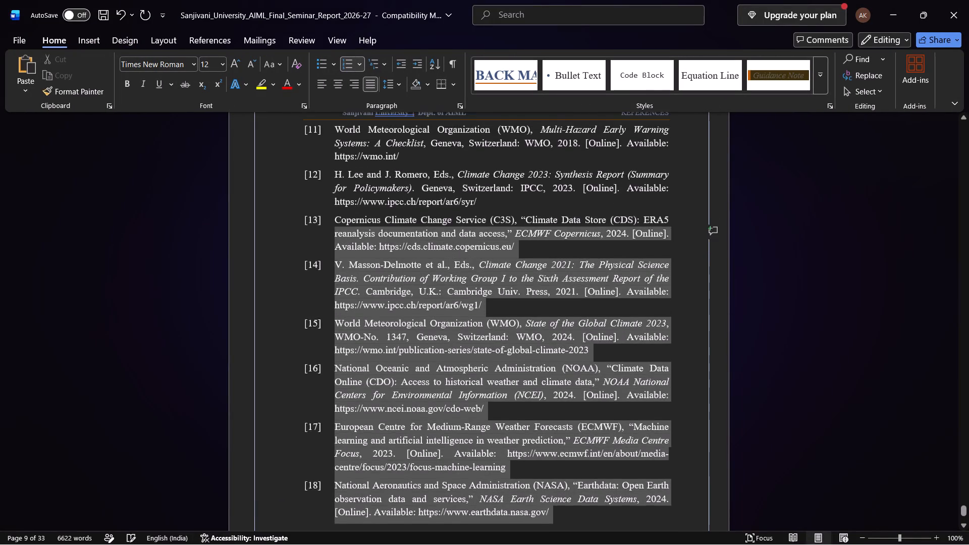
pyautogui.moveTo(313, 222); pyautogui.dragTo(311, 215)
pyautogui.scroll(2, 310, 197)
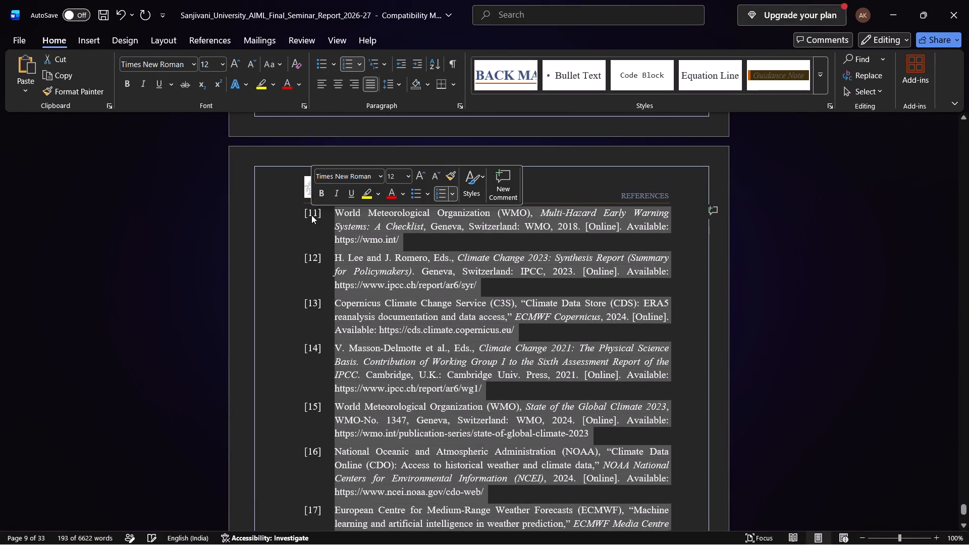
pyautogui.click(397, 274)
pyautogui.scroll(9, 397, 279)
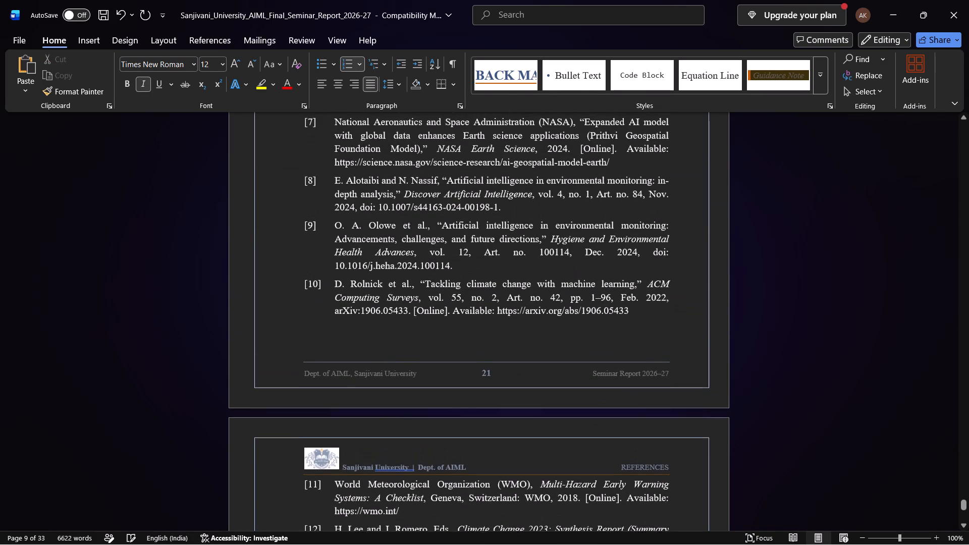
pyautogui.moveTo(648, 318); pyautogui.dragTo(346, 247)
pyautogui.scroll(7, 521, 272)
pyautogui.scroll(3, 349, 248)
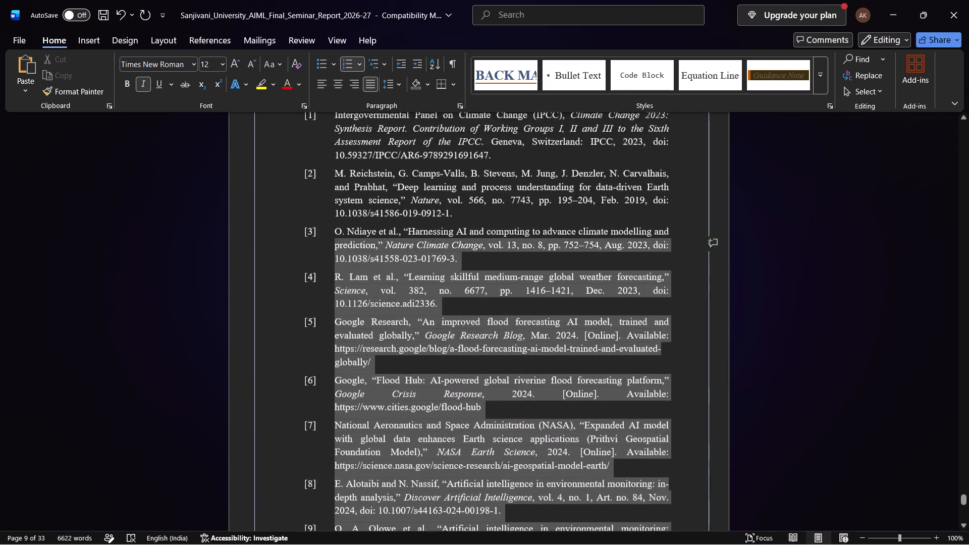
pyautogui.scroll(5, 346, 247)
pyautogui.moveTo(346, 247); pyautogui.dragTo(341, 247)
pyautogui.click(547, 298)
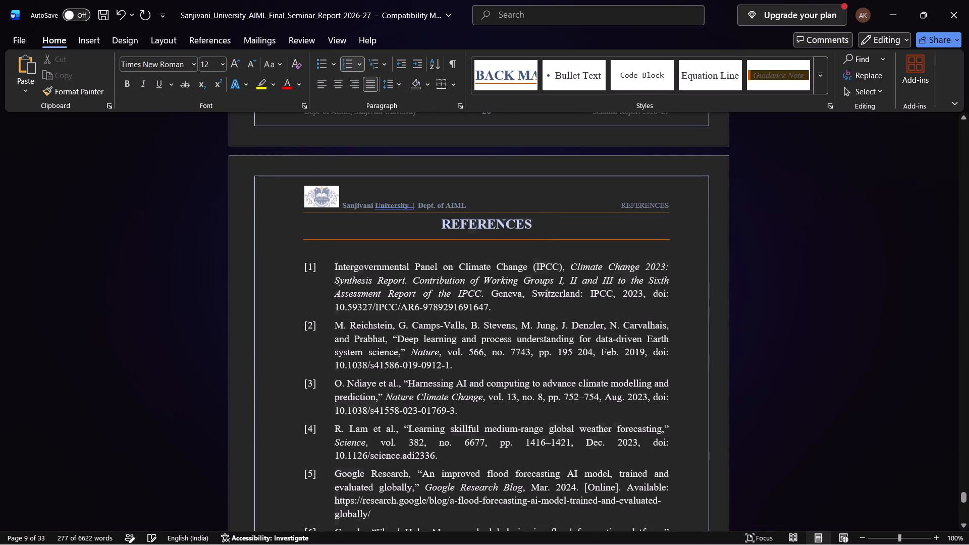
# Justify the text from the closing lines of section 5.2 through 5.3 Summary of Learning Outcomes and 5.4 Conclusion.
pyautogui.scroll(11, 524, 287)
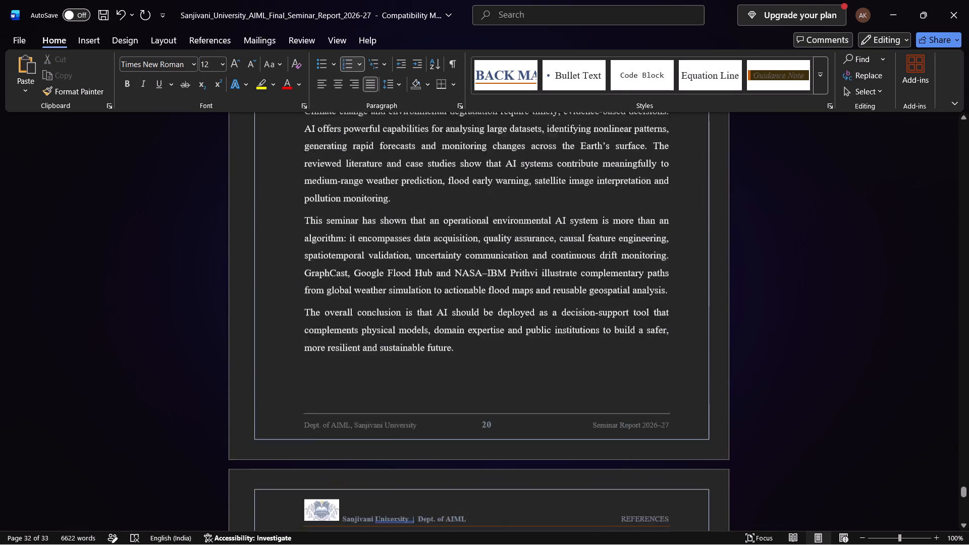
pyautogui.scroll(1, 520, 282)
pyautogui.moveTo(517, 407); pyautogui.dragTo(400, 332)
pyautogui.scroll(14, 419, 351)
pyautogui.moveTo(400, 332); pyautogui.dragTo(305, 294)
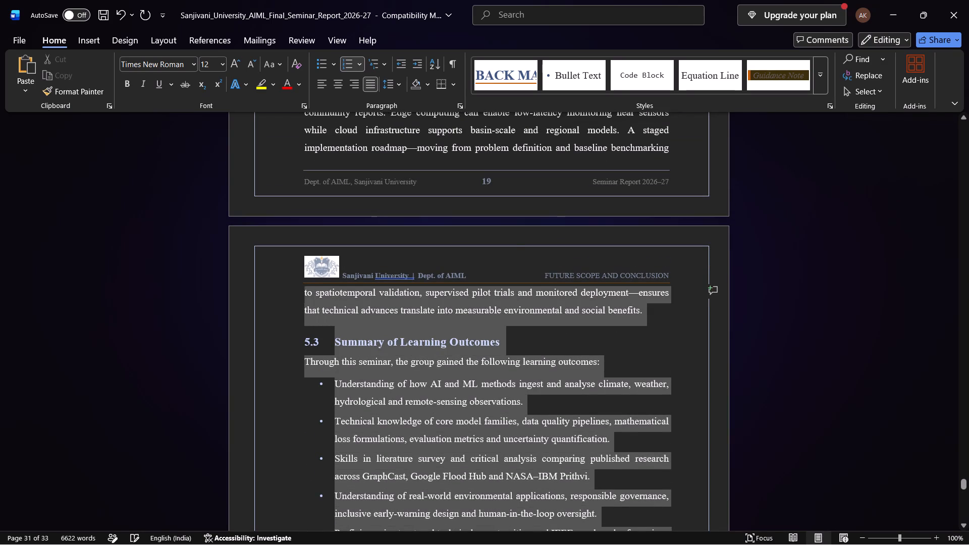
pyautogui.moveTo(305, 294); pyautogui.dragTo(305, 296)
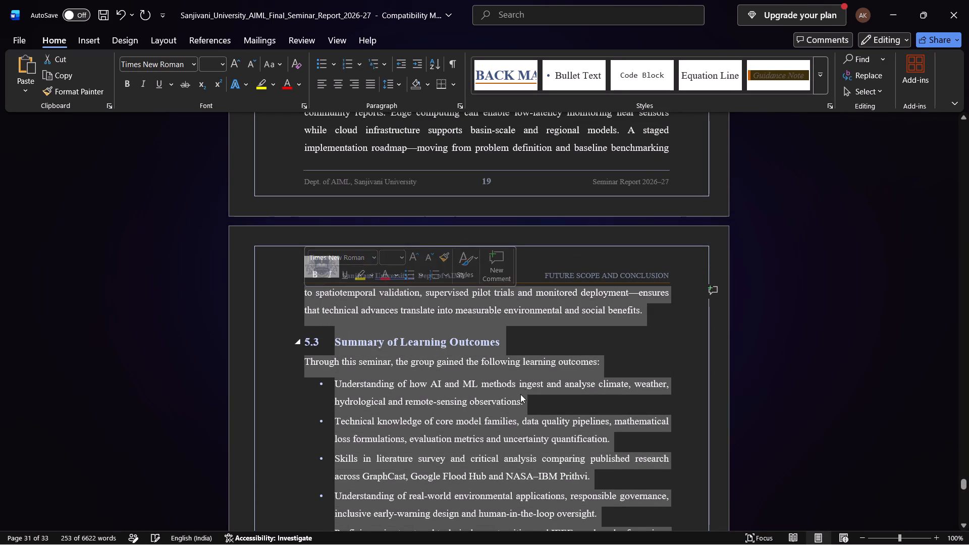
pyautogui.scroll(-2, 564, 480)
pyautogui.scroll(1, 564, 481)
pyautogui.scroll(-7, 564, 481)
pyautogui.scroll(1, 543, 460)
pyautogui.scroll(-2, 541, 458)
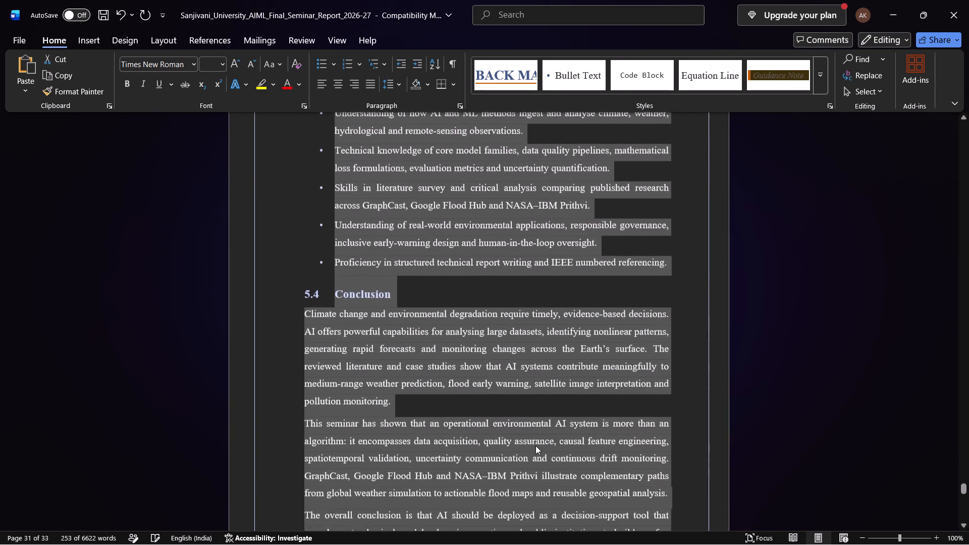
pyautogui.scroll(-1, 535, 446)
pyautogui.click(367, 87)
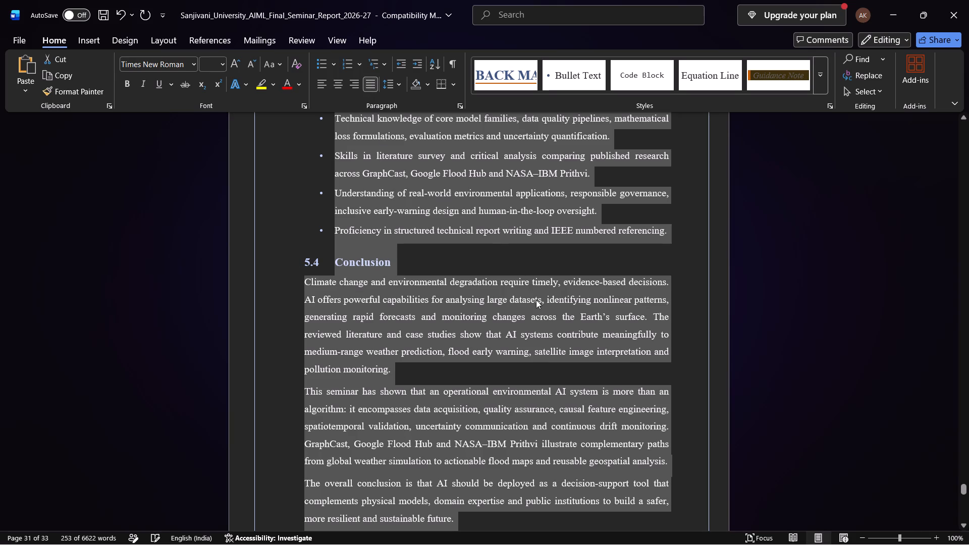
pyautogui.scroll(8, 529, 298)
pyautogui.click(526, 298)
pyautogui.scroll(-9, 526, 298)
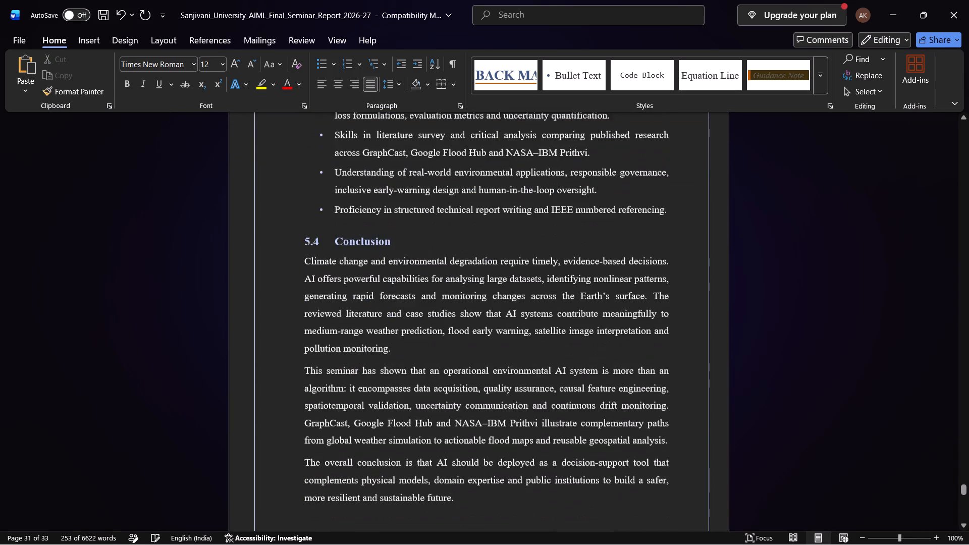
pyautogui.scroll(-6, 526, 298)
pyautogui.scroll(11, 526, 298)
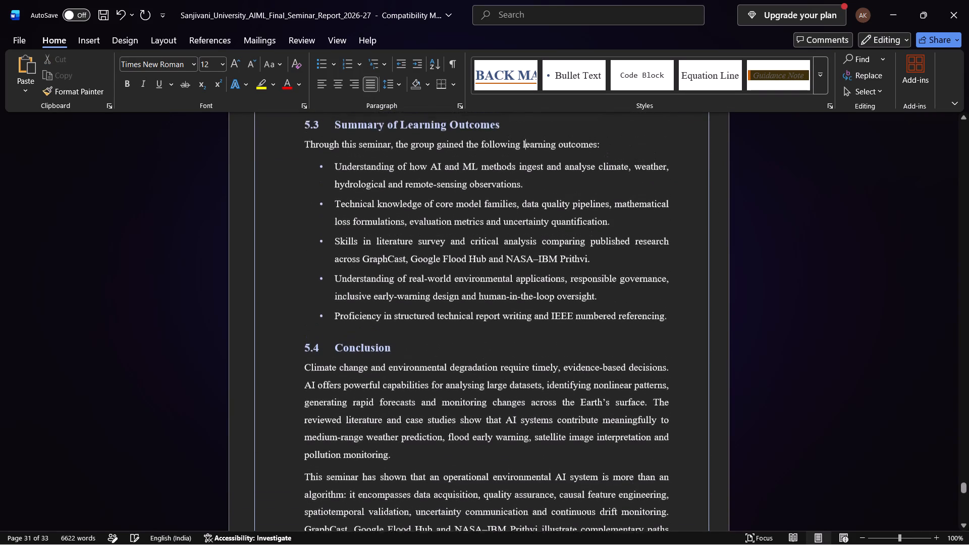
# Justify the text of Chapter 5 from 5.1 Open Challenges through the page 19 paragraphs of 5.2 Future Scope.
pyautogui.scroll(2, 526, 298)
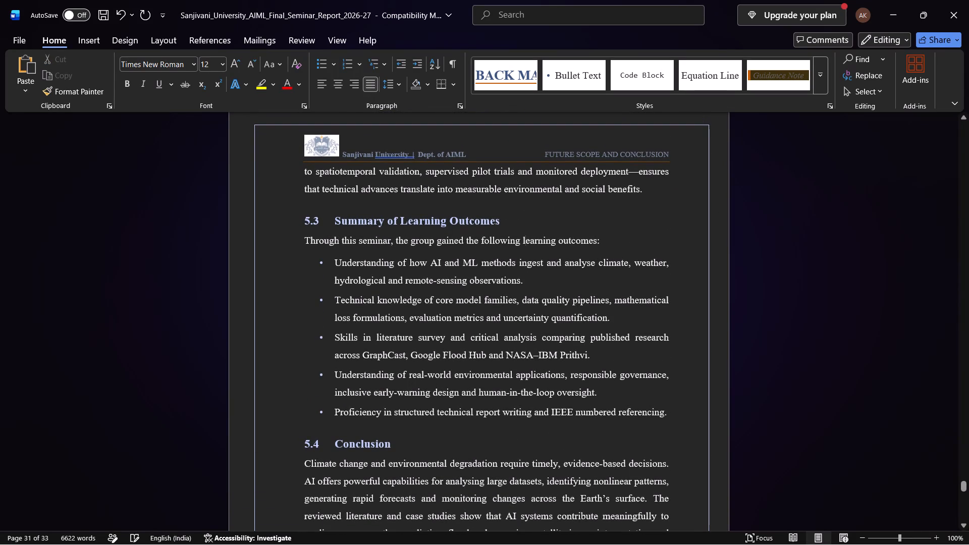
pyautogui.scroll(1, 534, 288)
pyautogui.scroll(-6, 536, 287)
pyautogui.scroll(8, 539, 281)
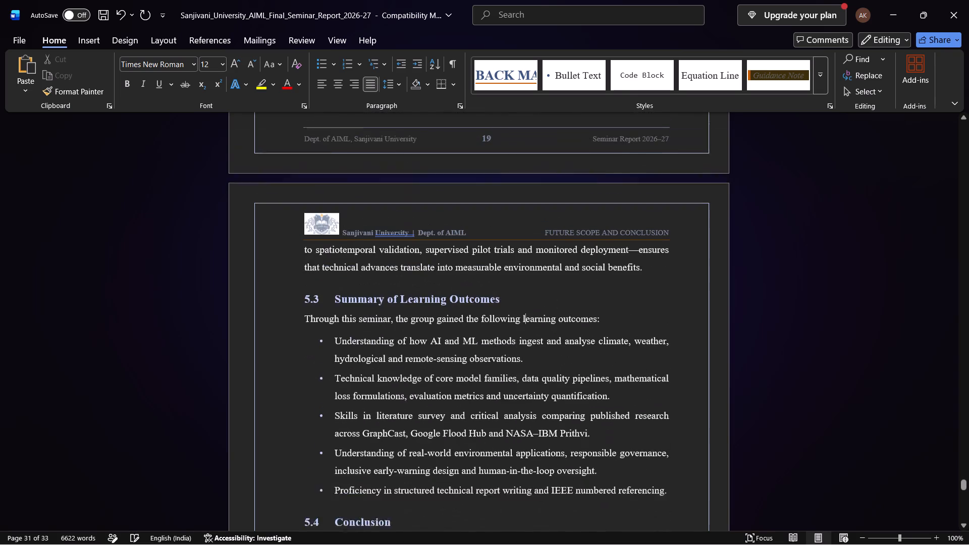
pyautogui.scroll(6, 539, 281)
pyautogui.moveTo(678, 304); pyautogui.dragTo(647, 285)
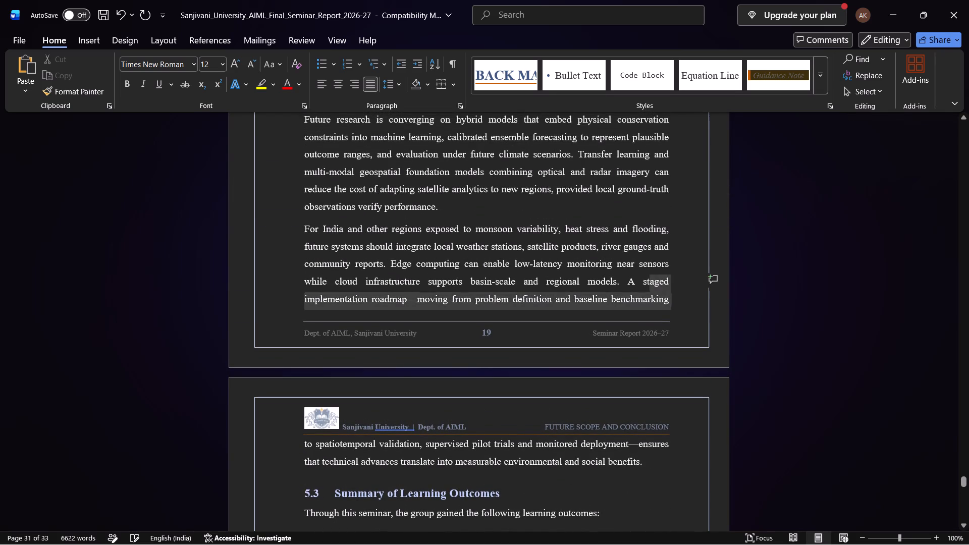
pyautogui.moveTo(647, 285); pyautogui.dragTo(307, 229)
pyautogui.scroll(5, 522, 213)
pyautogui.scroll(7, 310, 229)
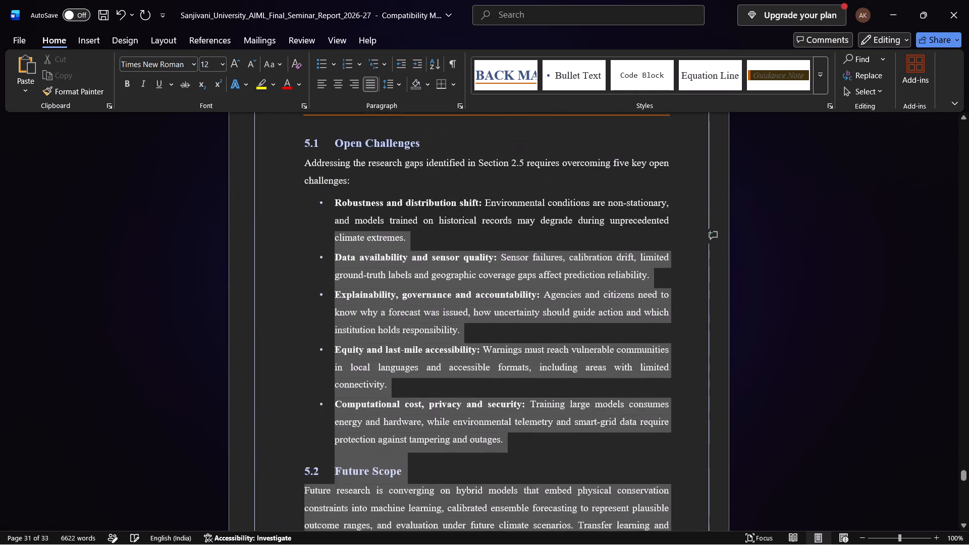
pyautogui.scroll(2, 307, 229)
pyautogui.moveTo(307, 229); pyautogui.dragTo(284, 198)
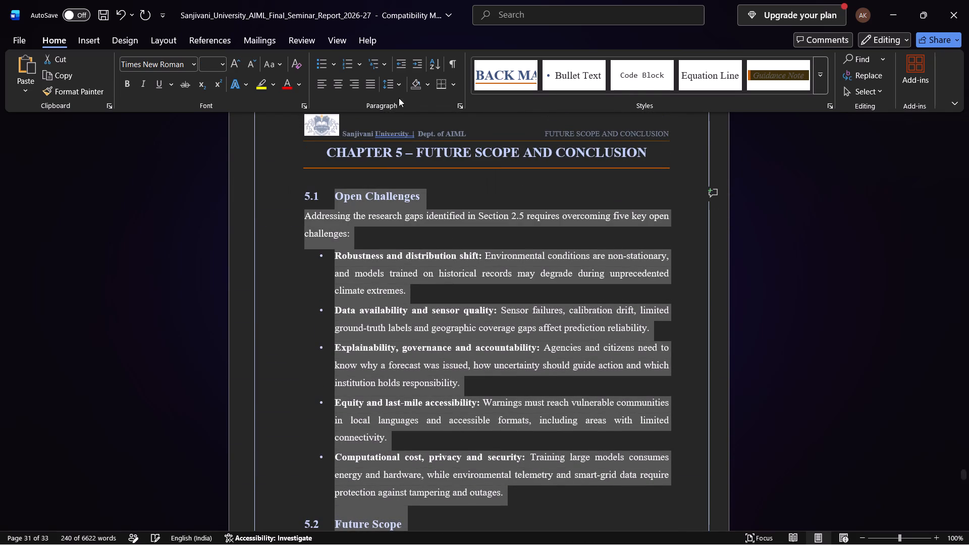
pyautogui.click(367, 86)
pyautogui.click(524, 186)
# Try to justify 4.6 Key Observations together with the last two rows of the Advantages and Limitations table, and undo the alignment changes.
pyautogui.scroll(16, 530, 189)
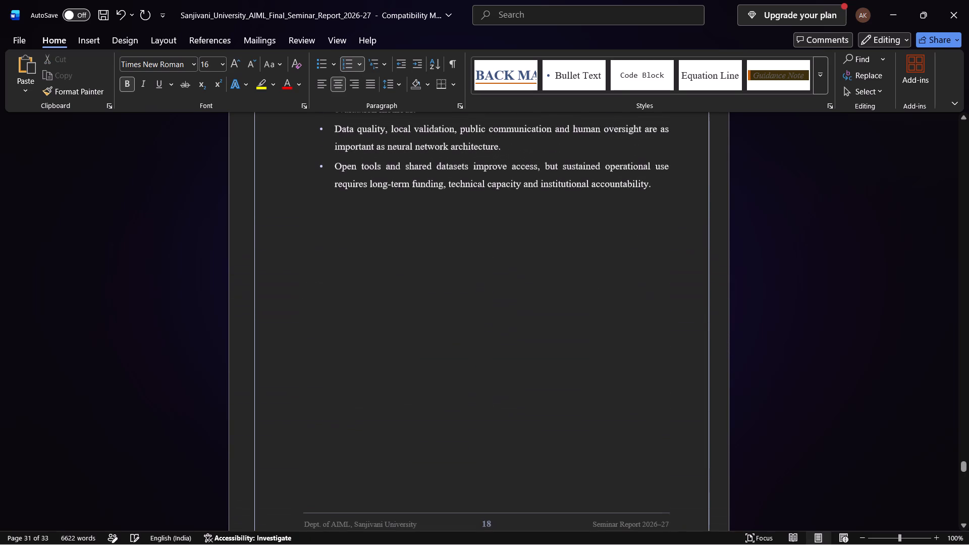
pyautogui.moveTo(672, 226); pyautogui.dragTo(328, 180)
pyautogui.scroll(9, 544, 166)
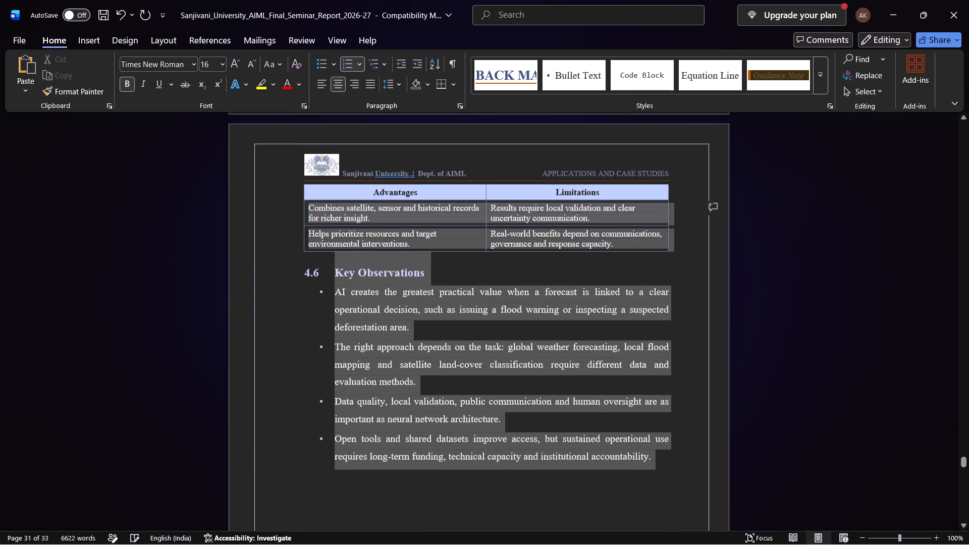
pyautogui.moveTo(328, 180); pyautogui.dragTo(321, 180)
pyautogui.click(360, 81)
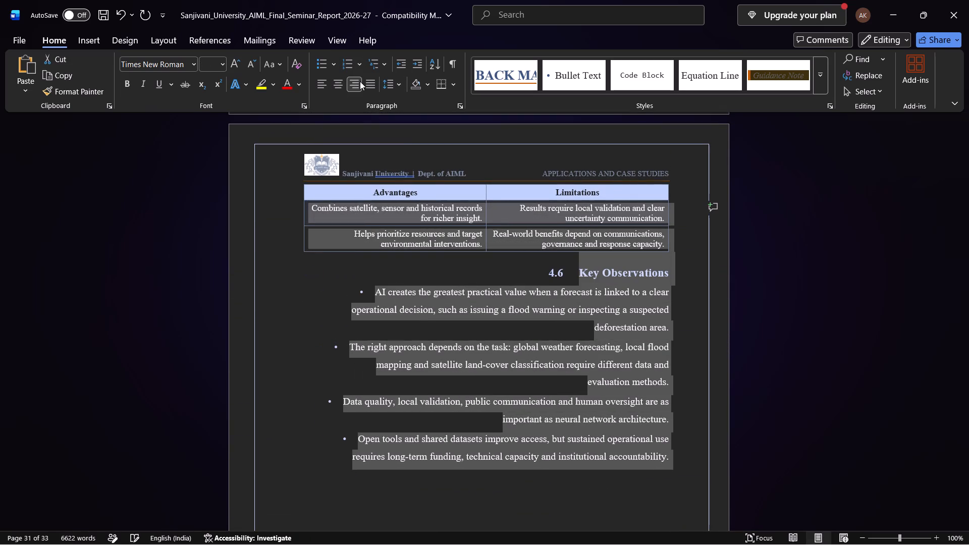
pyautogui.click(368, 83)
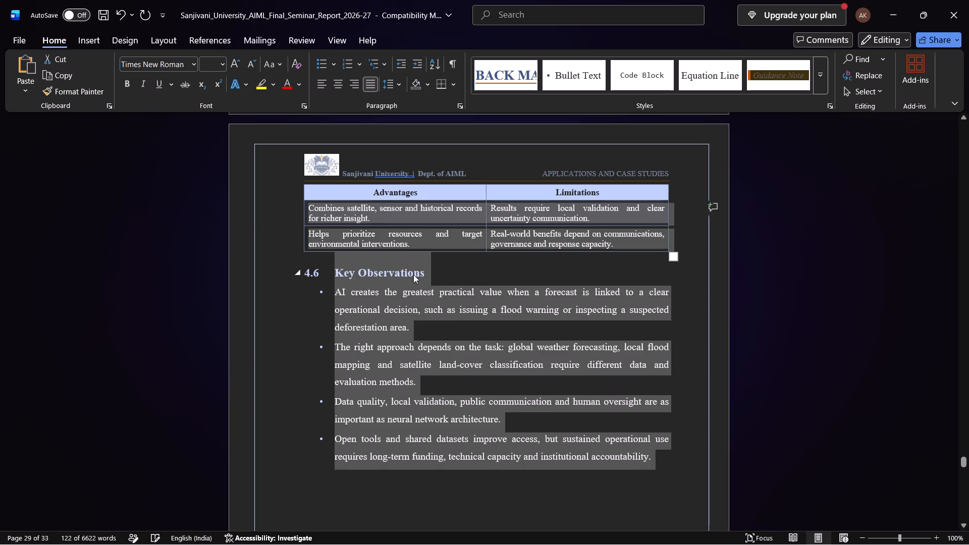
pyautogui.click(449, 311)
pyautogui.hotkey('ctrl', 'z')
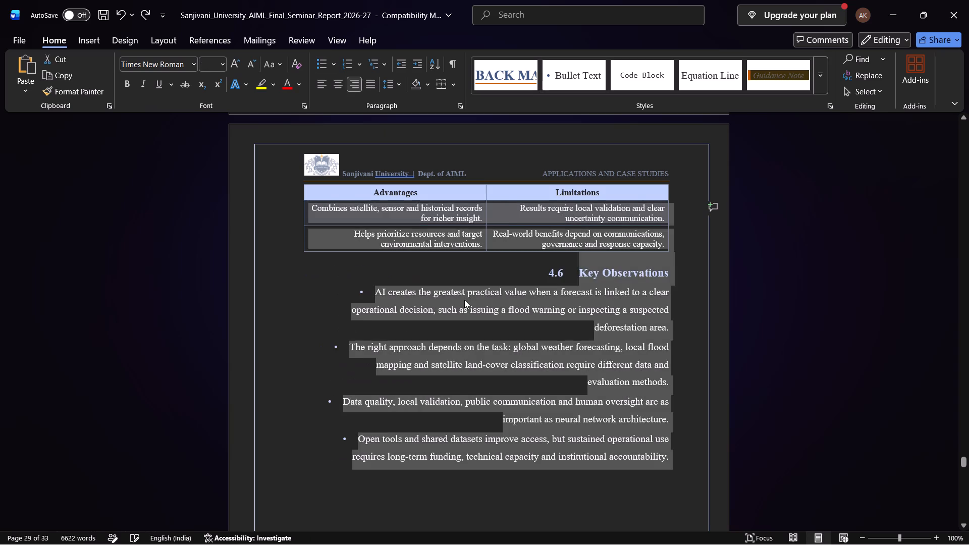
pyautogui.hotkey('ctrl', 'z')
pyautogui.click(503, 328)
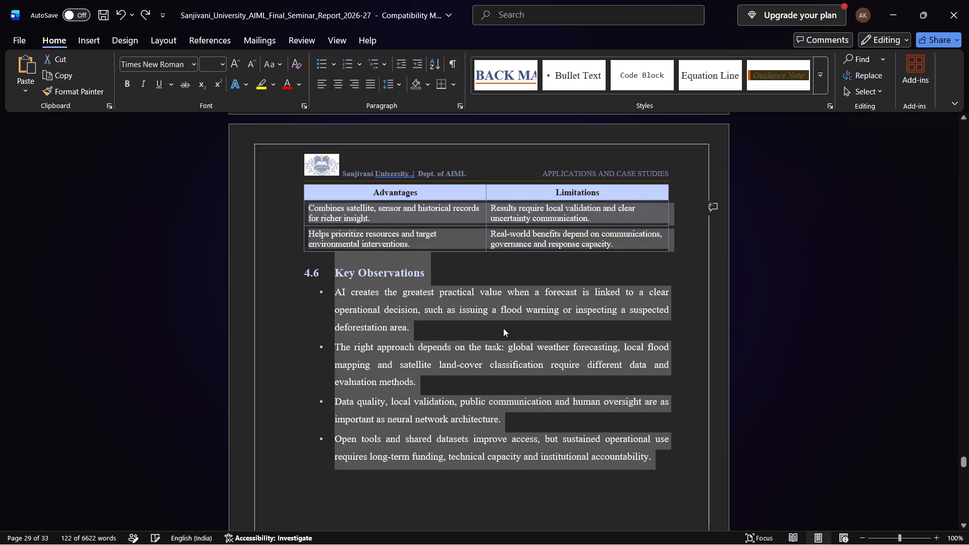
# Check the alignment of the 4.6 Key Observations bullets, the Advantages table cells, and the introductory paragraphs of 4.5 and 4.4.
pyautogui.moveTo(651, 472); pyautogui.dragTo(351, 299)
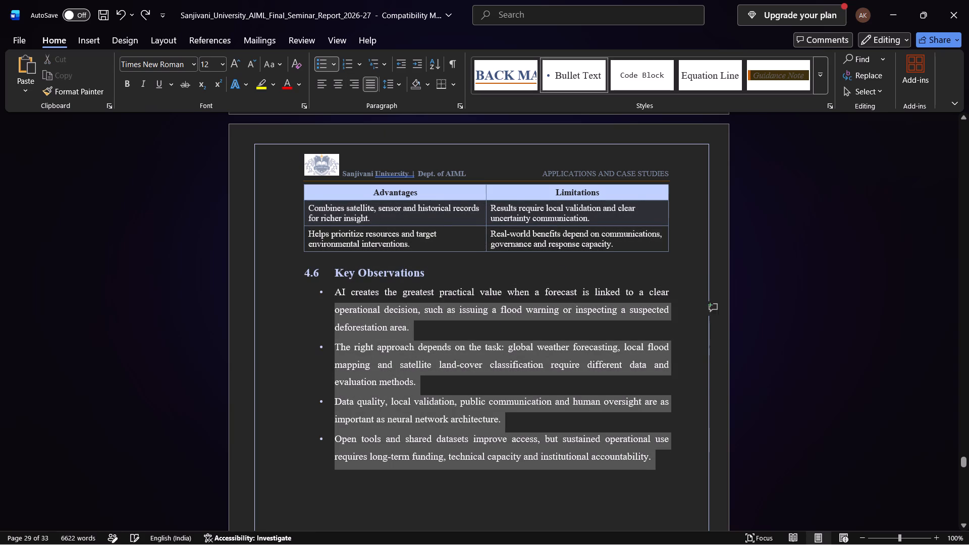
pyautogui.moveTo(351, 299); pyautogui.dragTo(335, 294)
pyautogui.click(337, 295)
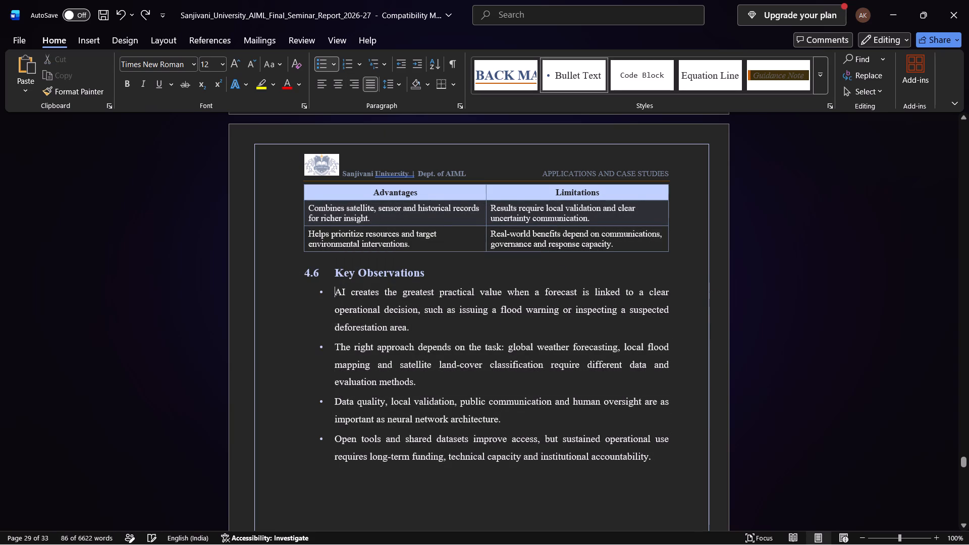
pyautogui.moveTo(450, 243); pyautogui.dragTo(364, 234)
pyautogui.click(452, 312)
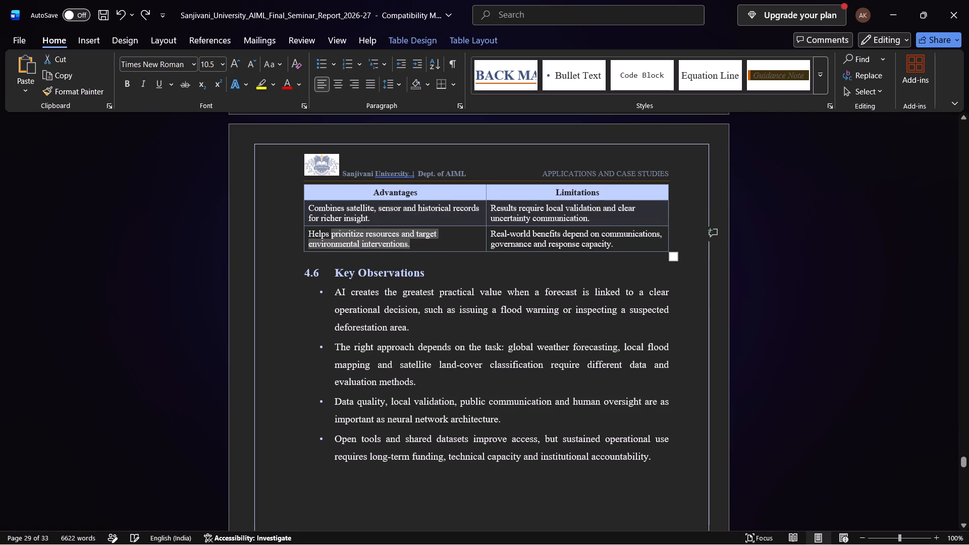
pyautogui.scroll(13, 456, 307)
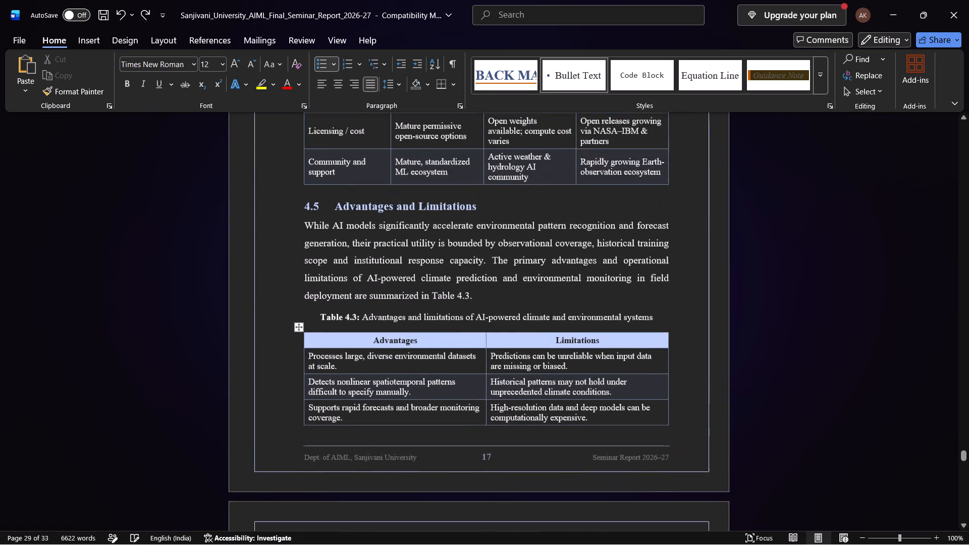
pyautogui.moveTo(522, 310); pyautogui.dragTo(262, 250)
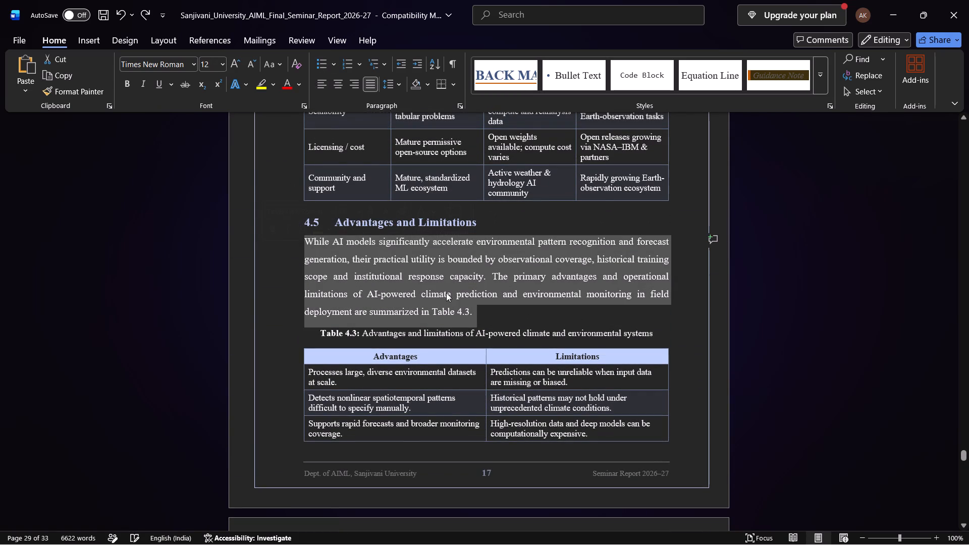
pyautogui.click(438, 283)
pyautogui.scroll(9, 439, 284)
pyautogui.scroll(2, 512, 226)
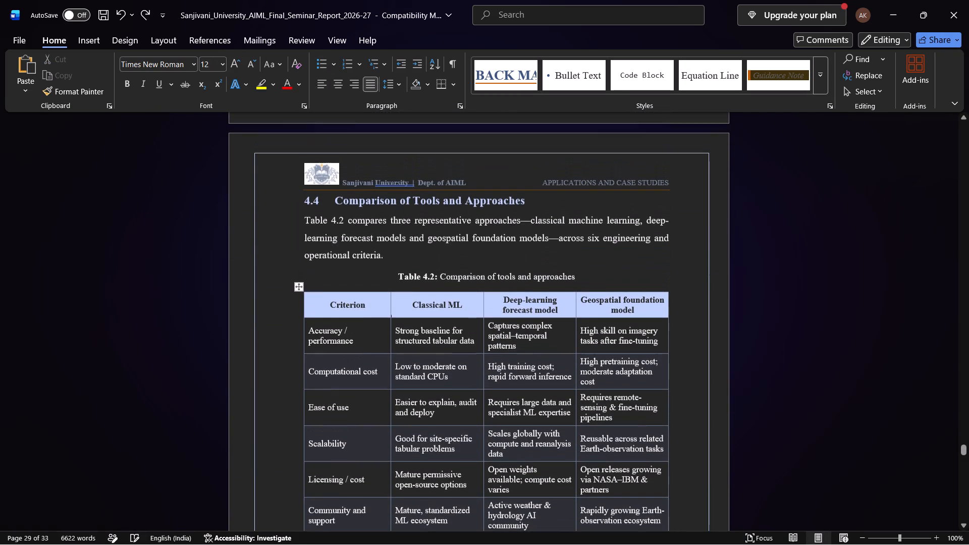
pyautogui.moveTo(401, 250); pyautogui.dragTo(326, 232)
pyautogui.click(435, 259)
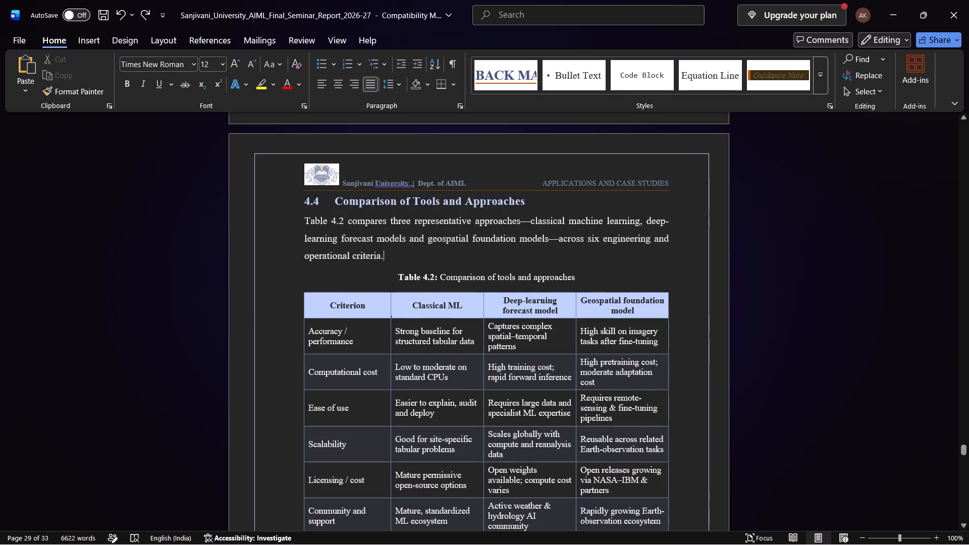
# Check the paragraph alignment of both case studies in section 4.3, from 4.3.2 back to the Case Studies heading.
pyautogui.scroll(10, 444, 259)
pyautogui.moveTo(589, 287); pyautogui.dragTo(434, 237)
pyautogui.scroll(3, 443, 237)
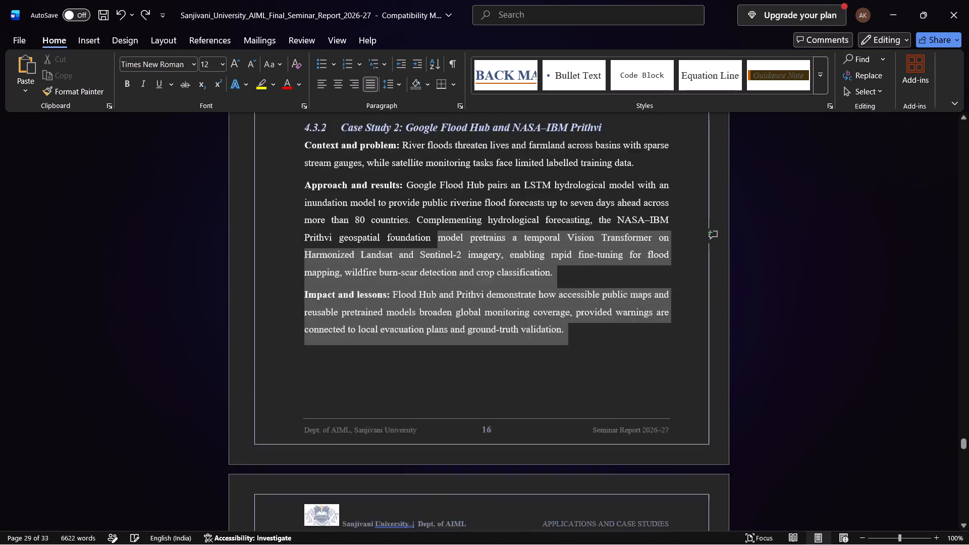
pyautogui.scroll(3, 434, 237)
pyautogui.moveTo(434, 237); pyautogui.dragTo(298, 284)
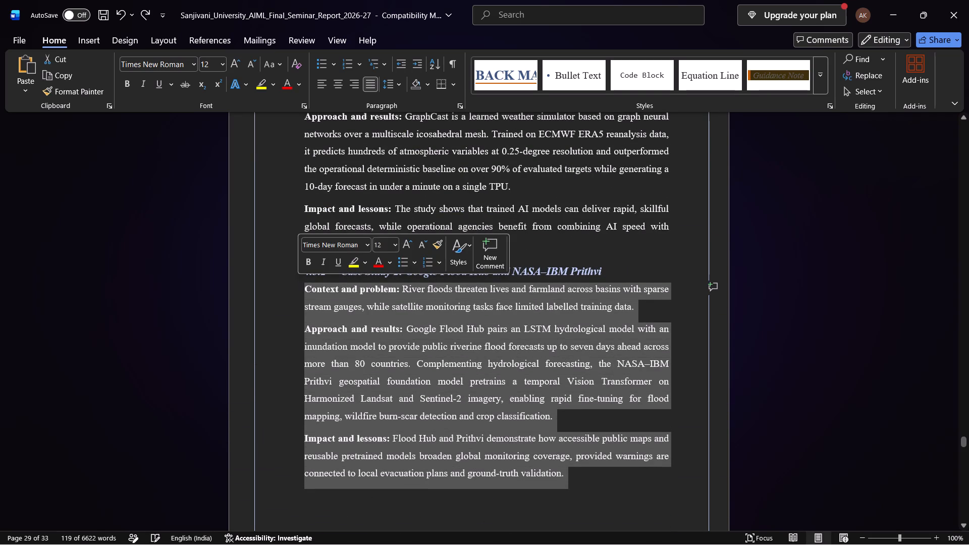
pyautogui.click(587, 241)
pyautogui.moveTo(567, 238); pyautogui.dragTo(304, 174)
pyautogui.scroll(6, 345, 172)
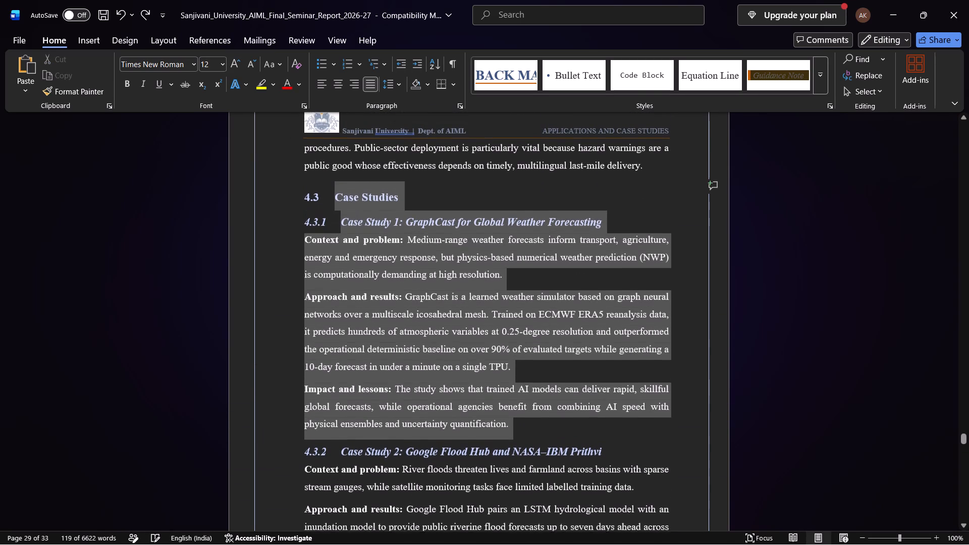
pyautogui.moveTo(304, 174); pyautogui.dragTo(287, 150)
pyautogui.click(404, 183)
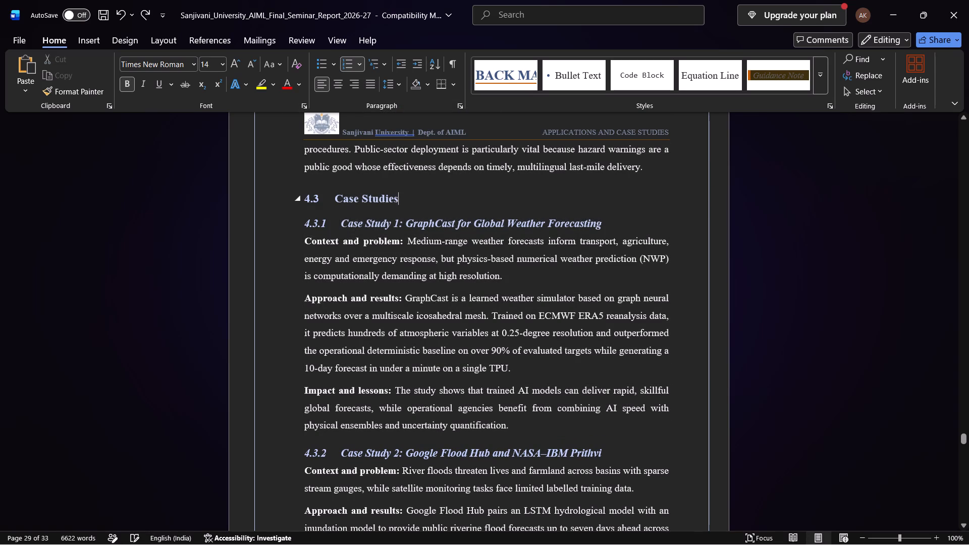
# Justify the paragraph following Table 4.1 and the text of 4.2 Industry Adoption on page 15.
pyautogui.scroll(9, 467, 202)
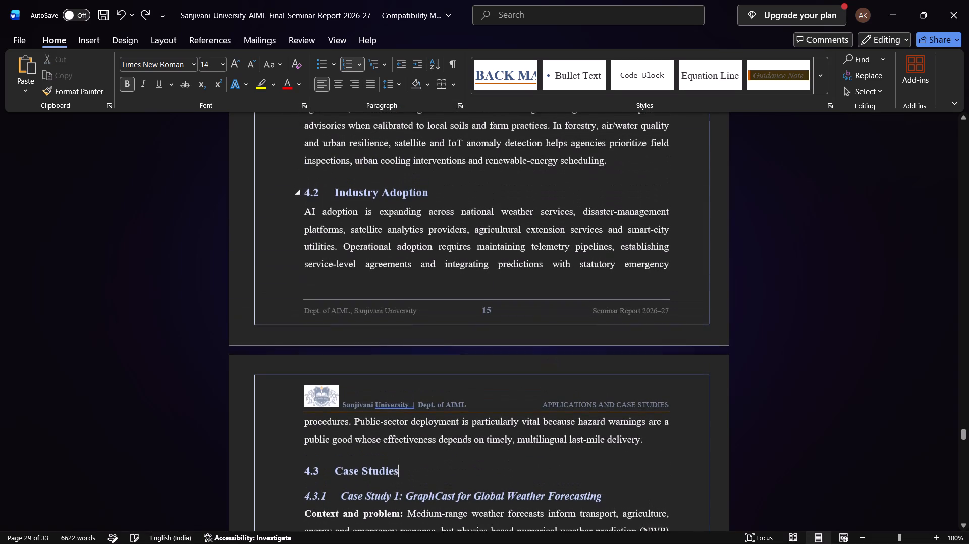
pyautogui.moveTo(681, 281); pyautogui.dragTo(521, 205)
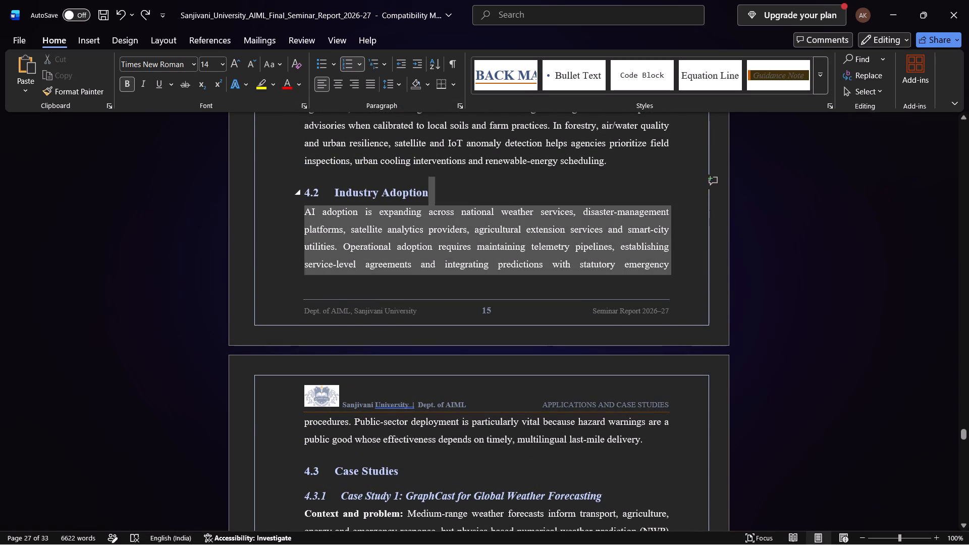
pyautogui.moveTo(521, 205); pyautogui.dragTo(295, 182)
pyautogui.scroll(4, 505, 205)
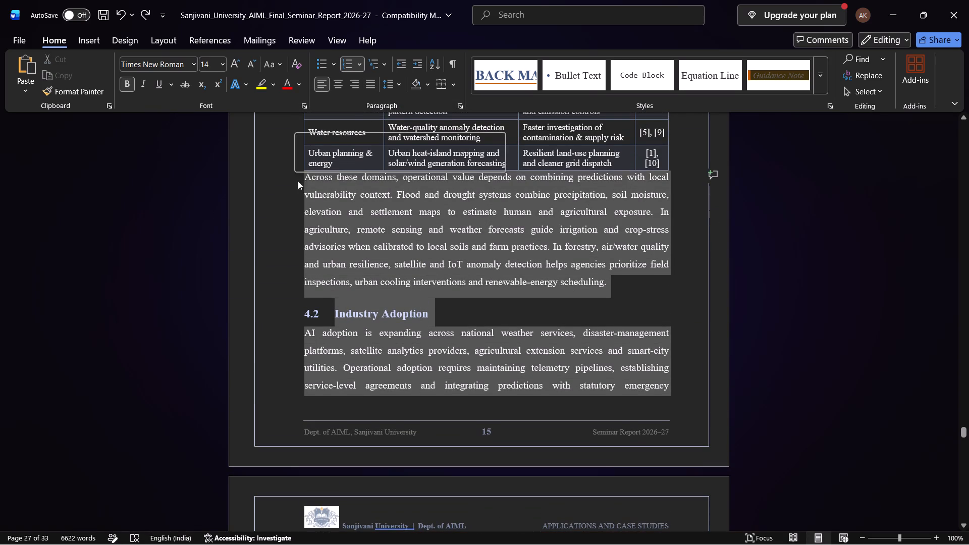
pyautogui.click(364, 83)
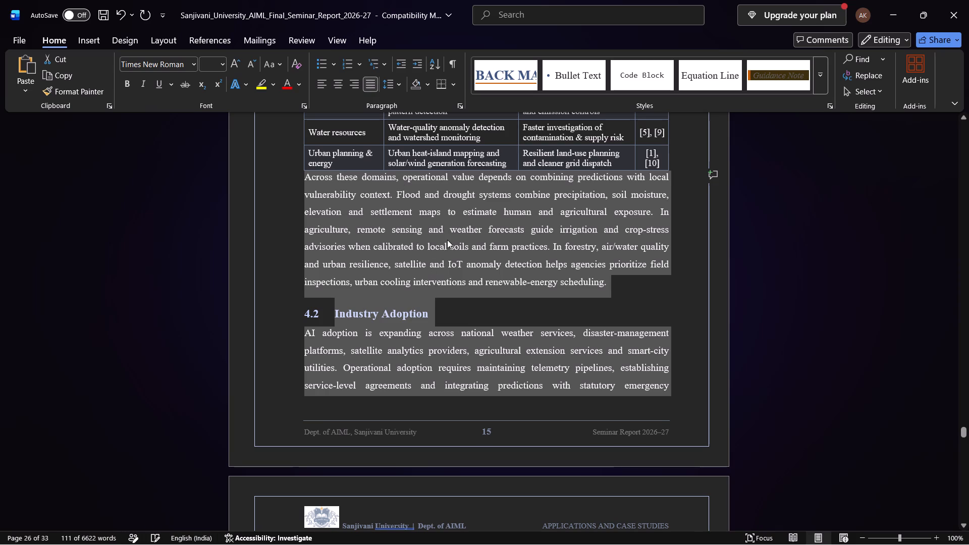
# Check the alignment of the introductory paragraph of 4.1 Real-World Applications and all text under 3.6 Technical Discussion.
pyautogui.scroll(11, 475, 239)
pyautogui.moveTo(379, 272); pyautogui.dragTo(309, 241)
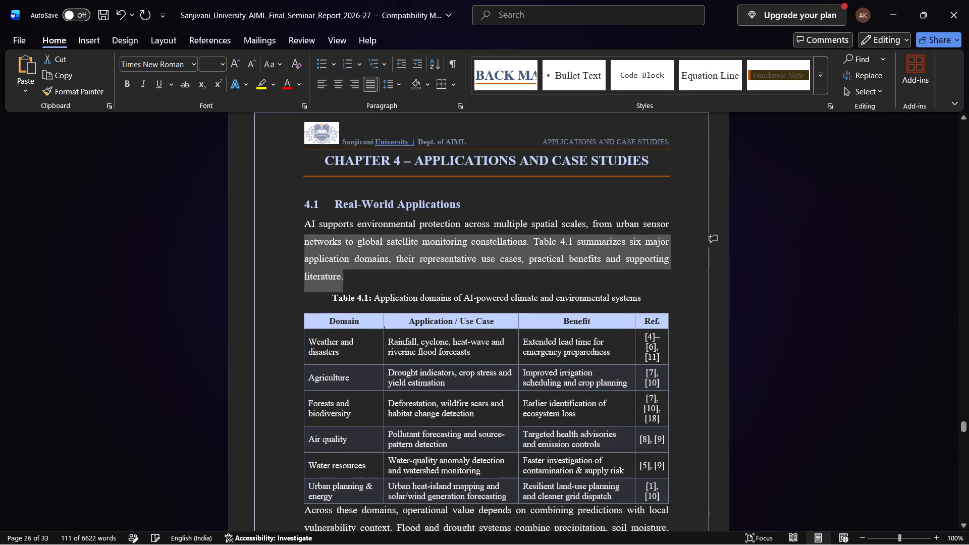
pyautogui.moveTo(309, 241); pyautogui.dragTo(290, 220)
pyautogui.click(477, 237)
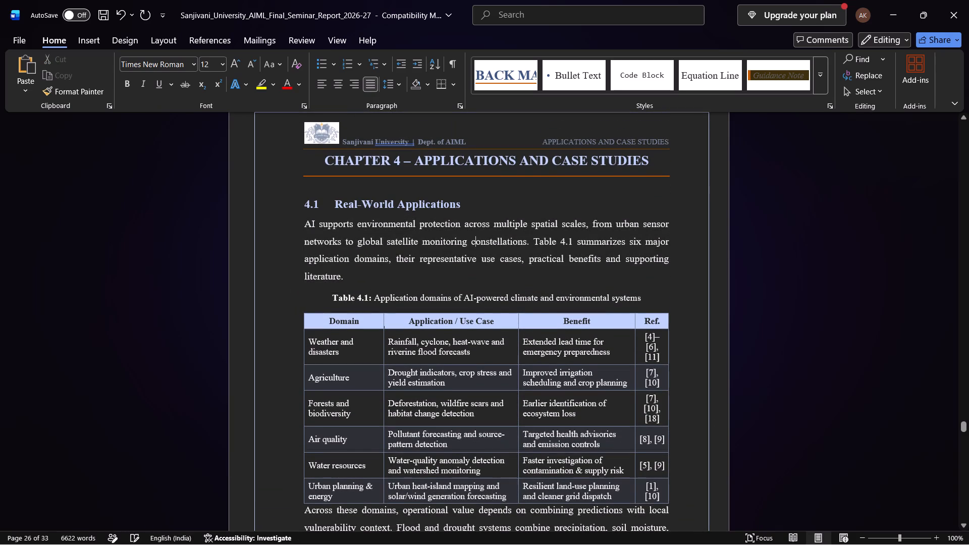
pyautogui.scroll(19, 477, 243)
pyautogui.scroll(2, 537, 254)
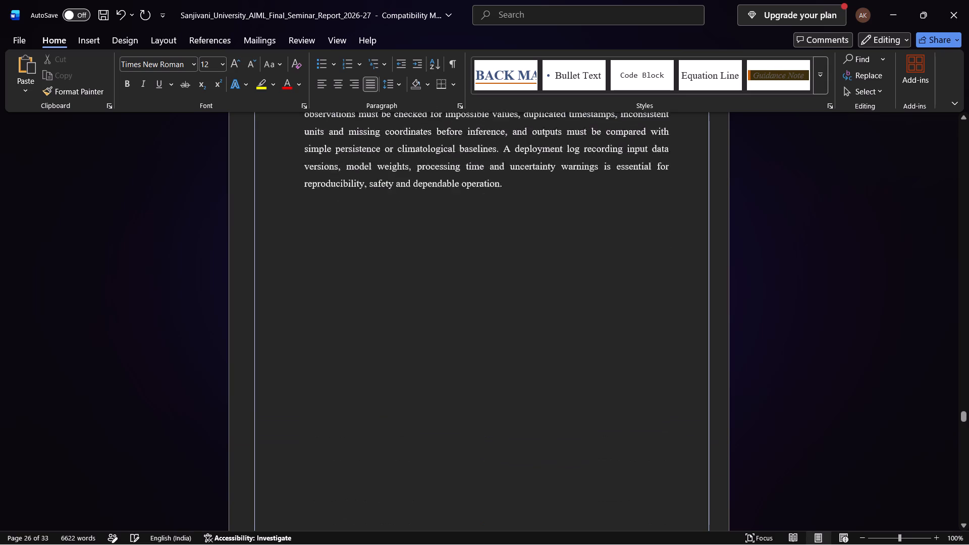
pyautogui.scroll(3, 537, 254)
pyautogui.moveTo(557, 354); pyautogui.dragTo(280, 180)
pyautogui.click(429, 220)
pyautogui.scroll(6, 643, 236)
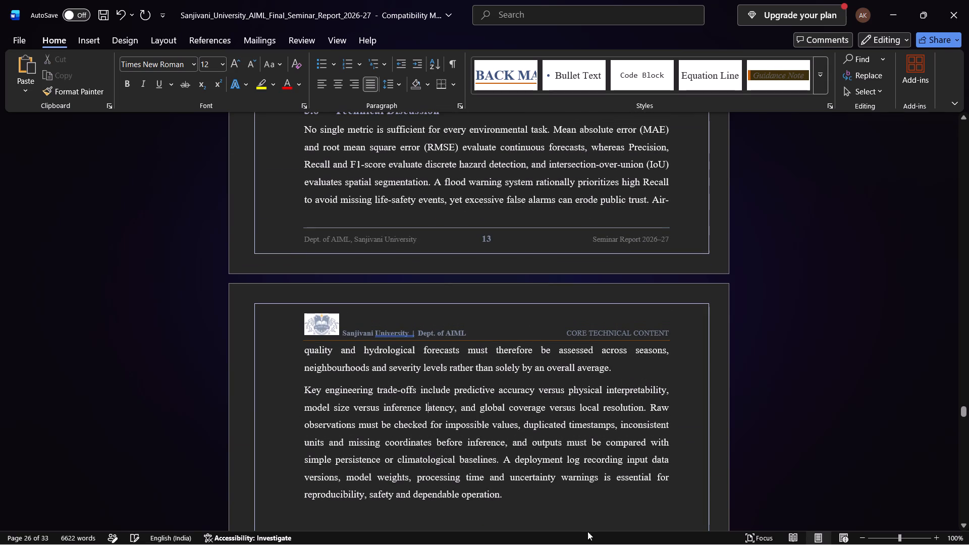
pyautogui.moveTo(551, 508); pyautogui.dragTo(315, 345)
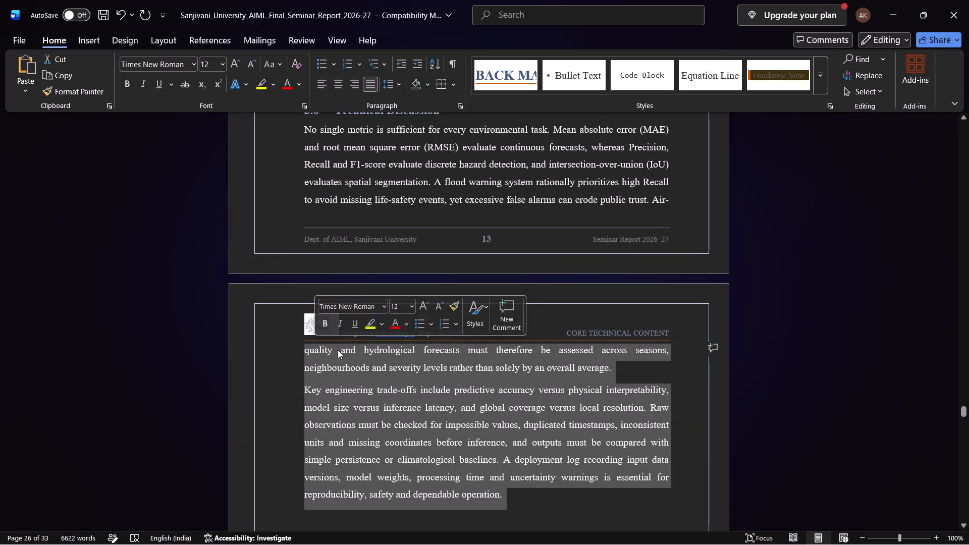
pyautogui.click(403, 383)
pyautogui.scroll(4, 425, 342)
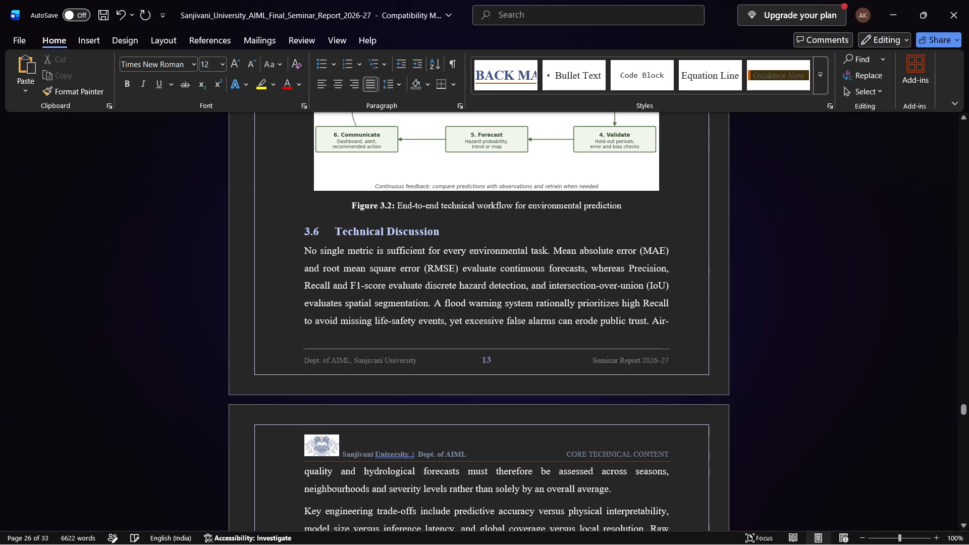
pyautogui.moveTo(675, 324); pyautogui.dragTo(302, 250)
pyautogui.click(490, 271)
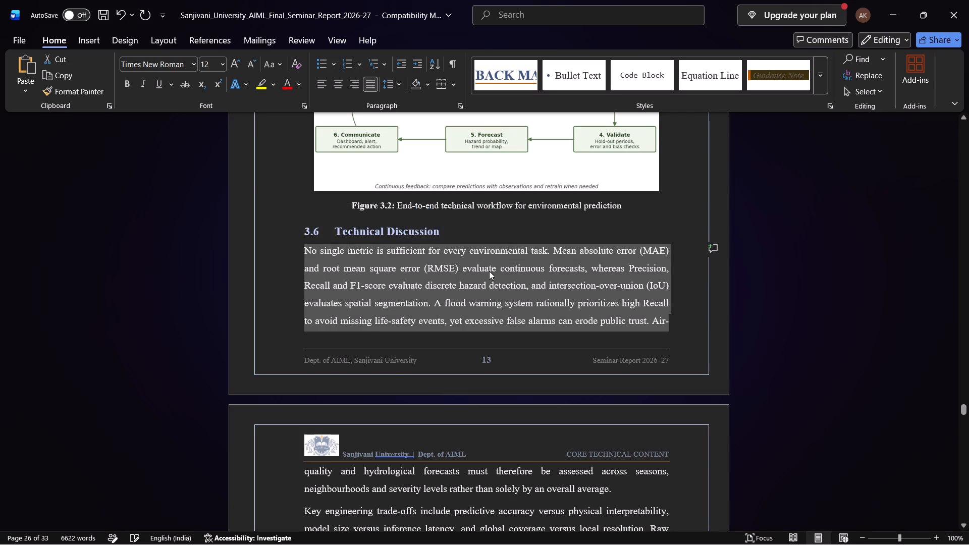
# Check the alignment of the 3.5 Technical Workflow paragraph and the computational cost paragraph above Table 3.1.
pyautogui.scroll(10, 489, 273)
pyautogui.moveTo(439, 324); pyautogui.dragTo(280, 297)
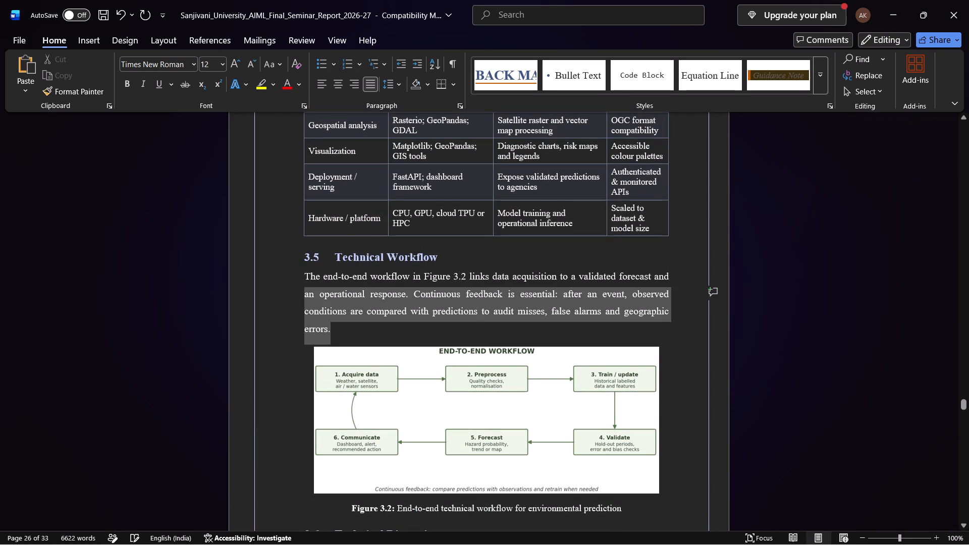
pyautogui.moveTo(280, 297); pyautogui.dragTo(279, 279)
pyautogui.click(441, 320)
pyautogui.scroll(8, 440, 316)
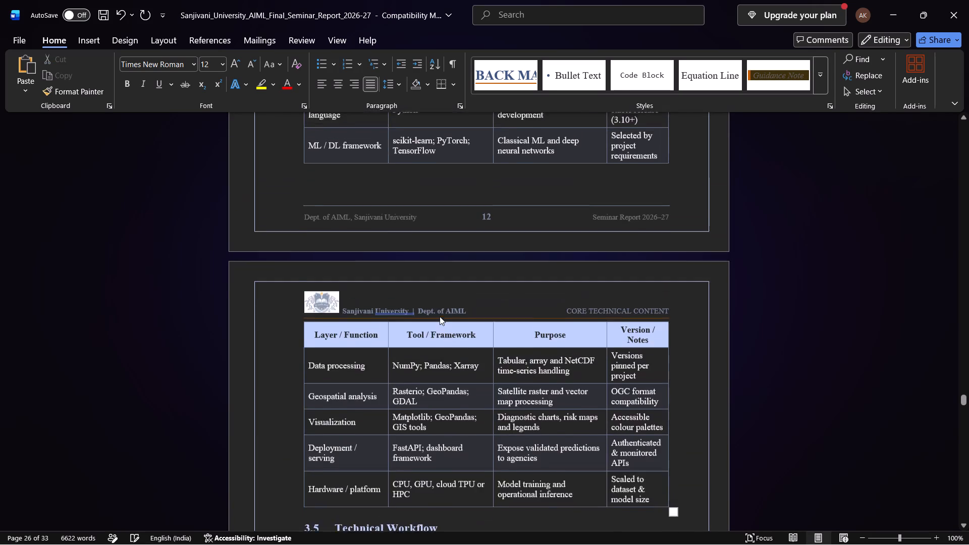
pyautogui.scroll(2, 440, 316)
pyautogui.scroll(9, 450, 264)
pyautogui.moveTo(621, 336); pyautogui.dragTo(307, 255)
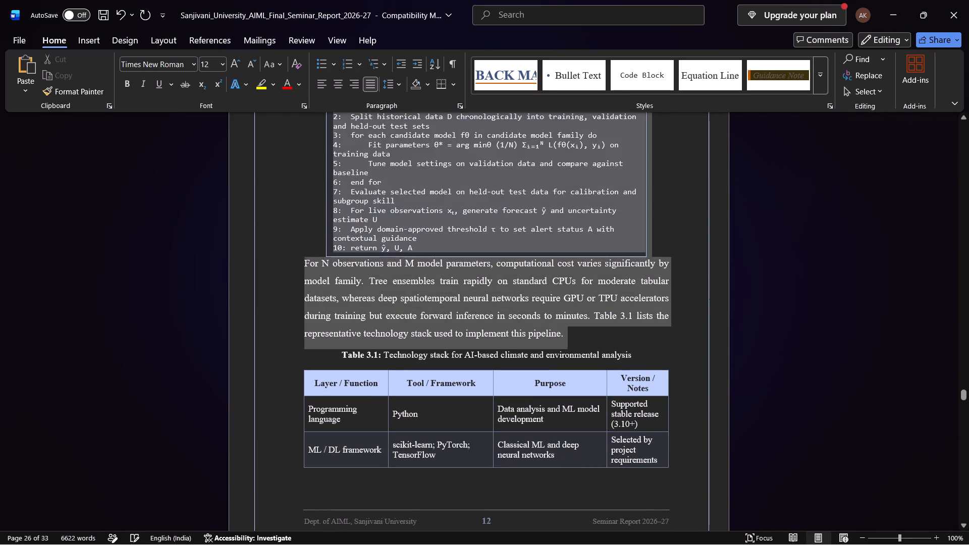
pyautogui.moveTo(307, 255); pyautogui.dragTo(291, 253)
pyautogui.click(445, 299)
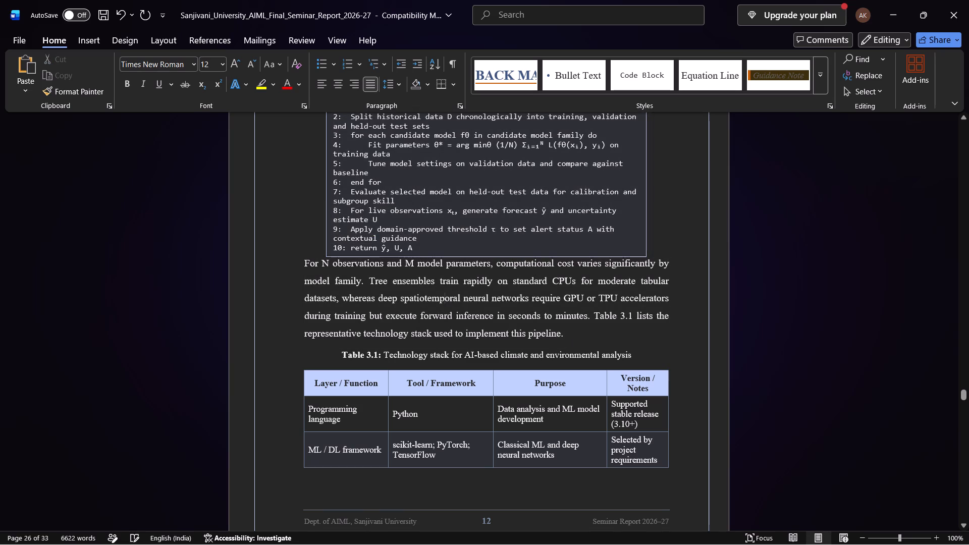
pyautogui.moveTo(569, 335); pyautogui.dragTo(298, 257)
pyautogui.click(458, 332)
# Check the alignment of the opening text of 3.4 Algorithms, Models and Technology Stack and the numbered list in 3.3 Working Principles.
pyautogui.scroll(10, 471, 317)
pyautogui.moveTo(498, 326); pyautogui.dragTo(280, 237)
pyautogui.click(423, 251)
pyautogui.scroll(8, 429, 252)
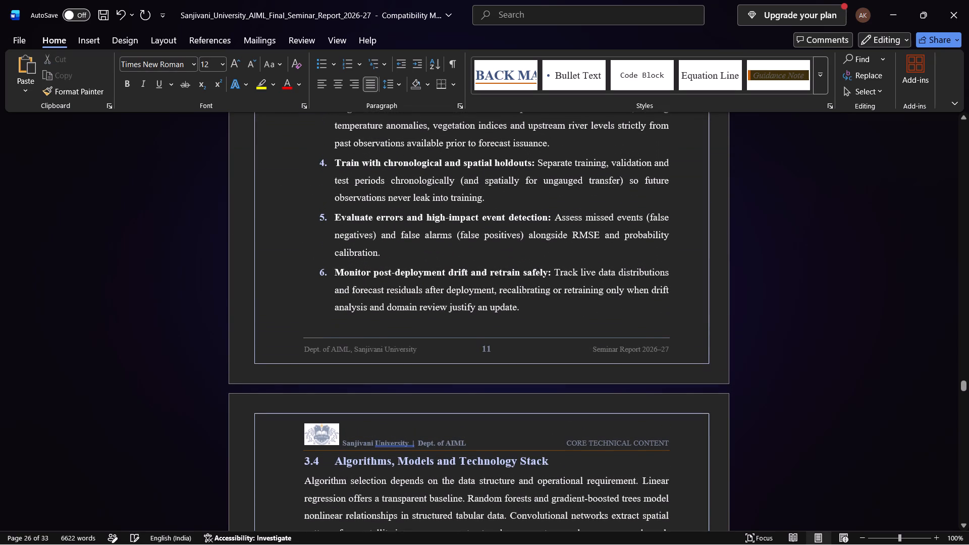
pyautogui.moveTo(526, 316); pyautogui.dragTo(369, 249)
pyautogui.scroll(7, 420, 229)
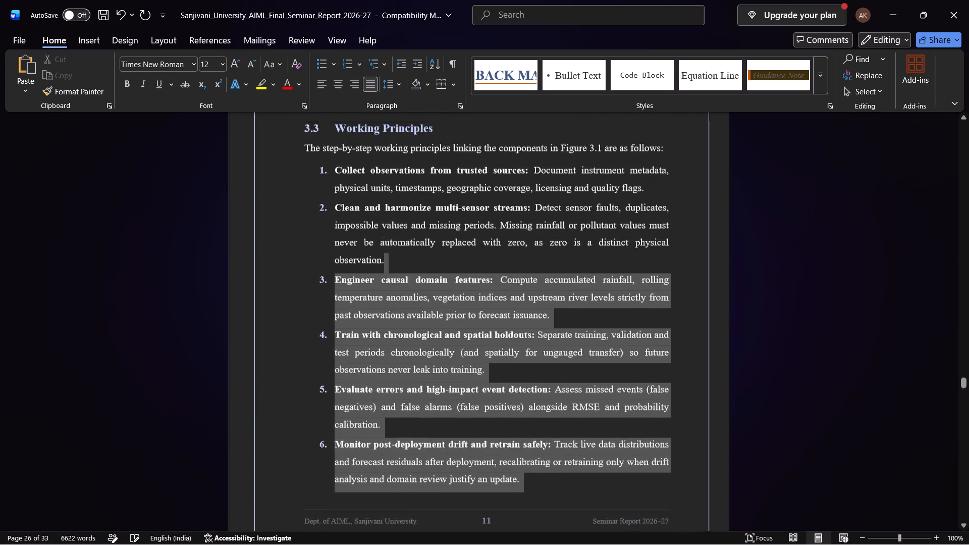
pyautogui.scroll(2, 369, 249)
pyautogui.moveTo(369, 249); pyautogui.dragTo(304, 255)
pyautogui.click(436, 323)
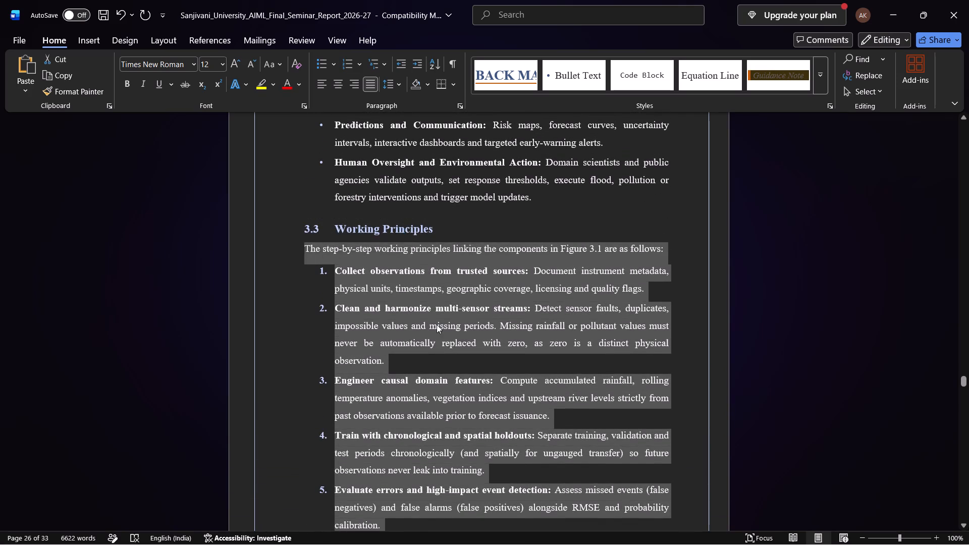
# Check the alignment of the architectural component bullets and their lead-in sentence below Figure 3.1.
pyautogui.scroll(4, 433, 282)
pyautogui.moveTo(553, 324); pyautogui.dragTo(347, 184)
pyautogui.scroll(4, 398, 224)
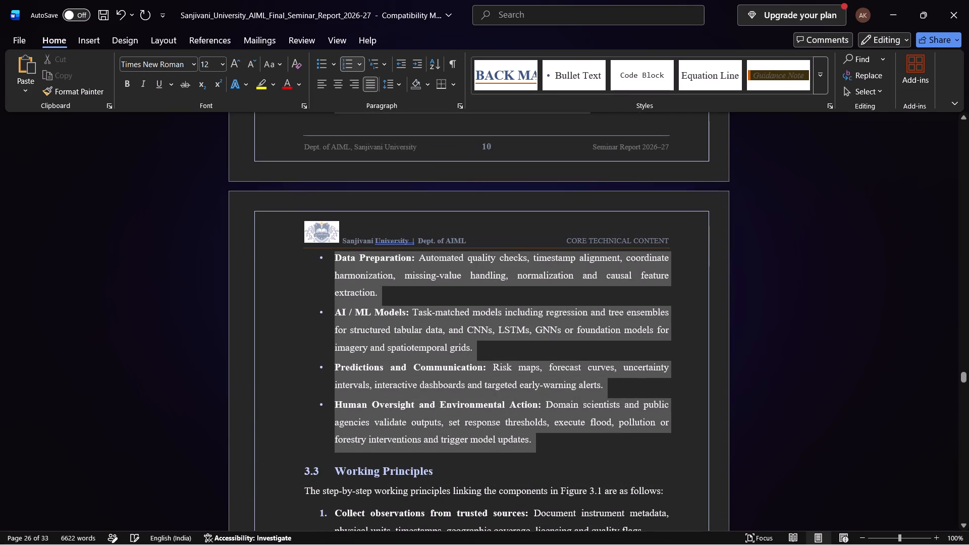
pyautogui.moveTo(347, 184); pyautogui.dragTo(329, 255)
pyautogui.click(392, 277)
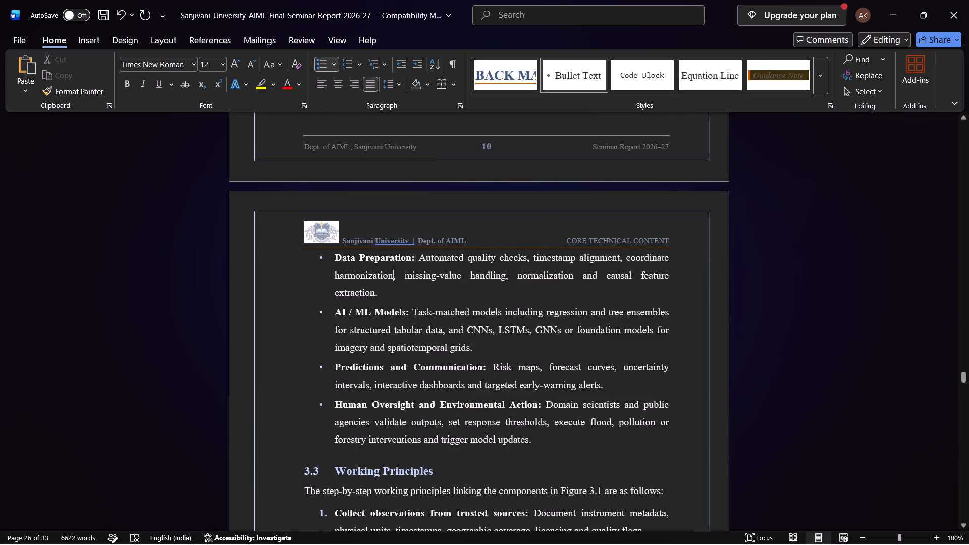
pyautogui.scroll(5, 487, 215)
pyautogui.moveTo(596, 262); pyautogui.dragTo(290, 171)
pyautogui.click(426, 221)
pyautogui.moveTo(598, 256); pyautogui.dragTo(534, 246)
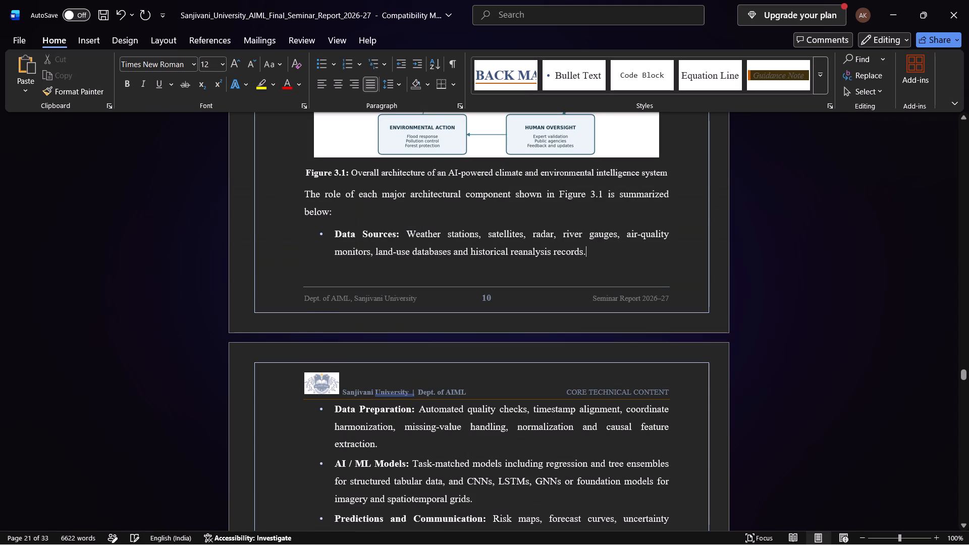
pyautogui.moveTo(534, 246); pyautogui.dragTo(302, 193)
pyautogui.click(504, 252)
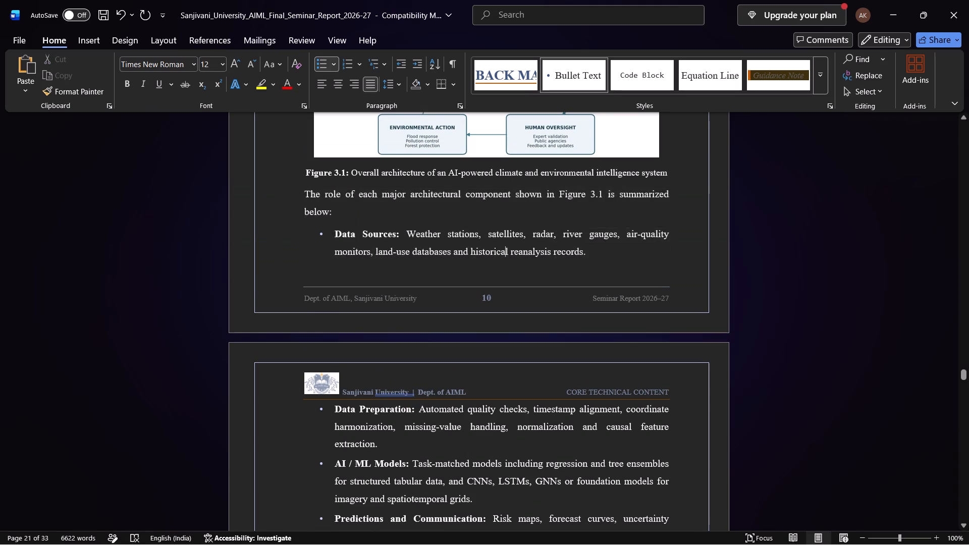
# Check the alignment of the 3.2 Architecture and Components introduction and the probabilistic hazard prediction paragraph before it.
pyautogui.scroll(8, 496, 251)
pyautogui.moveTo(574, 226); pyautogui.dragTo(344, 201)
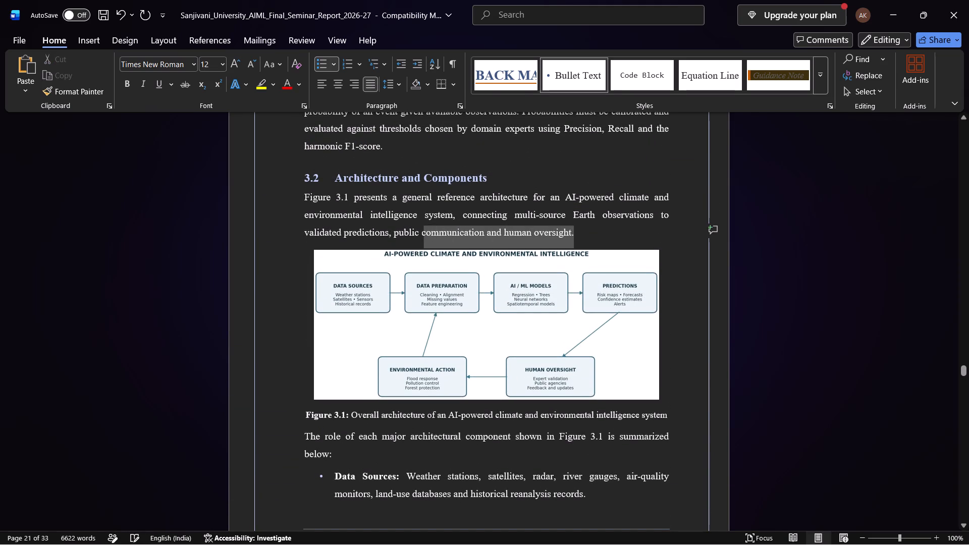
pyautogui.moveTo(344, 201); pyautogui.dragTo(251, 197)
pyautogui.click(414, 229)
pyautogui.scroll(3, 431, 228)
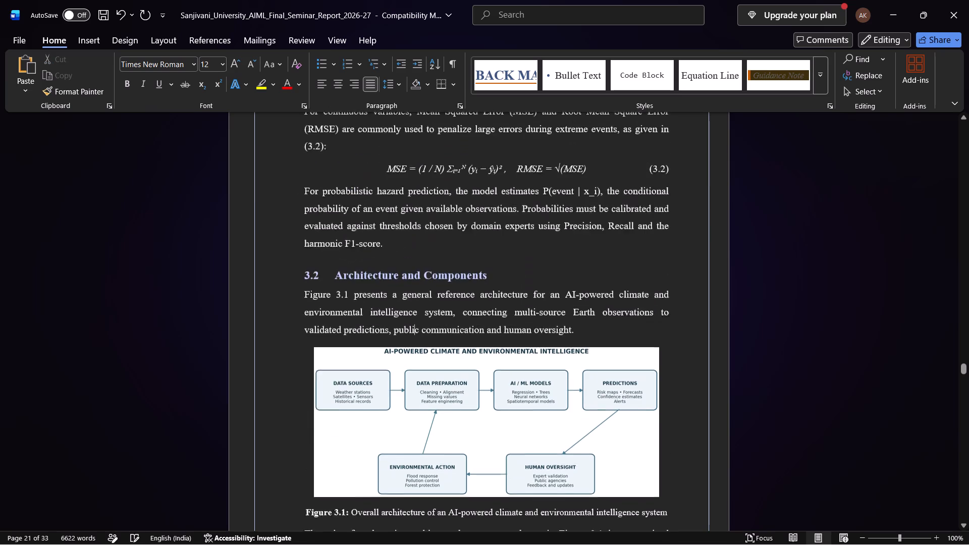
pyautogui.scroll(4, 431, 228)
pyautogui.moveTo(418, 372); pyautogui.dragTo(235, 303)
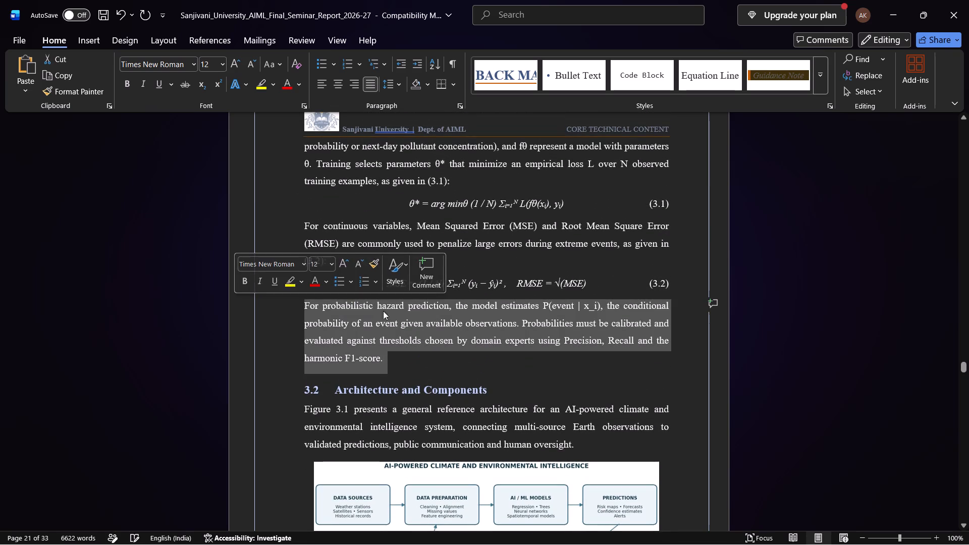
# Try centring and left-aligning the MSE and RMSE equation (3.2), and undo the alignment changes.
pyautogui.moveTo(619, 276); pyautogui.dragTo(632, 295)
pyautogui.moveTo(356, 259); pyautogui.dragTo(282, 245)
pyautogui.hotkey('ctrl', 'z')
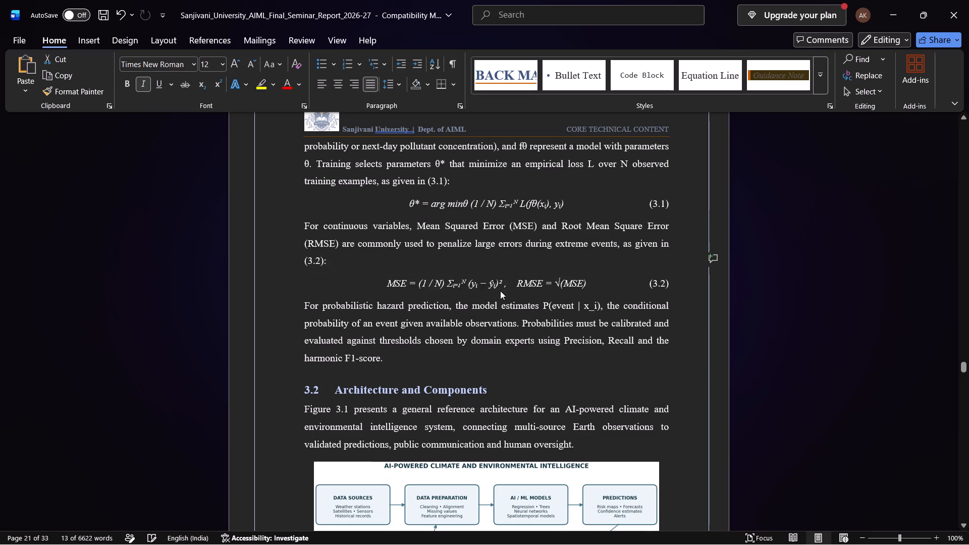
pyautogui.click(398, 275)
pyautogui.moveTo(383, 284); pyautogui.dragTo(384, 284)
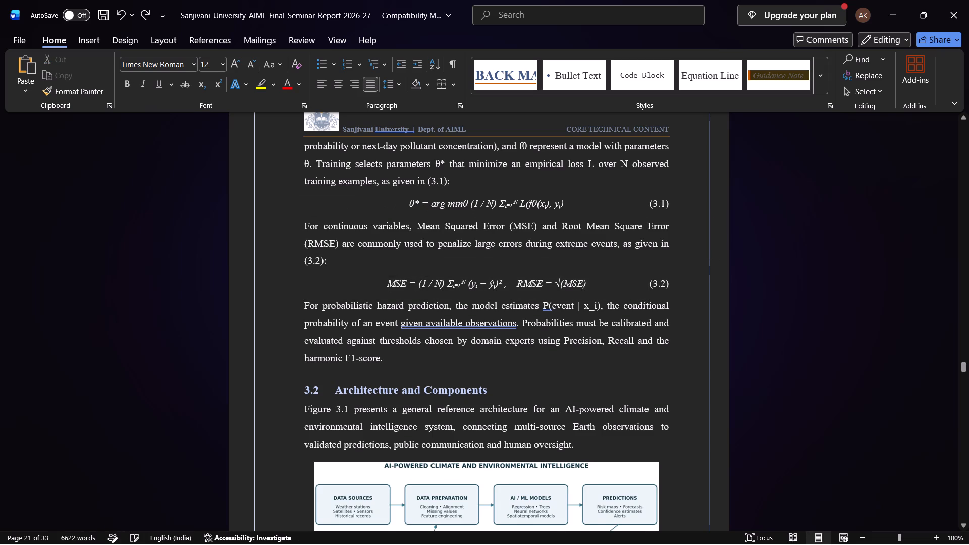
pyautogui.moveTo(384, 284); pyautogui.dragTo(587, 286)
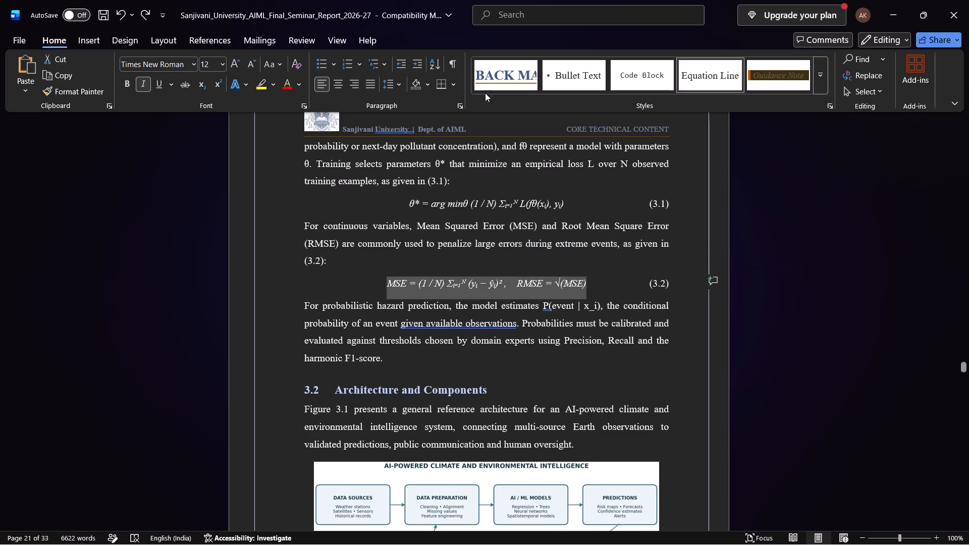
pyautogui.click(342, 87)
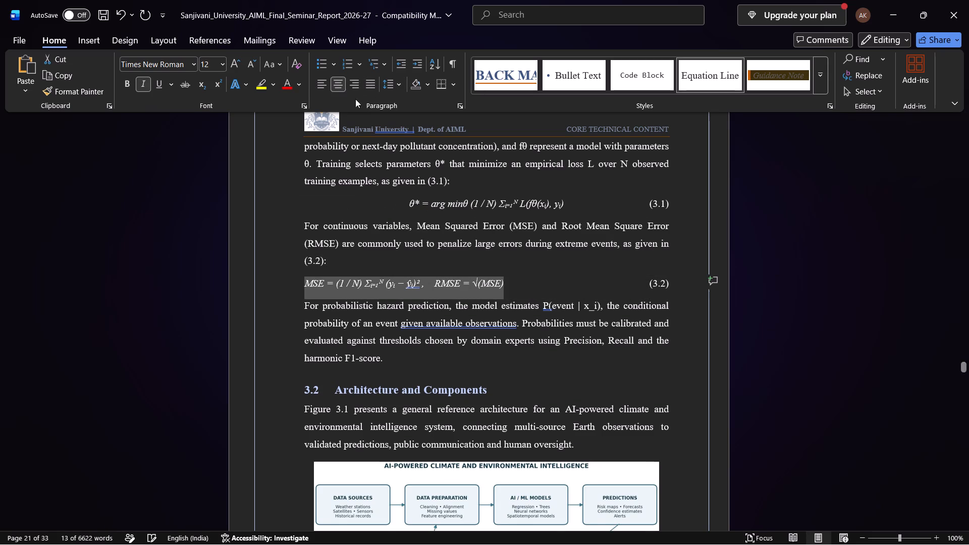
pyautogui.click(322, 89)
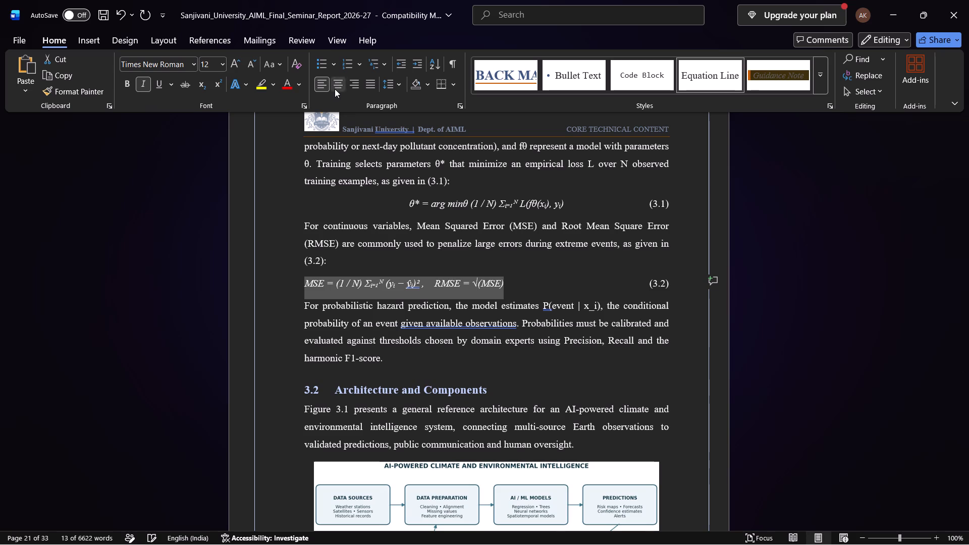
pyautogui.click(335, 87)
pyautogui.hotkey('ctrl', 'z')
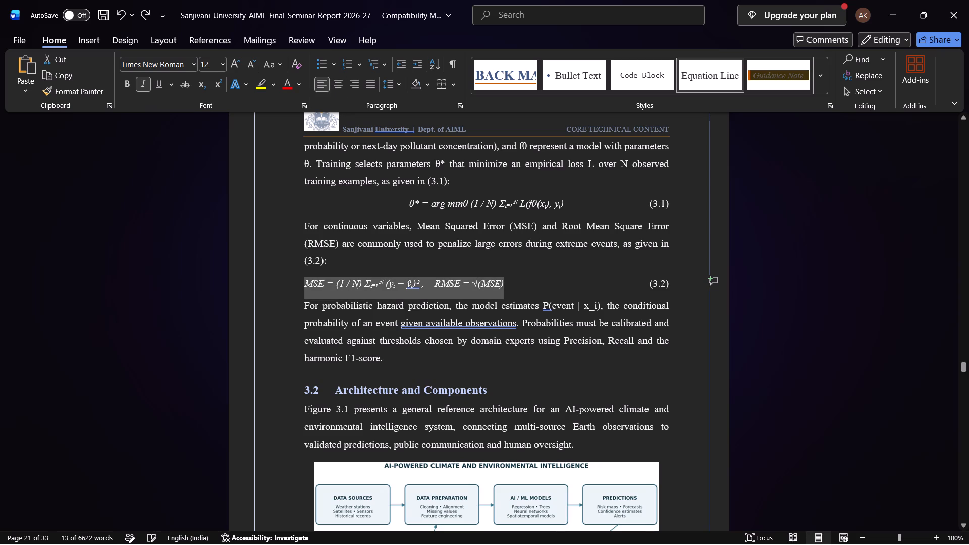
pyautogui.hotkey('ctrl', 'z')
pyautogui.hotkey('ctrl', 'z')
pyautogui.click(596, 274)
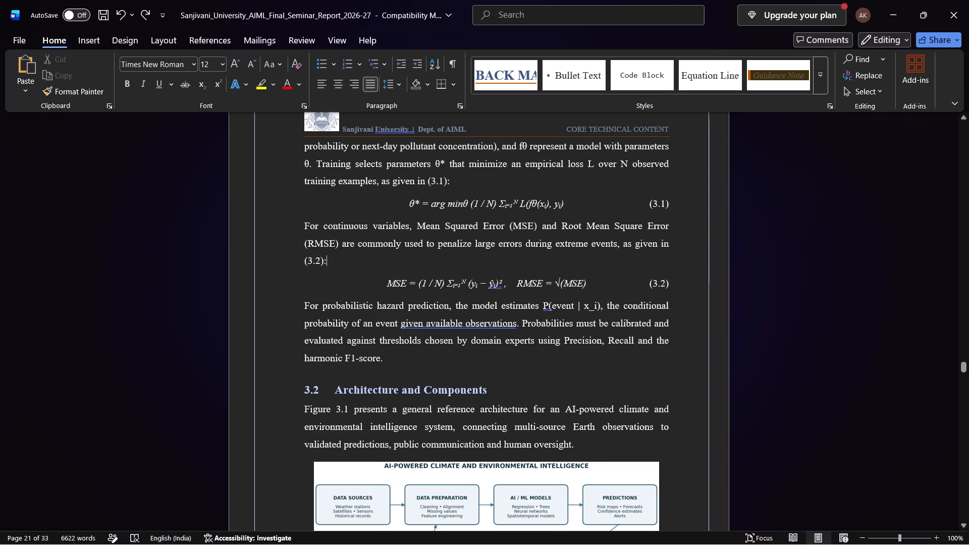
# Check the alignment of the 3.1.2 Mathematical Foundations text and equation (3.1), from the paragraph above equation (3.2) back to the subsection heading.
pyautogui.moveTo(415, 266); pyautogui.dragTo(287, 227)
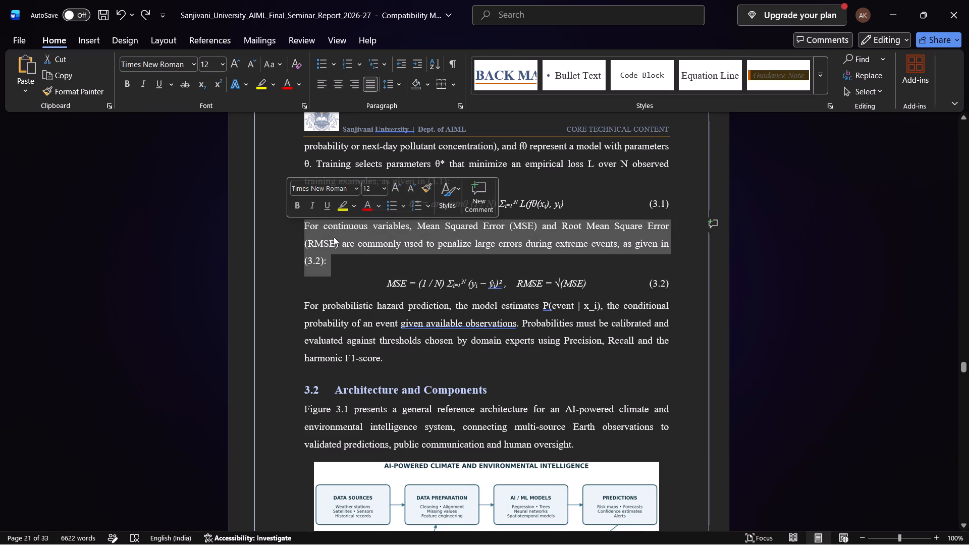
pyautogui.click(363, 243)
pyautogui.moveTo(563, 200); pyautogui.dragTo(385, 203)
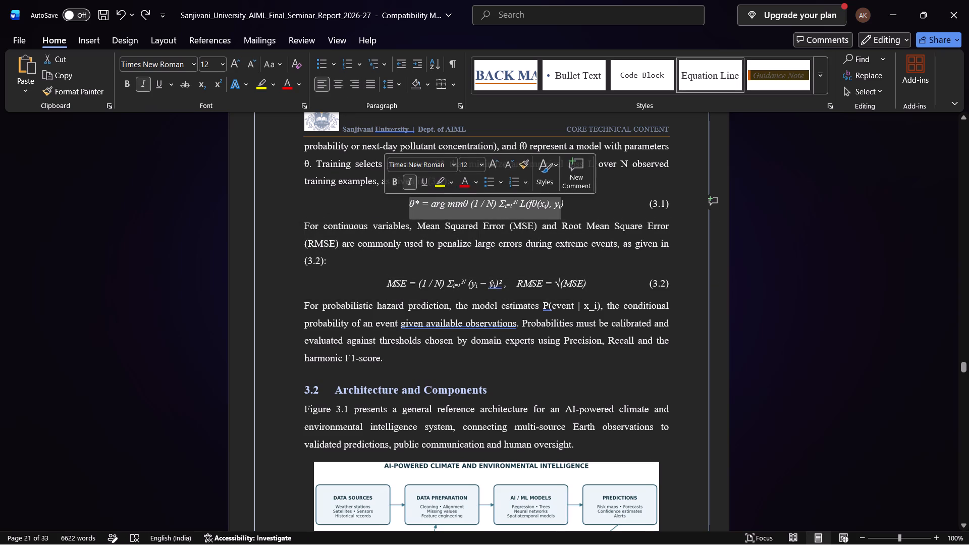
pyautogui.click(396, 237)
pyautogui.scroll(4, 479, 212)
pyautogui.moveTo(457, 303); pyautogui.dragTo(383, 289)
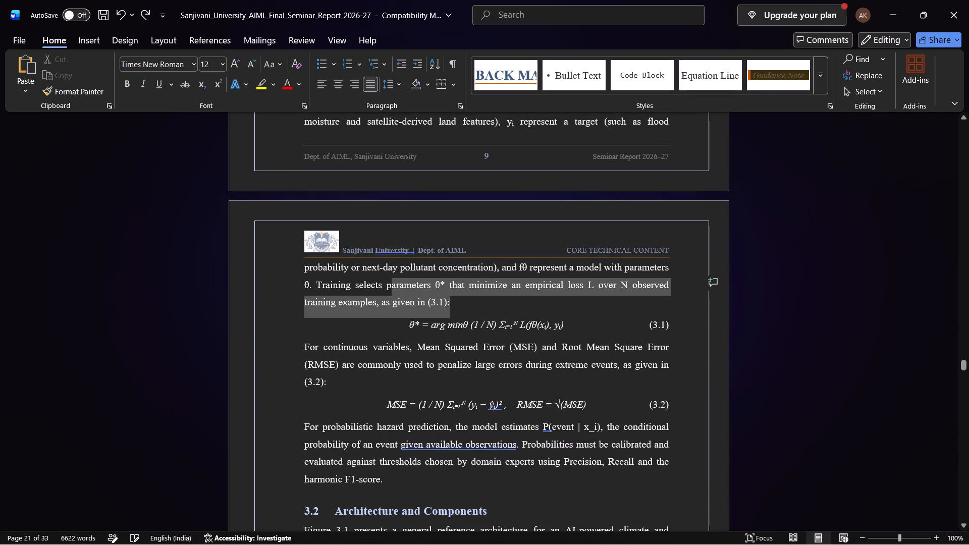
pyautogui.moveTo(383, 289); pyautogui.dragTo(295, 276)
pyautogui.click(443, 306)
pyautogui.scroll(6, 497, 301)
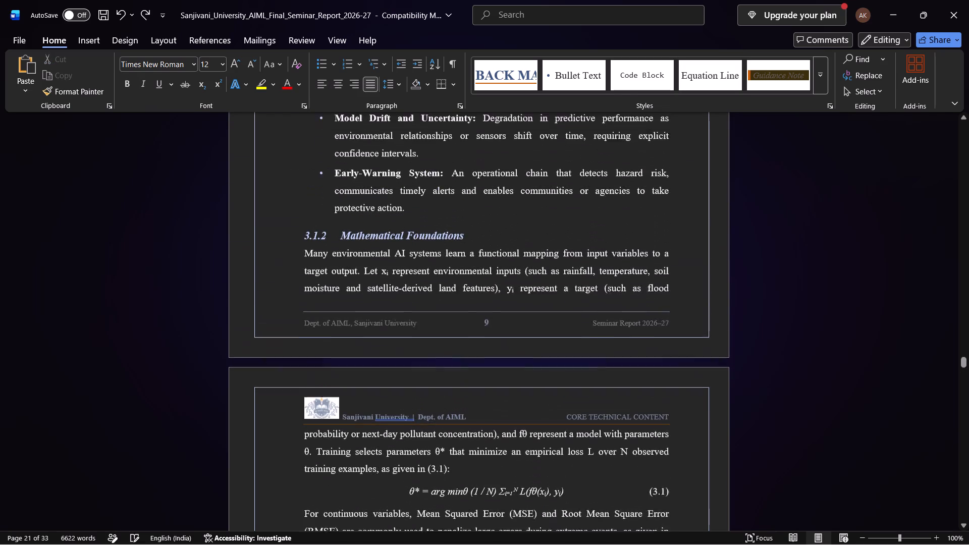
pyautogui.moveTo(666, 306); pyautogui.dragTo(233, 263)
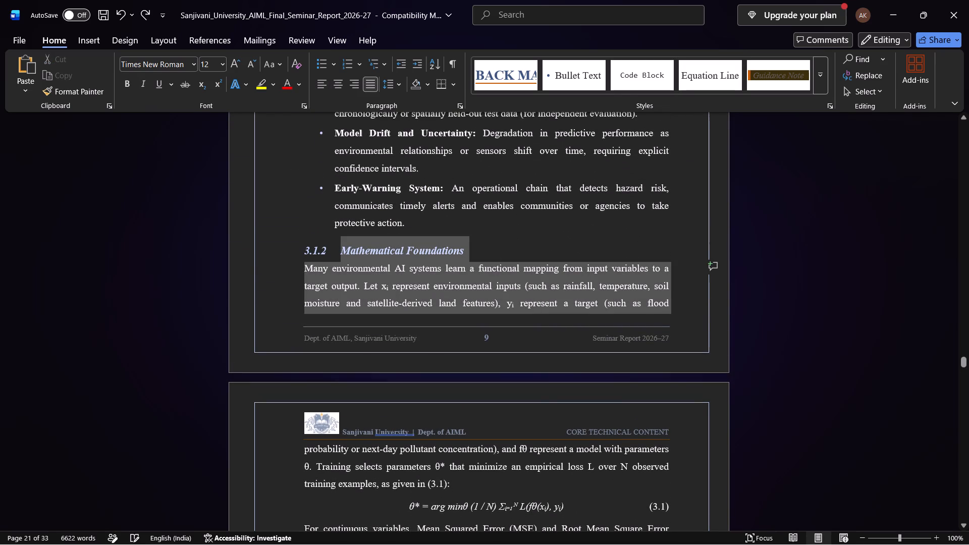
pyautogui.moveTo(233, 263); pyautogui.dragTo(258, 278)
pyautogui.click(417, 307)
pyautogui.scroll(7, 418, 307)
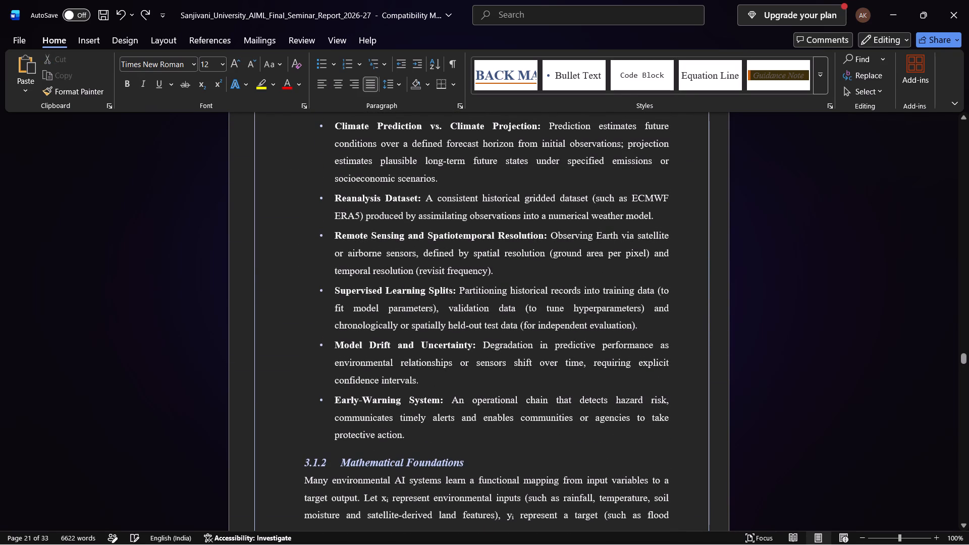
# Check the alignment of the 3.1.1 Key Terminology bullets and the introductory sentence above them.
pyautogui.moveTo(446, 420); pyautogui.dragTo(283, 129)
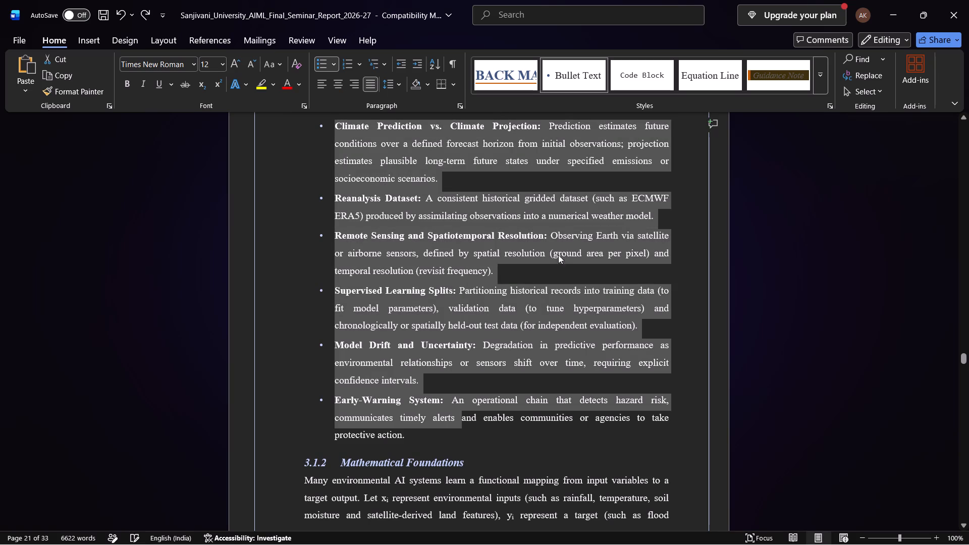
pyautogui.scroll(7, 562, 263)
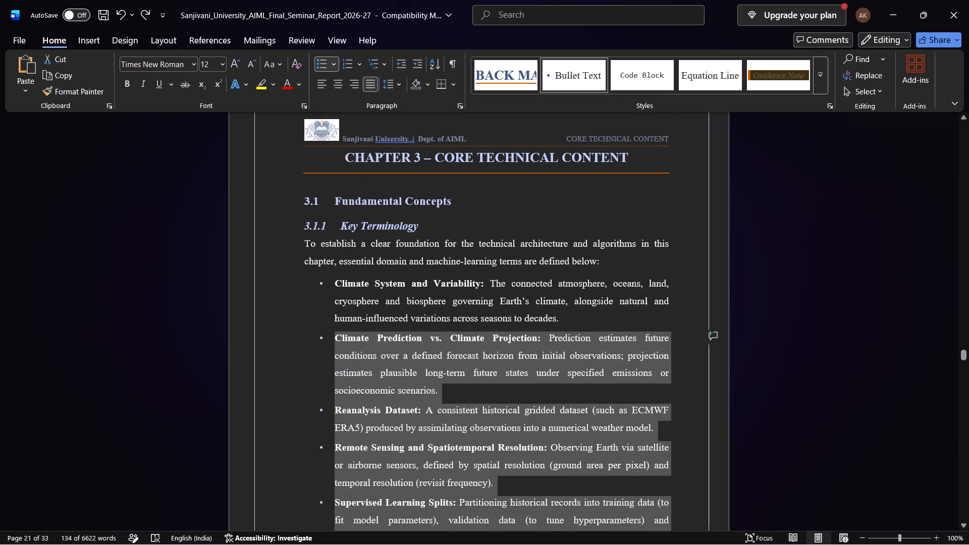
pyautogui.hotkey('shift', 'Up')
pyautogui.hotkey('shift', 'Up')
pyautogui.hotkey('shift', 'Up')
pyautogui.hotkey('shift', 'Up')
pyautogui.hotkey('shift', 'Up')
pyautogui.hotkey('ctrl', 'Left')
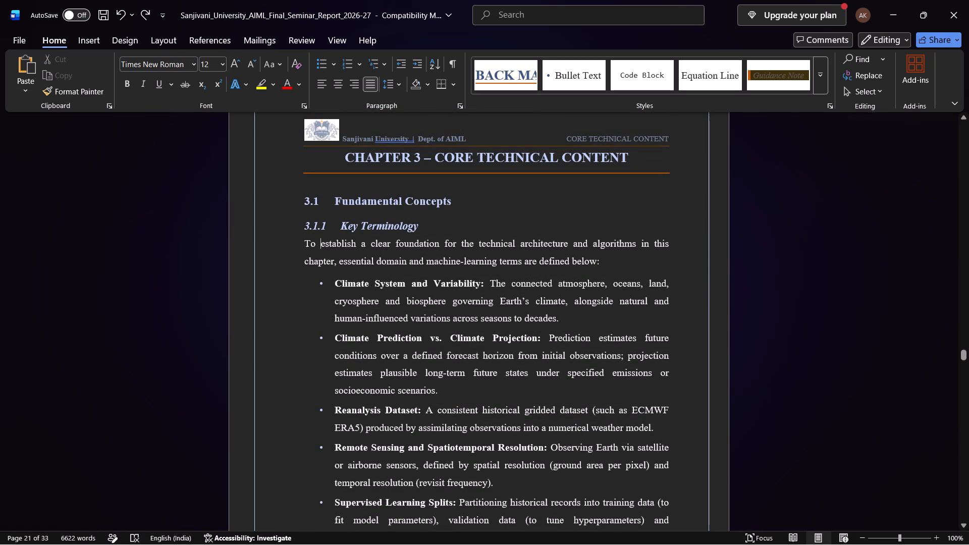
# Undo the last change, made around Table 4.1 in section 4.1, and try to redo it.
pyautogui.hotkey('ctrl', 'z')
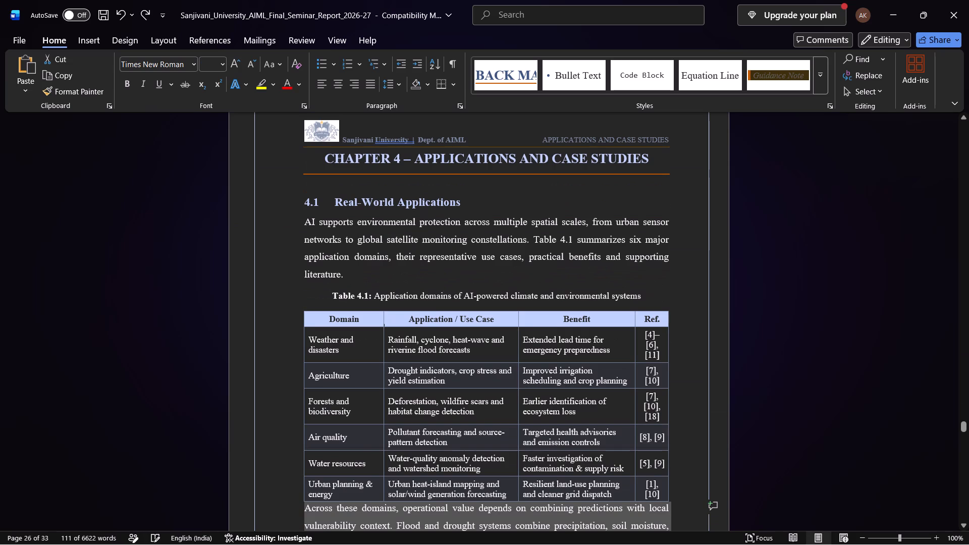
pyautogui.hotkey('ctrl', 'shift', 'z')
# Check the alignment of the 3.6 Technical Discussion paragraphs, from the engineering trade-offs paragraph back to the start of the section.
pyautogui.scroll(7, 594, 262)
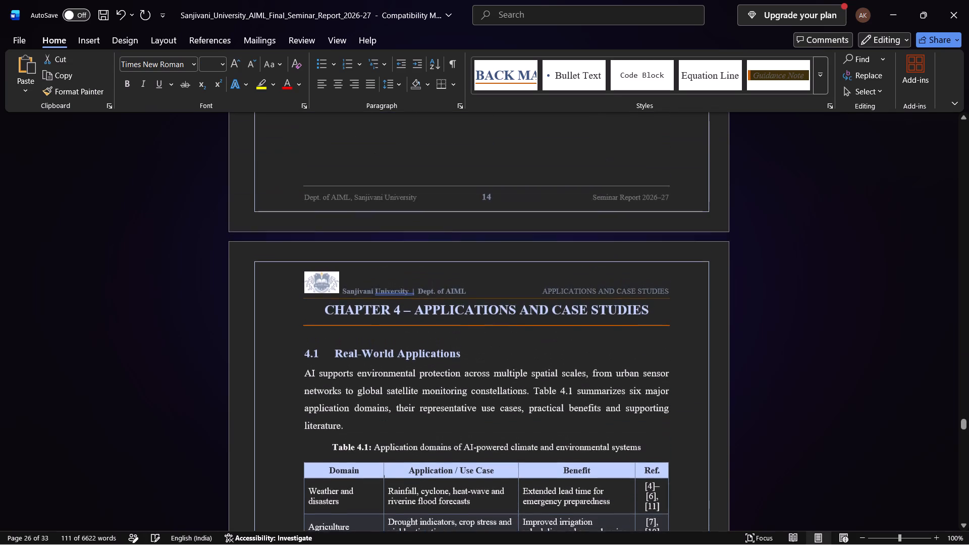
pyautogui.scroll(13, 569, 234)
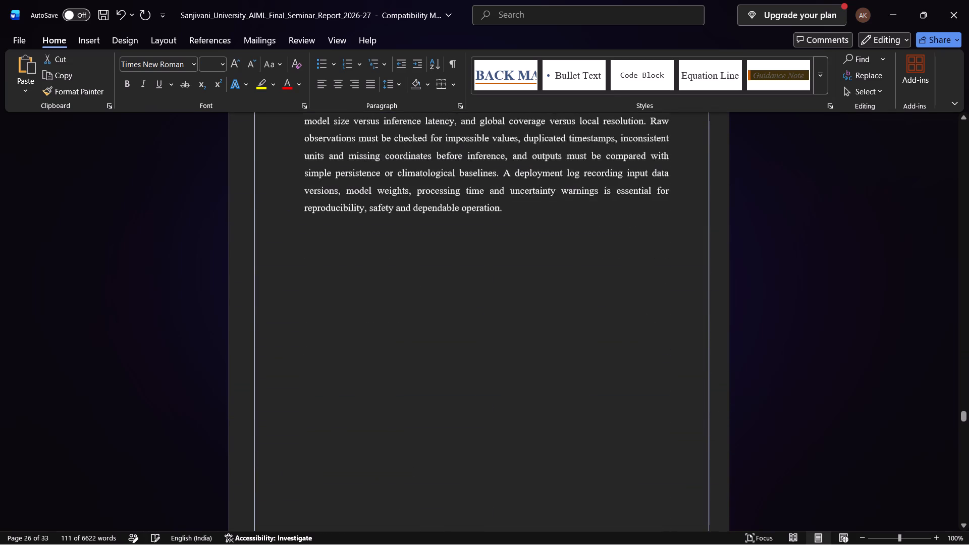
pyautogui.scroll(4, 561, 223)
pyautogui.moveTo(567, 311); pyautogui.dragTo(282, 189)
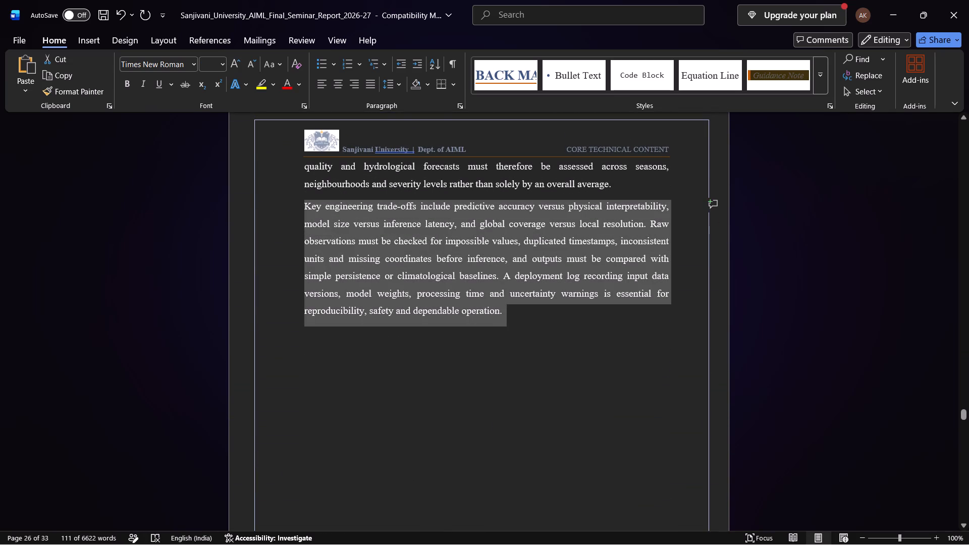
pyautogui.moveTo(282, 189); pyautogui.dragTo(245, 158)
pyautogui.click(341, 239)
pyautogui.scroll(7, 341, 242)
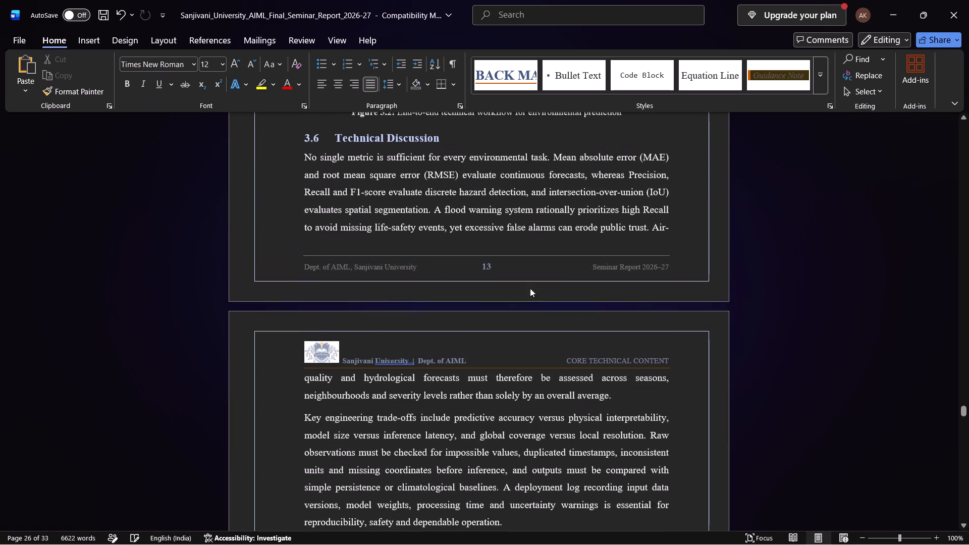
pyautogui.moveTo(681, 240); pyautogui.dragTo(299, 151)
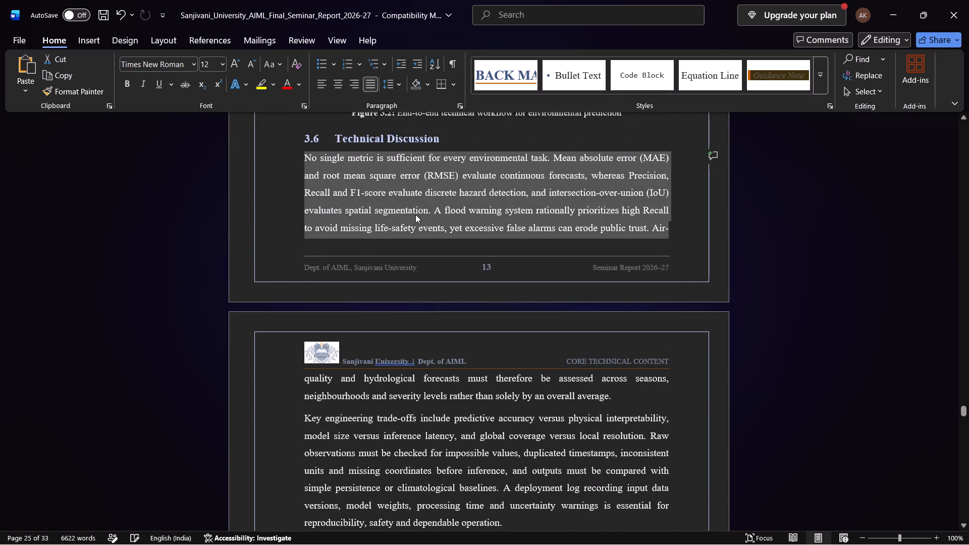
pyautogui.scroll(9, 499, 252)
pyautogui.moveTo(361, 198); pyautogui.dragTo(268, 158)
pyautogui.click(315, 207)
# Check the alignment of the computational cost paragraph between the algorithm listing and Table 3.1.
pyautogui.scroll(8, 418, 211)
pyautogui.scroll(9, 508, 316)
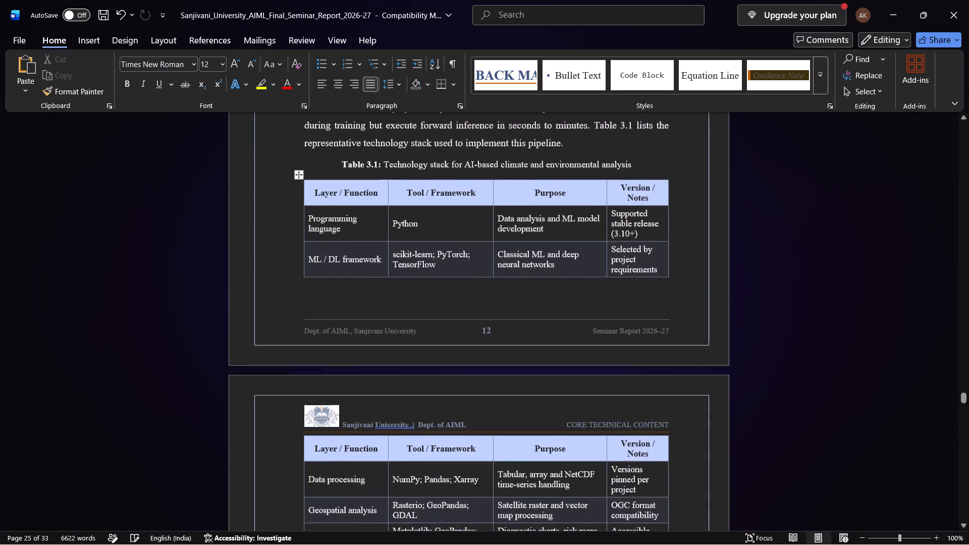
pyautogui.scroll(7, 448, 271)
pyautogui.moveTo(604, 360); pyautogui.dragTo(304, 283)
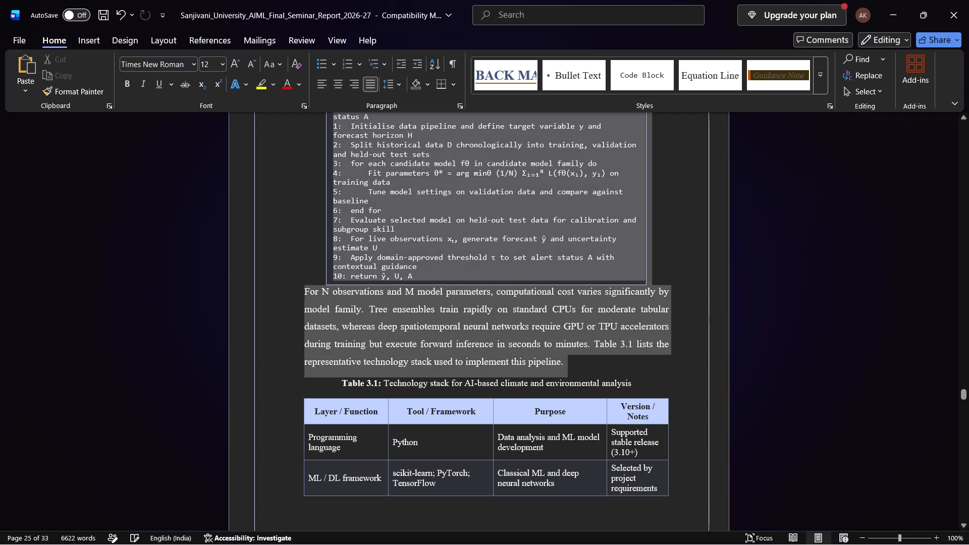
pyautogui.moveTo(304, 283); pyautogui.dragTo(279, 291)
# Review the text layout of Chapter 3 from section 3.4 back to the chapter heading, including the Figure 3.1 introduction.
pyautogui.scroll(17, 443, 332)
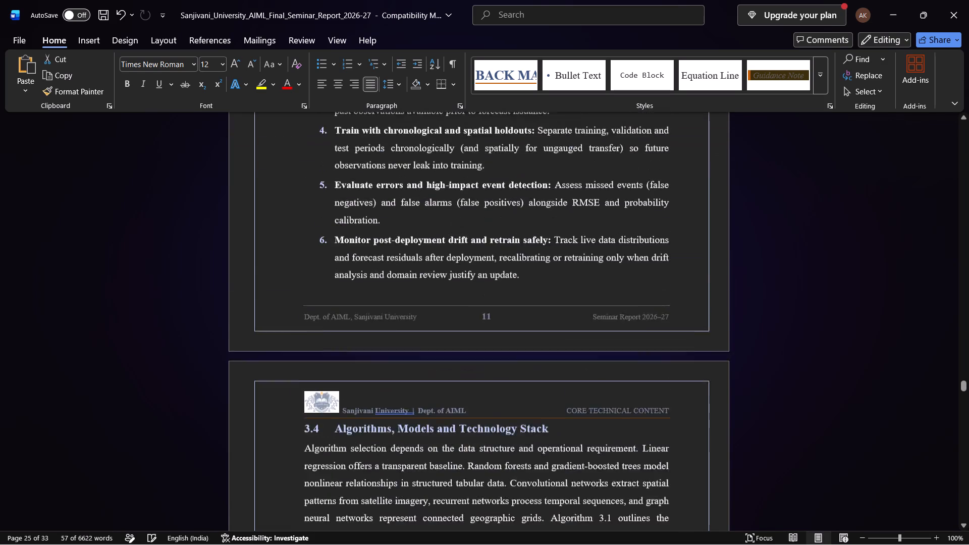
pyautogui.scroll(1, 451, 309)
pyautogui.scroll(20, 454, 309)
pyautogui.scroll(2, 454, 309)
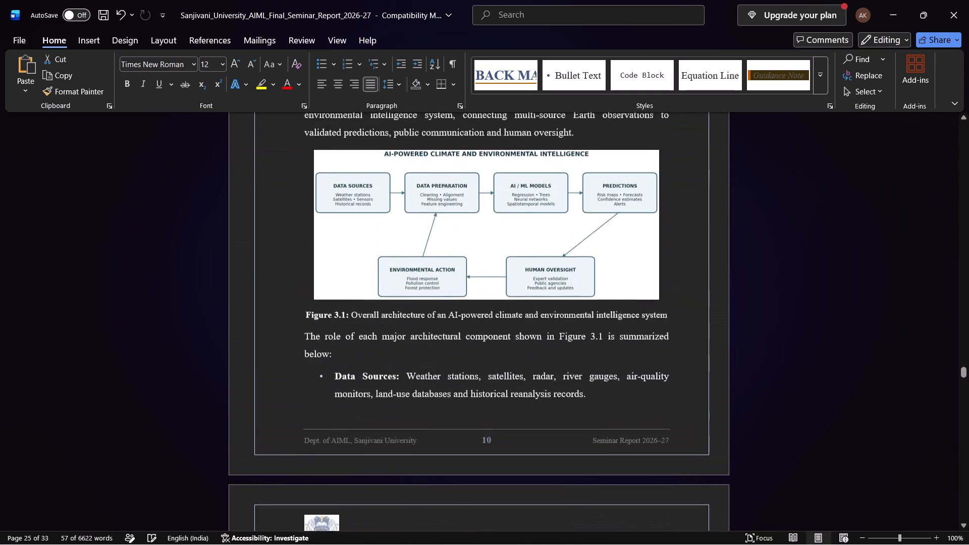
pyautogui.scroll(9, 444, 294)
pyautogui.click(444, 291)
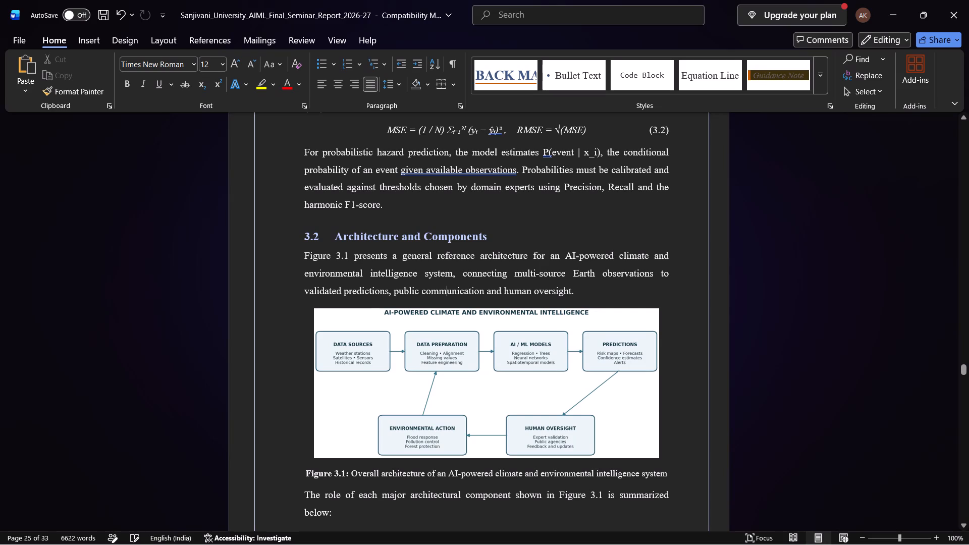
pyautogui.scroll(10, 454, 301)
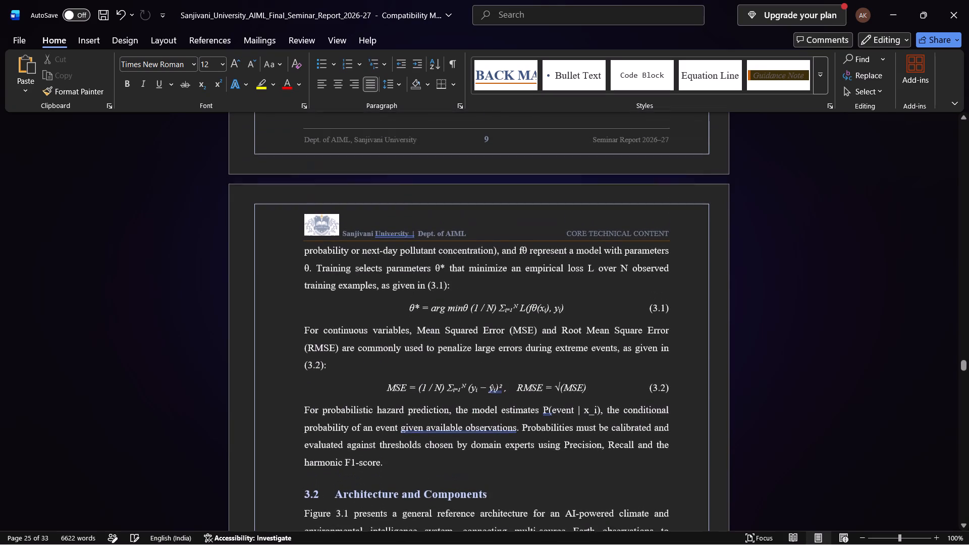
pyautogui.scroll(14, 454, 301)
pyautogui.scroll(8, 450, 284)
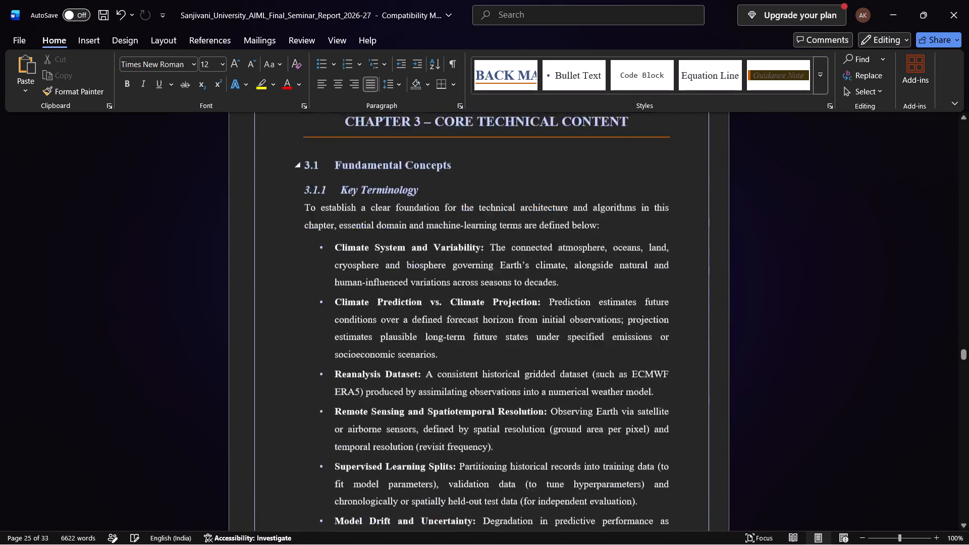
# Review the text and table layout of Chapter 2 – Literature Review back to its opening section 2.1.
pyautogui.scroll(15, 451, 281)
pyautogui.scroll(16, 469, 287)
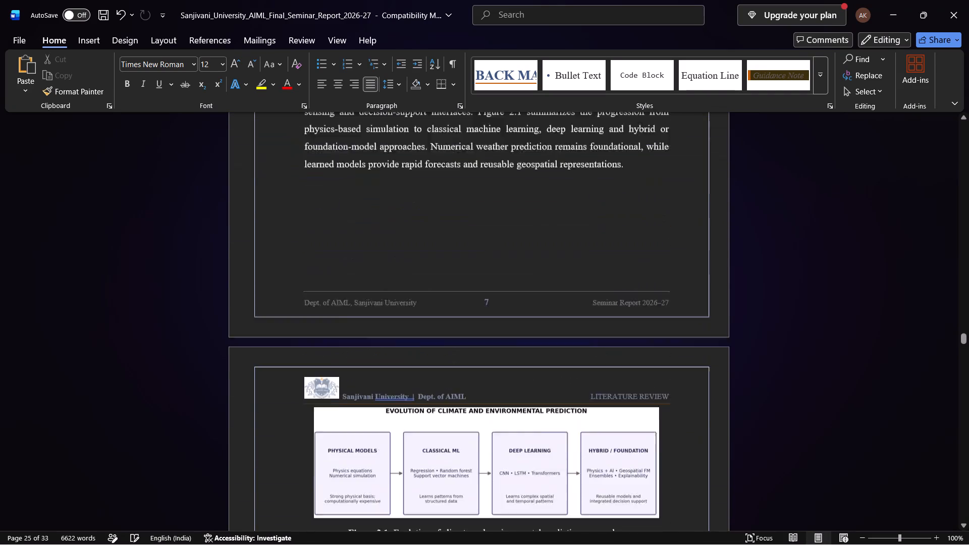
pyautogui.scroll(8, 505, 293)
pyautogui.scroll(15, 551, 310)
pyautogui.click(553, 294)
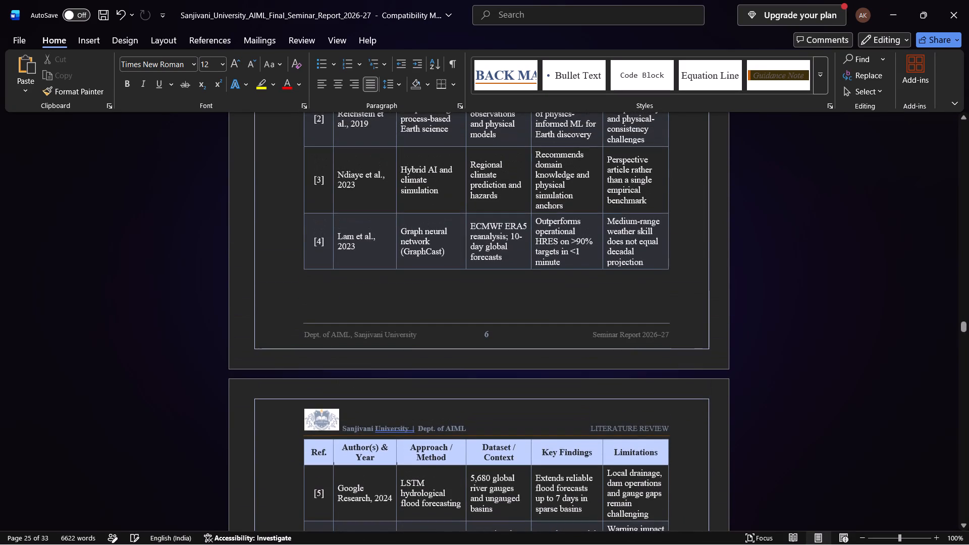
pyautogui.scroll(17, 554, 297)
pyautogui.scroll(17, 551, 308)
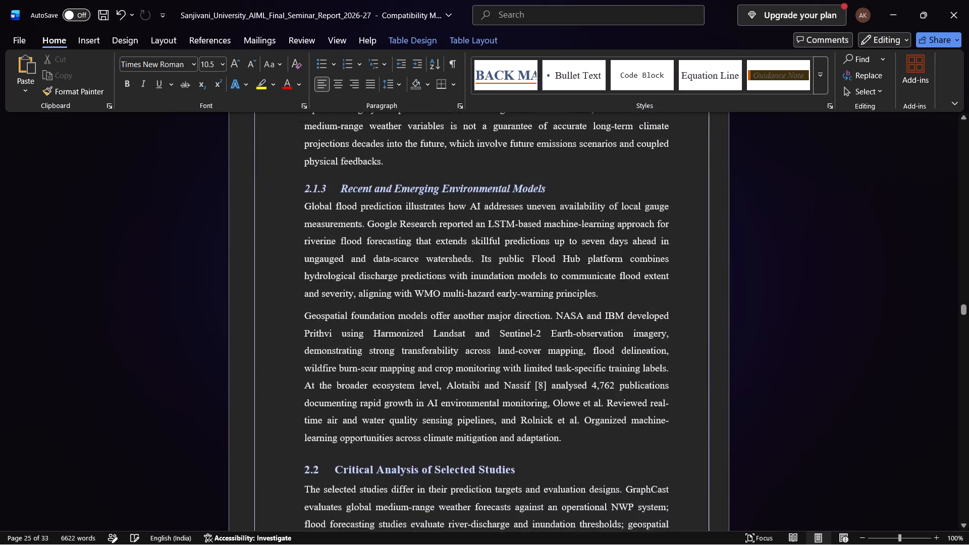
pyautogui.scroll(16, 556, 307)
pyautogui.scroll(18, 556, 307)
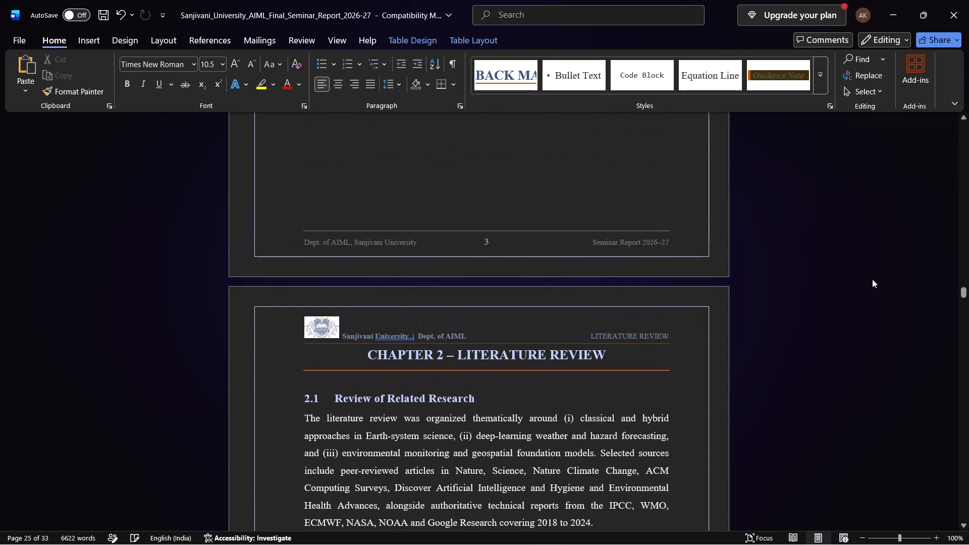
# Review the front matter pages from the Declaration through the contents and the lists of figures, tables and abbreviations.
pyautogui.moveTo(963, 289); pyautogui.dragTo(954, 157)
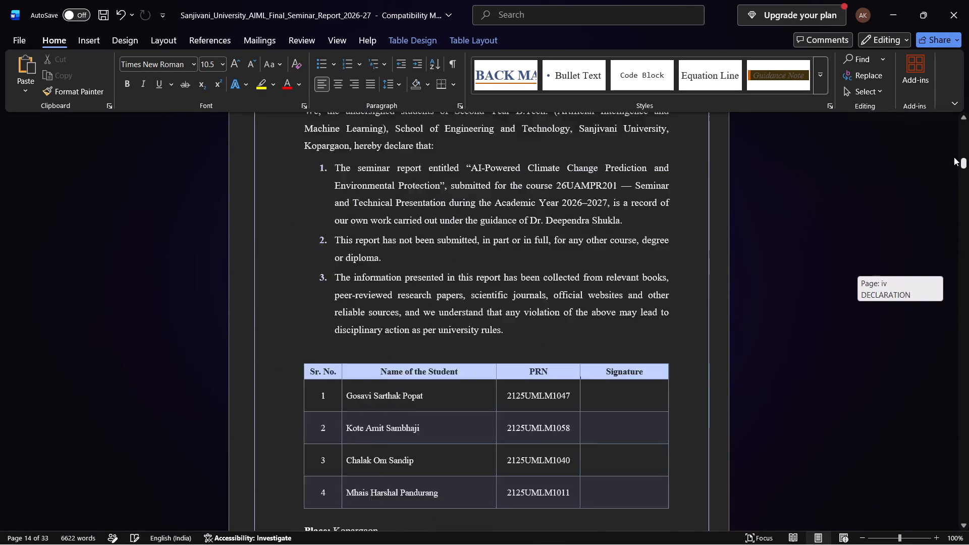
pyautogui.moveTo(954, 157); pyautogui.dragTo(953, 166)
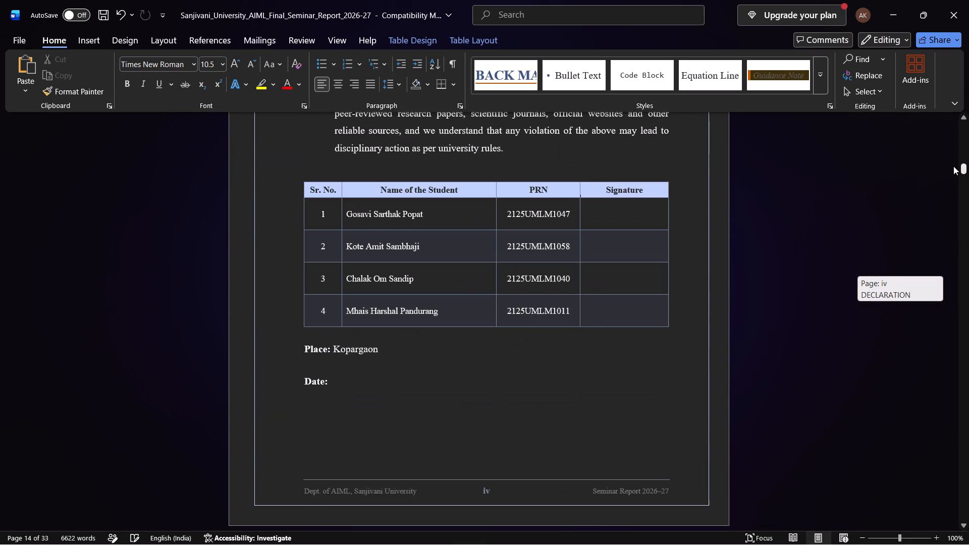
pyautogui.moveTo(953, 166); pyautogui.dragTo(953, 193)
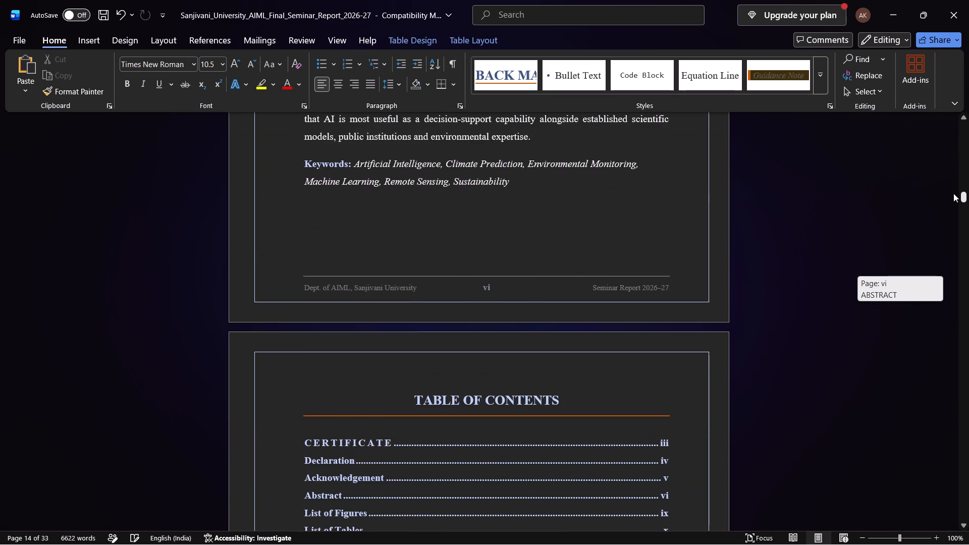
pyautogui.moveTo(953, 193); pyautogui.dragTo(955, 203)
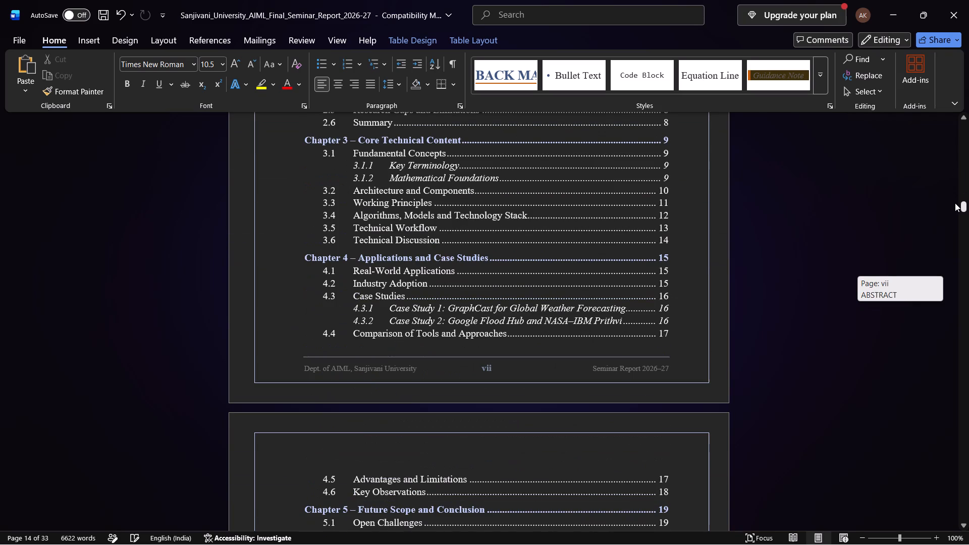
pyautogui.moveTo(955, 203); pyautogui.dragTo(956, 208)
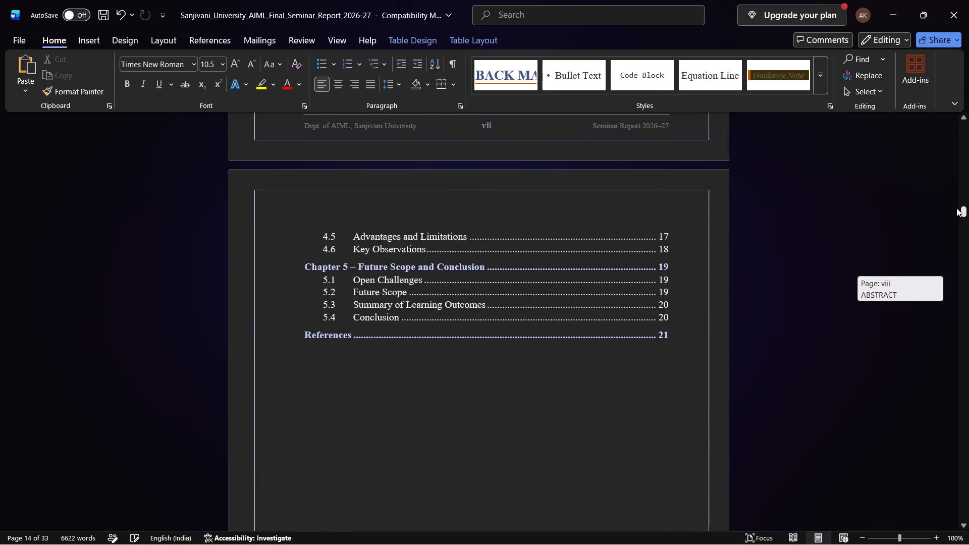
pyautogui.moveTo(956, 208); pyautogui.dragTo(960, 230)
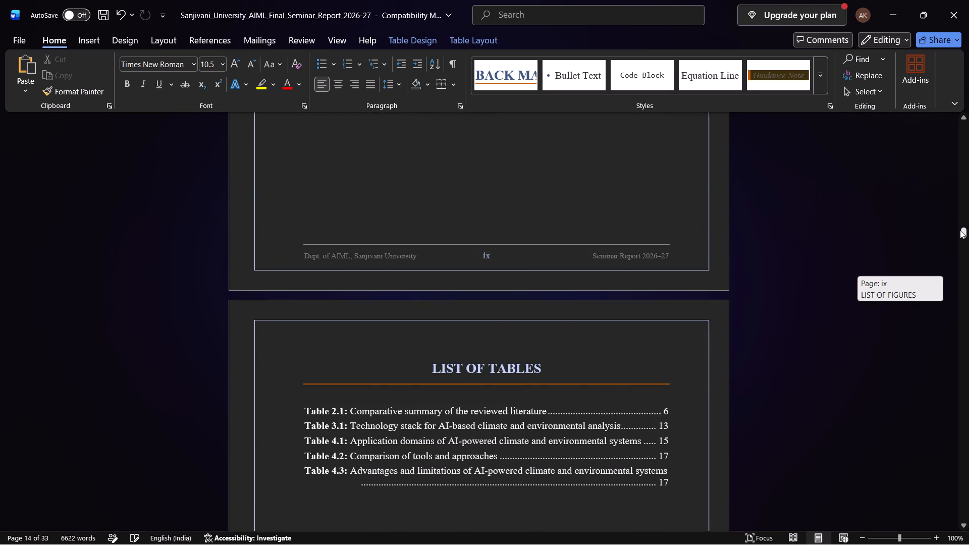
pyautogui.moveTo(960, 230); pyautogui.dragTo(963, 237)
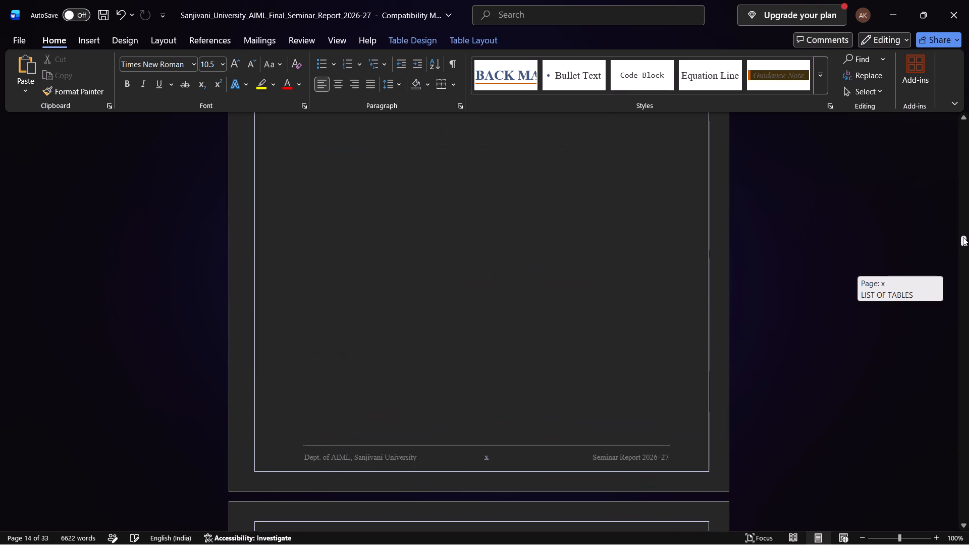
pyautogui.moveTo(963, 237); pyautogui.dragTo(968, 247)
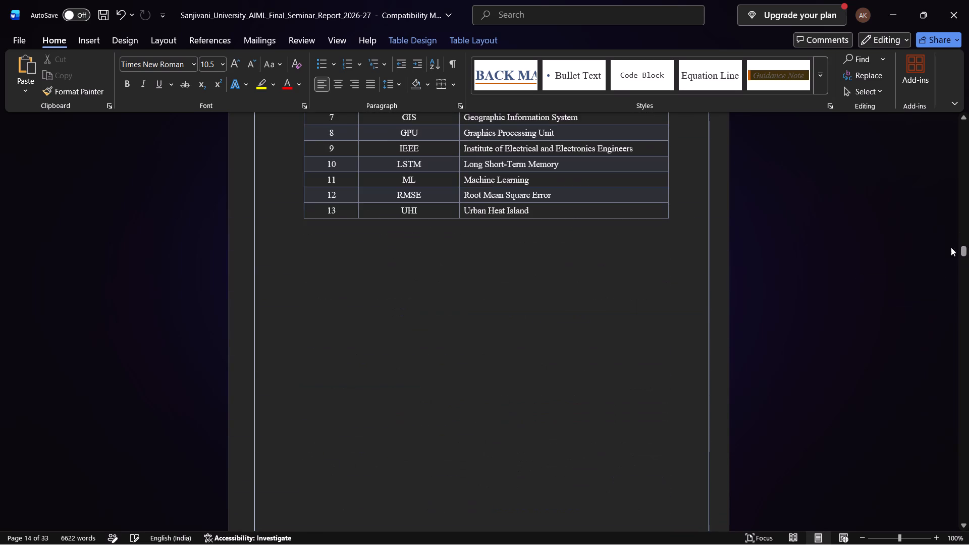
# Examine the List of Abbreviations page, checking its table, heading and page border.
pyautogui.scroll(-7, 688, 322)
pyautogui.scroll(10, 723, 296)
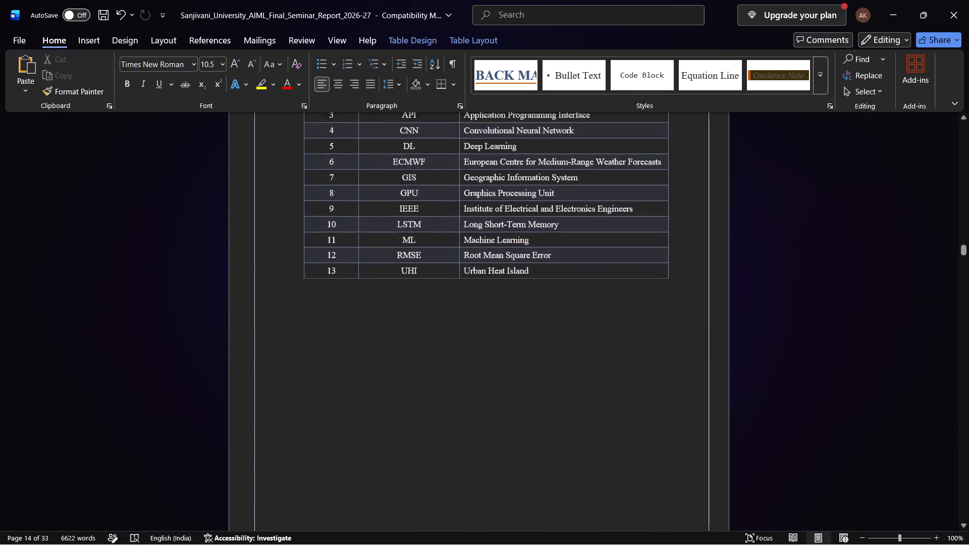
pyautogui.scroll(10, 781, 274)
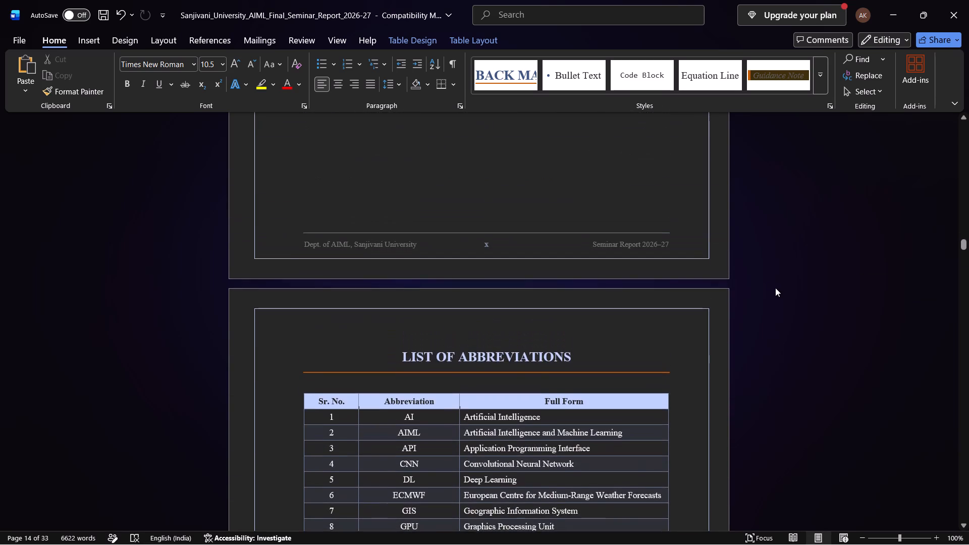
pyautogui.scroll(1, 775, 288)
pyautogui.scroll(-10, 777, 288)
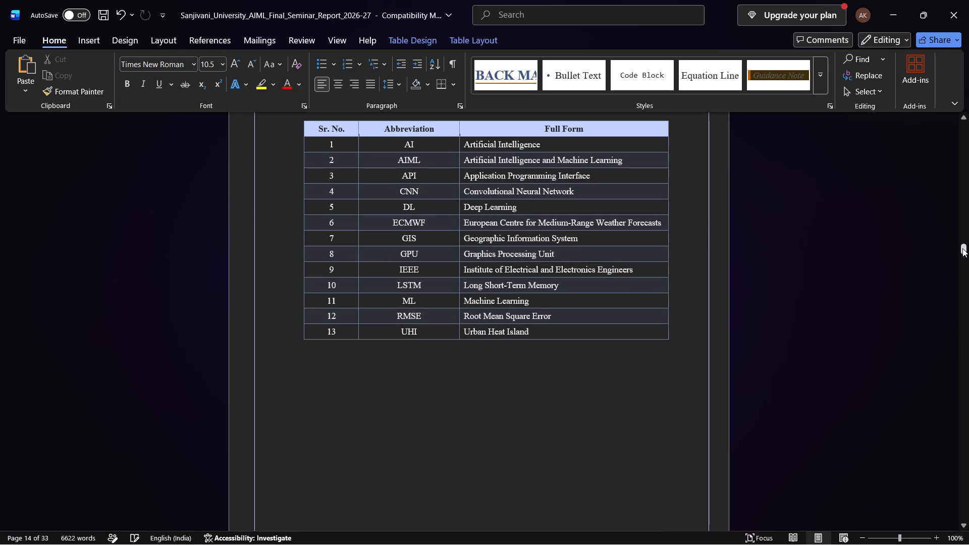
pyautogui.scroll(3, 674, 274)
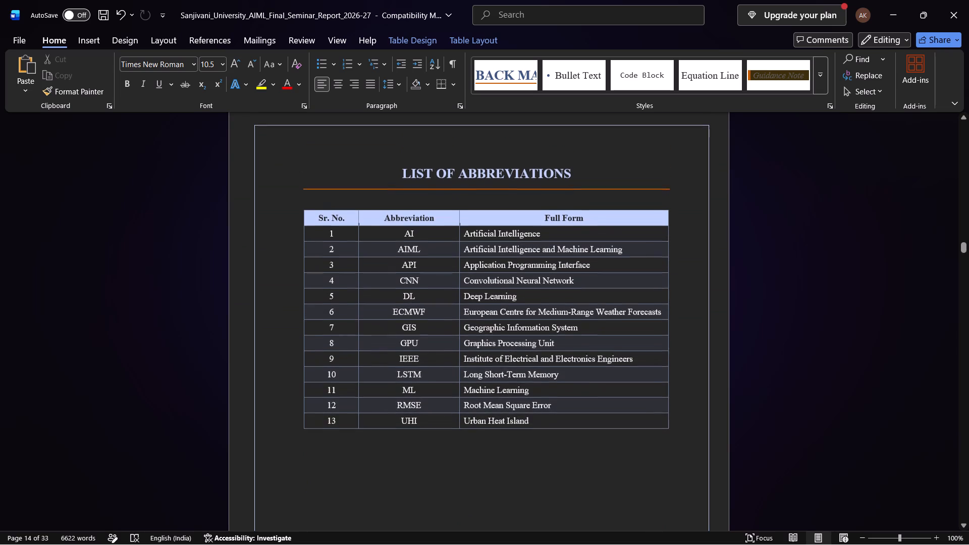
pyautogui.scroll(-2, 723, 280)
pyautogui.scroll(2, 723, 280)
pyautogui.scroll(-3, 723, 280)
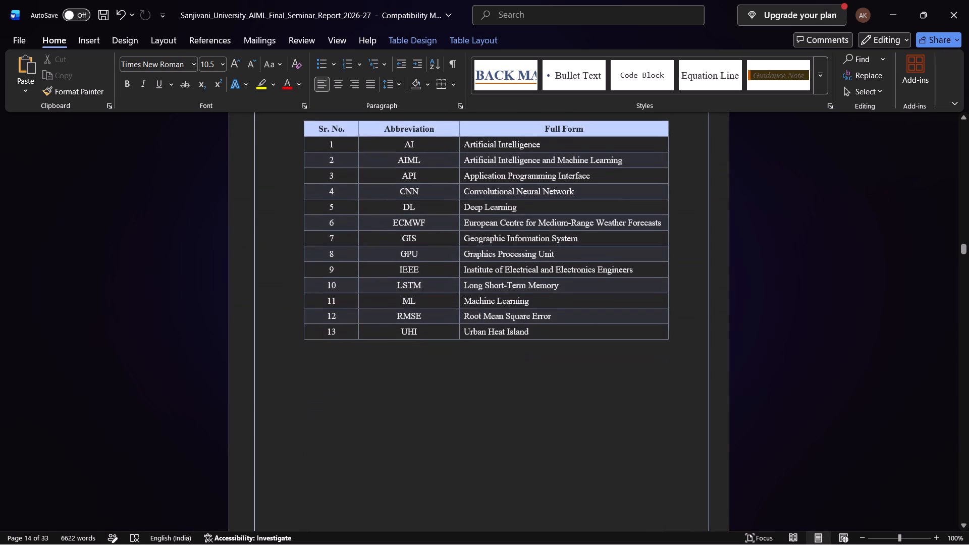
pyautogui.scroll(3, 723, 280)
pyautogui.scroll(-3, 723, 280)
pyautogui.scroll(4, 723, 280)
pyautogui.scroll(1, 774, 282)
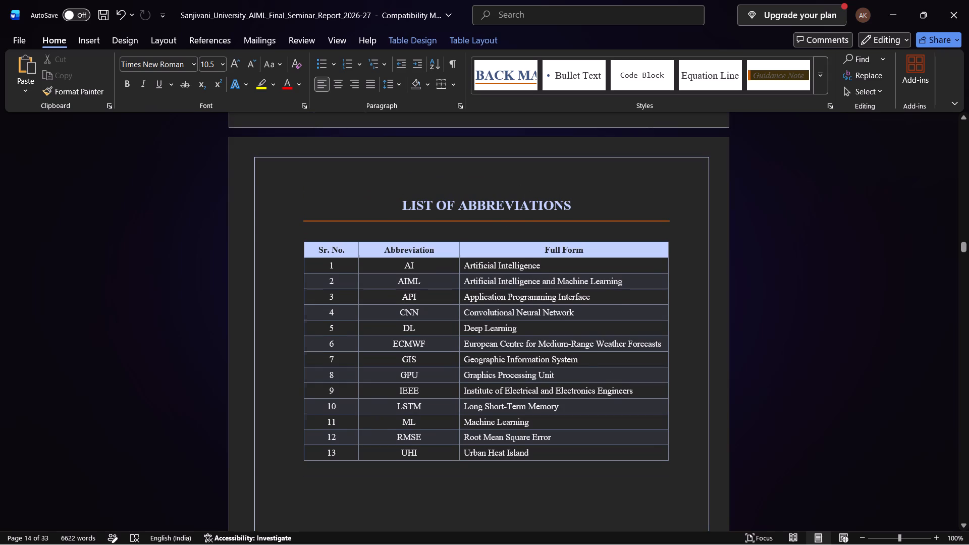
# Review the front matter backwards from the List of Abbreviations to the Chapter 3 and 4 entries in the Table of Contents.
pyautogui.scroll(17, 774, 282)
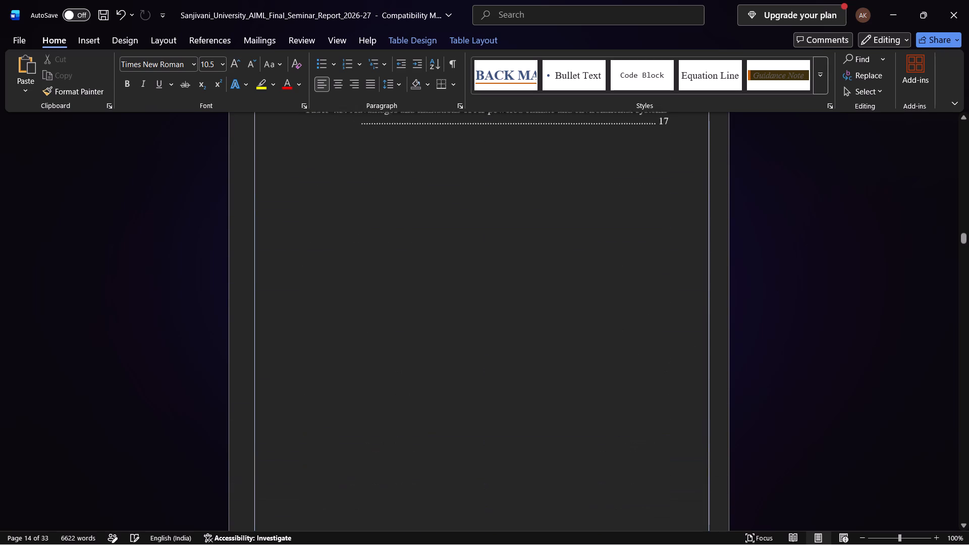
pyautogui.scroll(17, 774, 282)
pyautogui.scroll(6, 769, 264)
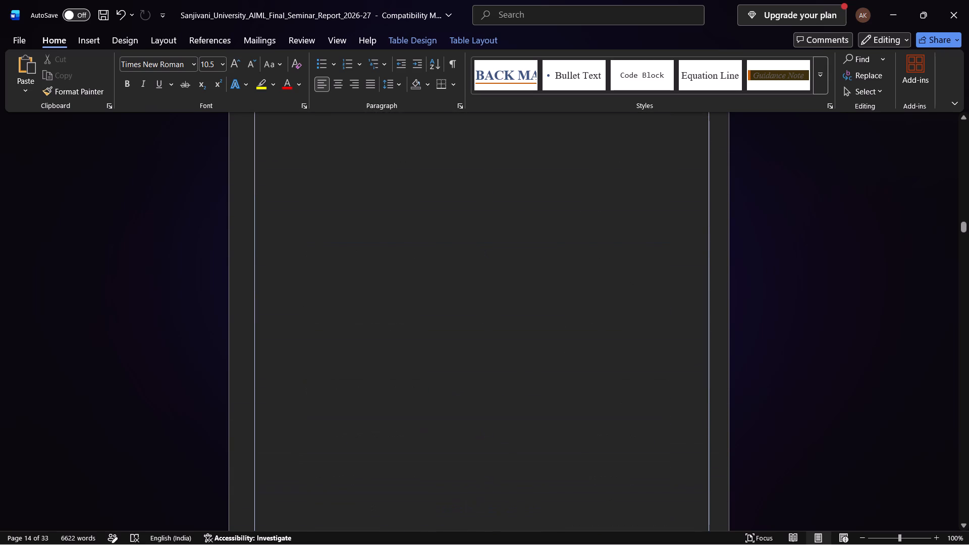
pyautogui.scroll(12, 769, 263)
pyautogui.scroll(10, 767, 265)
pyautogui.scroll(12, 767, 265)
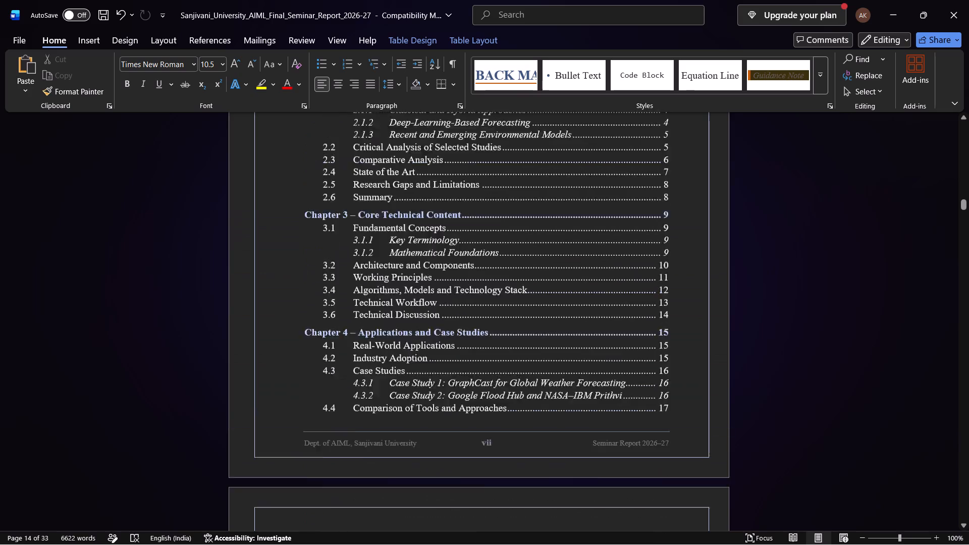
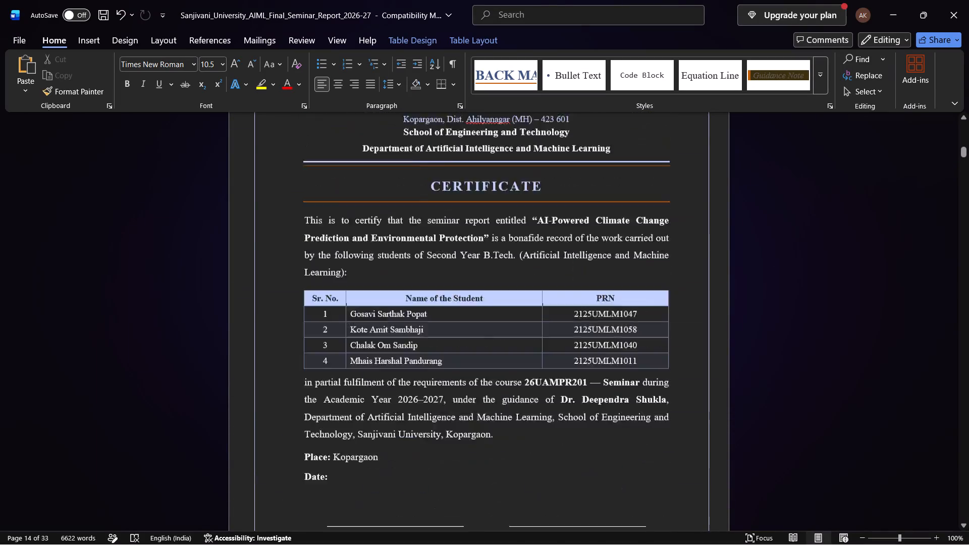
# Skim the seminar report forward from the front matter, past the literature review, to the last entries of the References list.
pyautogui.scroll(-2, 767, 254)
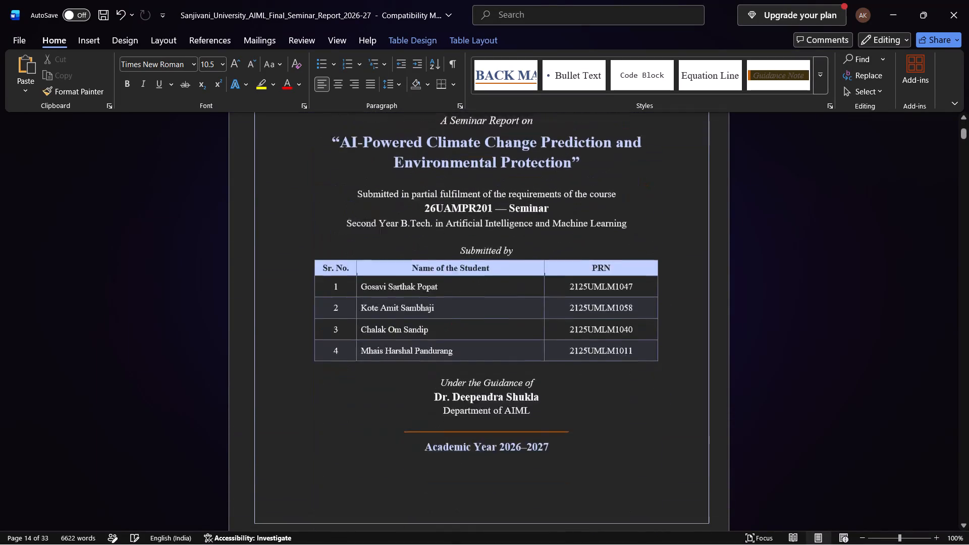
pyautogui.scroll(-7, 767, 254)
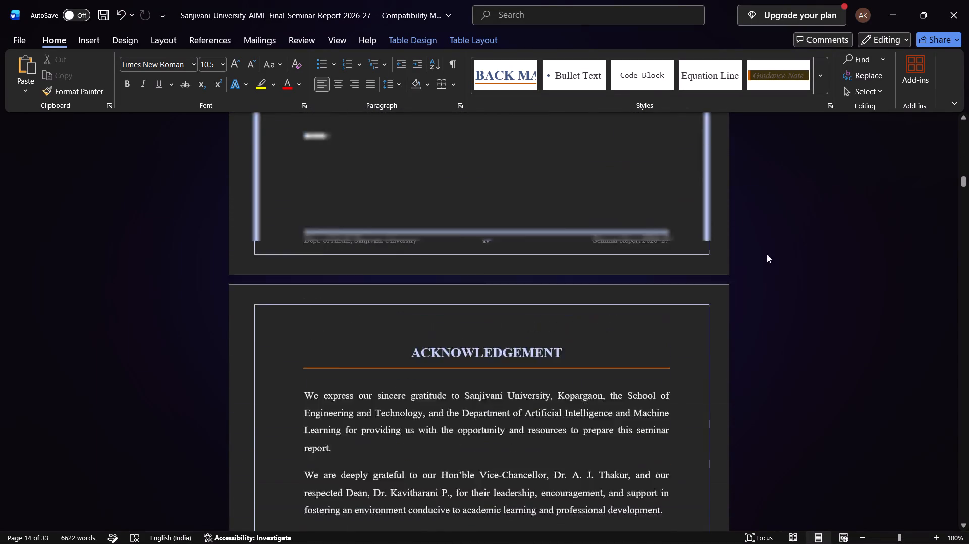
pyautogui.scroll(-7, 767, 254)
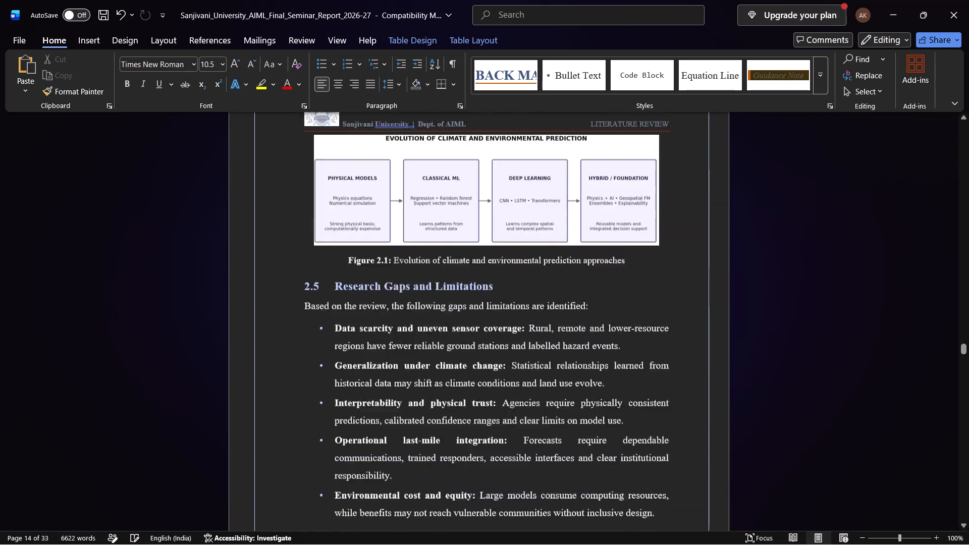
pyautogui.scroll(-7, 767, 254)
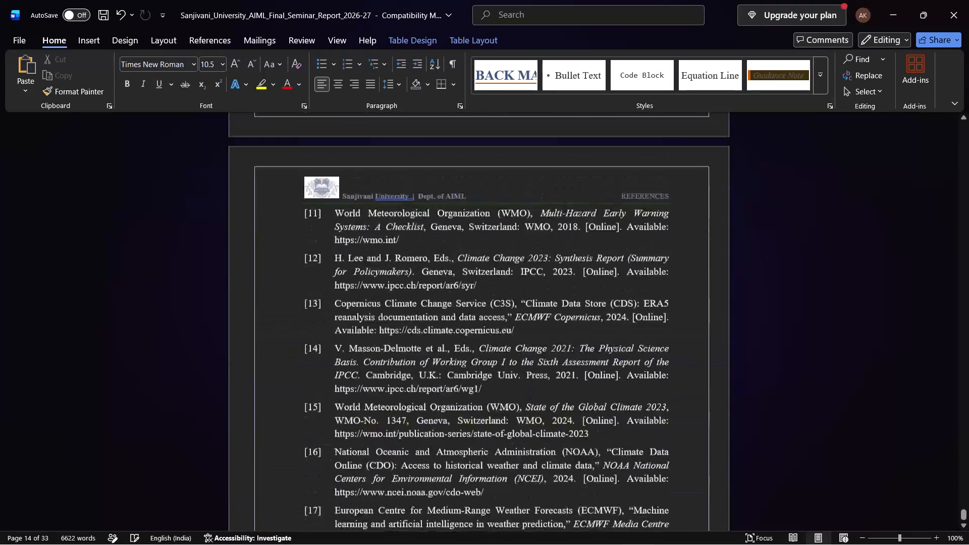
pyautogui.scroll(-4, 767, 254)
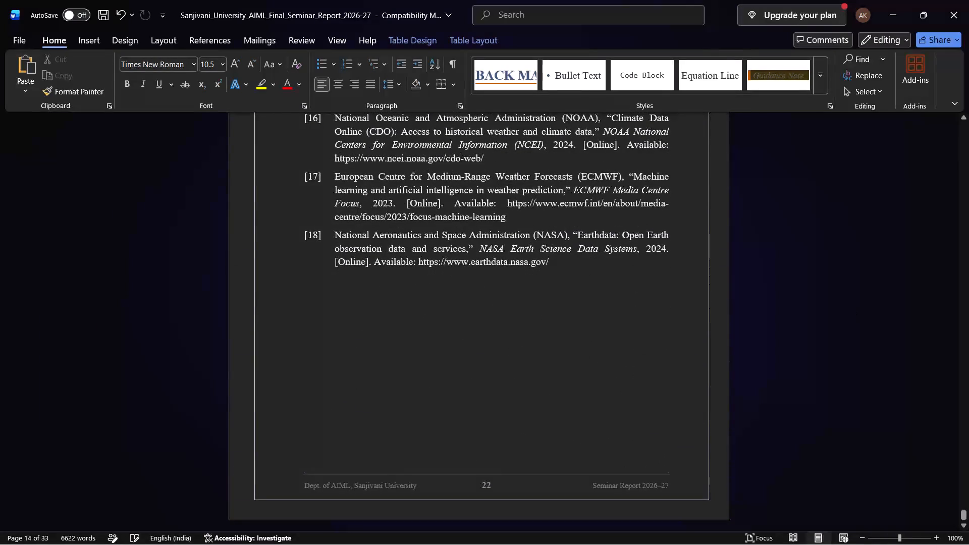
pyautogui.scroll(-1, 854, 307)
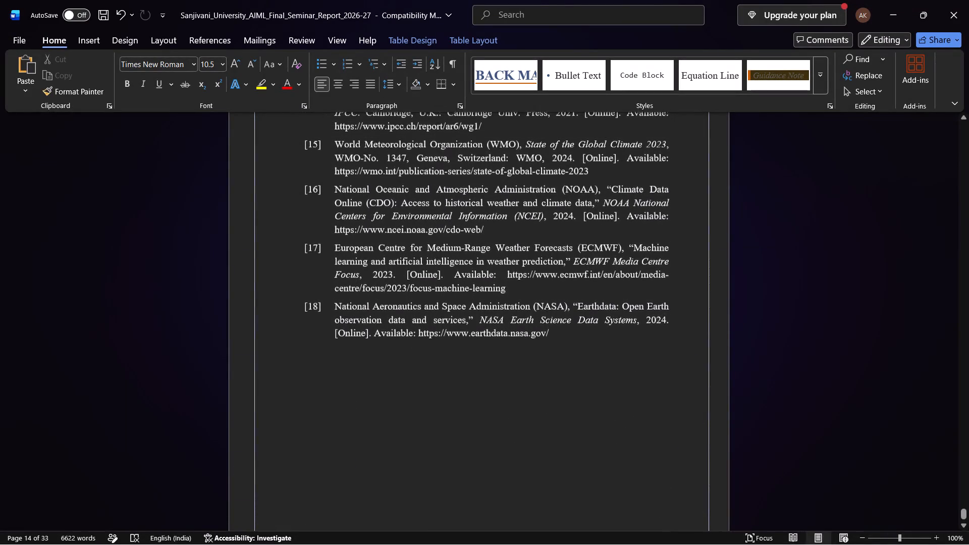
pyautogui.scroll(-1, 854, 307)
pyautogui.rightClick(854, 307)
pyautogui.scroll(3, 854, 307)
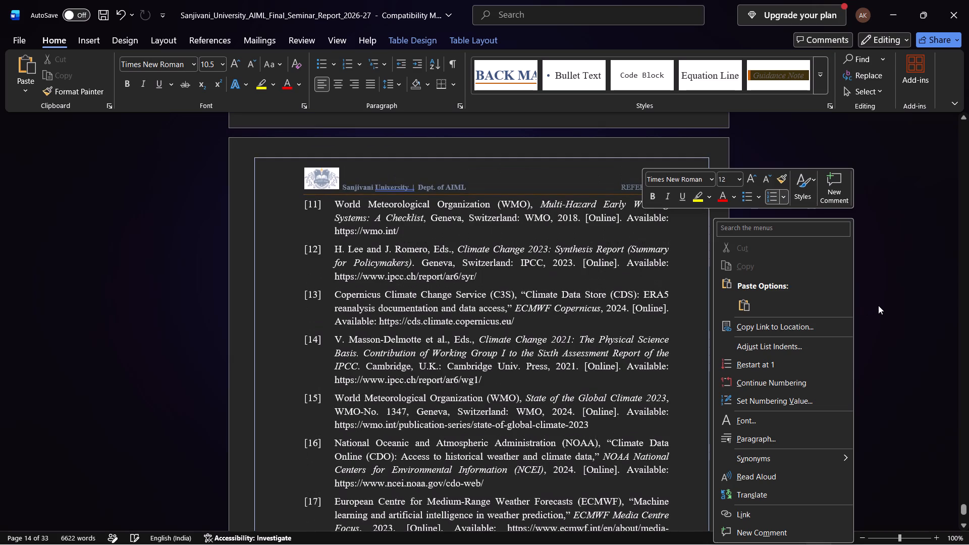
pyautogui.click(876, 303)
pyautogui.rightClick(876, 303)
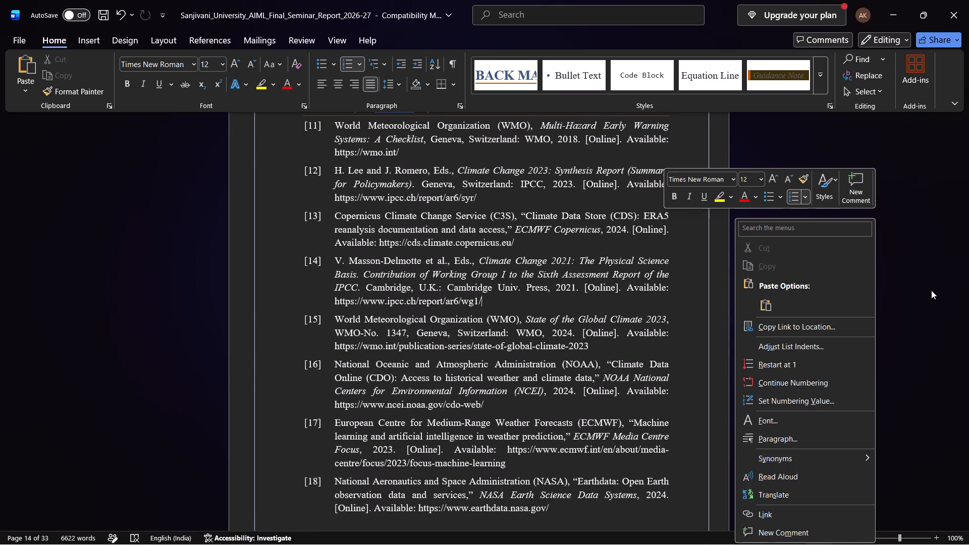
pyautogui.click(931, 290)
# Skim the report backwards from the References through its chapters and Declaration to the cover page, and examine the cover.
pyautogui.scroll(7, 931, 290)
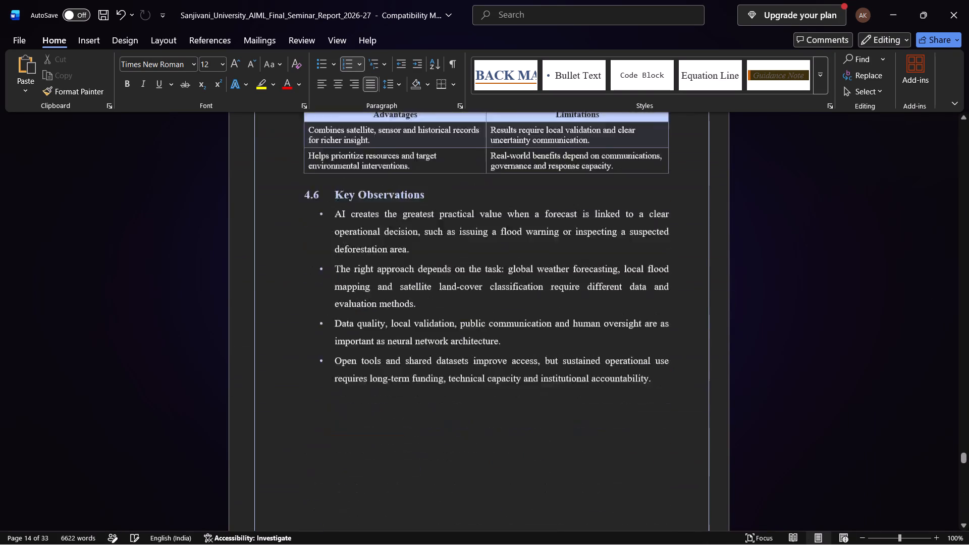
pyautogui.scroll(9, 931, 290)
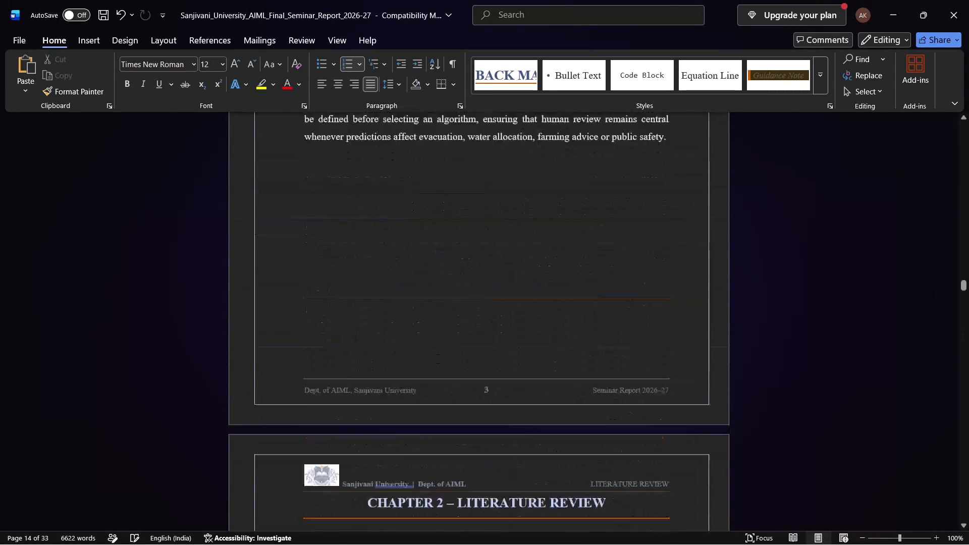
pyautogui.scroll(7, 931, 290)
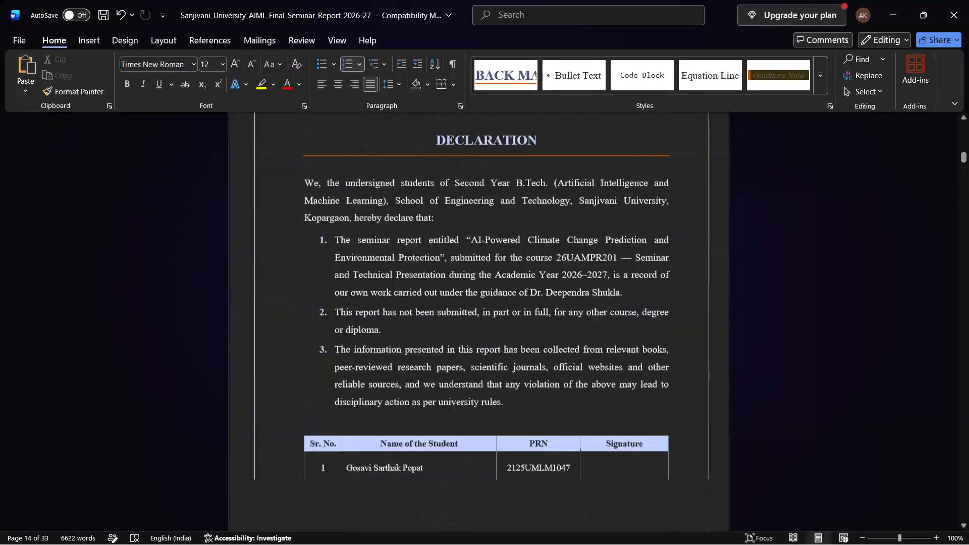
pyautogui.scroll(20, 931, 290)
pyautogui.scroll(20, 931, 290)
pyautogui.scroll(20, 931, 290)
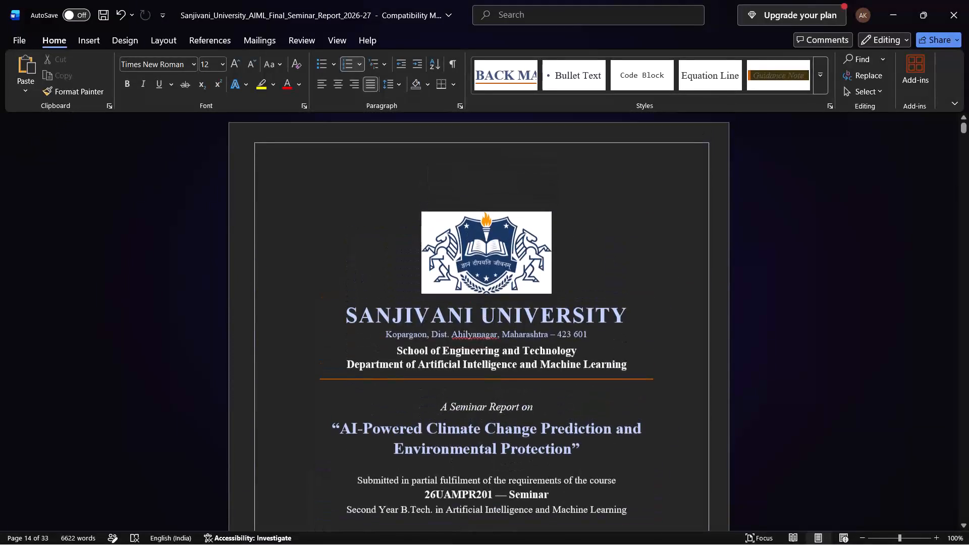
pyautogui.scroll(20, 931, 290)
pyautogui.scroll(20, 931, 290)
pyautogui.scroll(20, 931, 290)
pyautogui.click(931, 290)
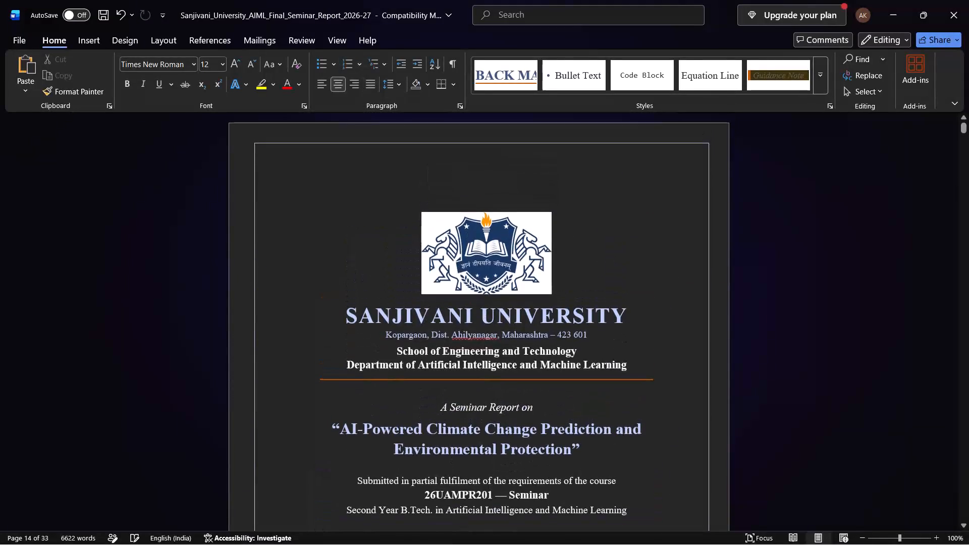
pyautogui.click(931, 290)
pyautogui.doubleClick(931, 290)
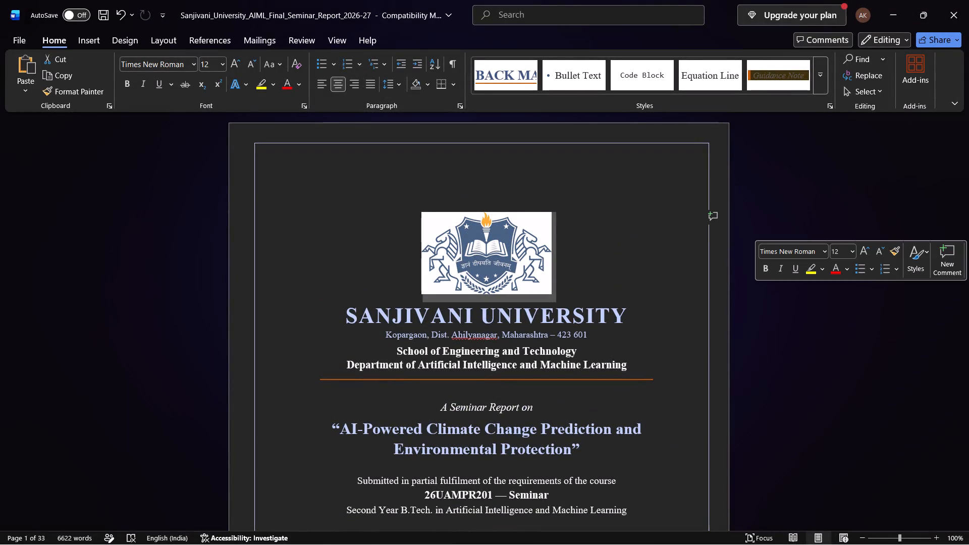
pyautogui.click(931, 290)
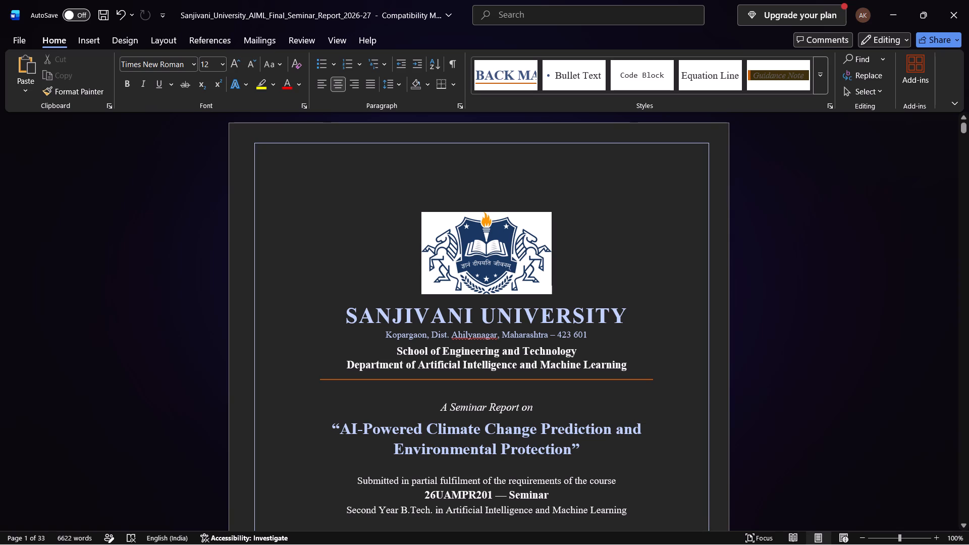
# Open Seminar_Report_Template_2026-27 from the Downloads folder and place it side by side with the seminar report.
pyautogui.press('super+Left')
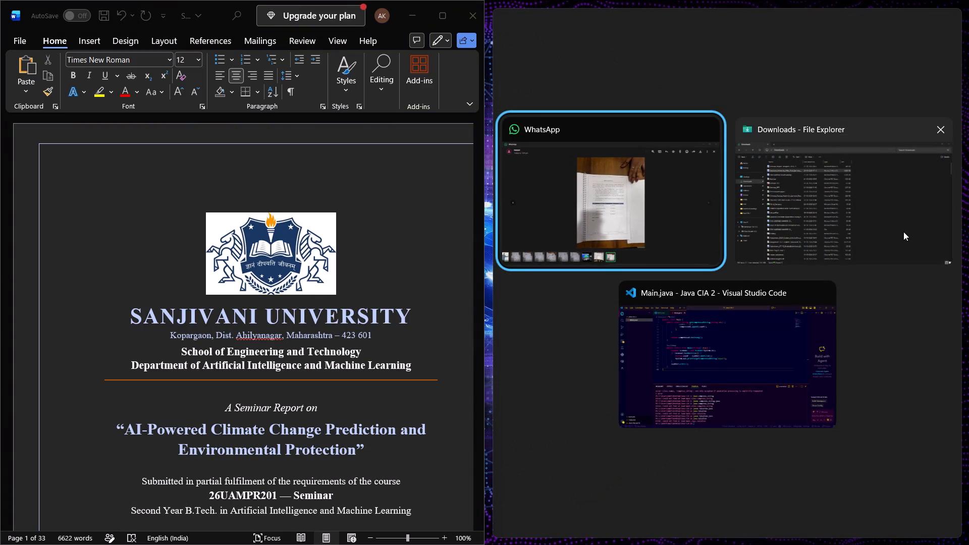
pyautogui.click(902, 231)
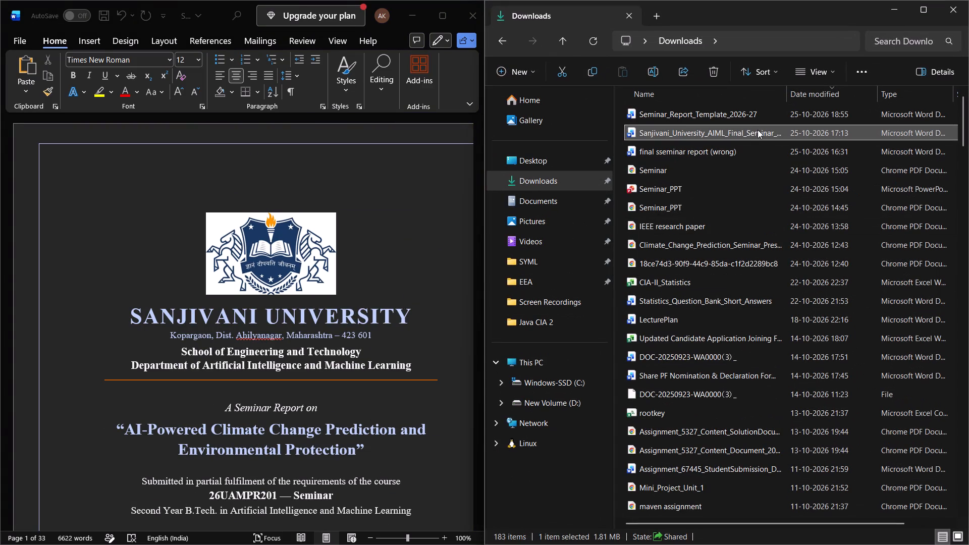
pyautogui.doubleClick(736, 107)
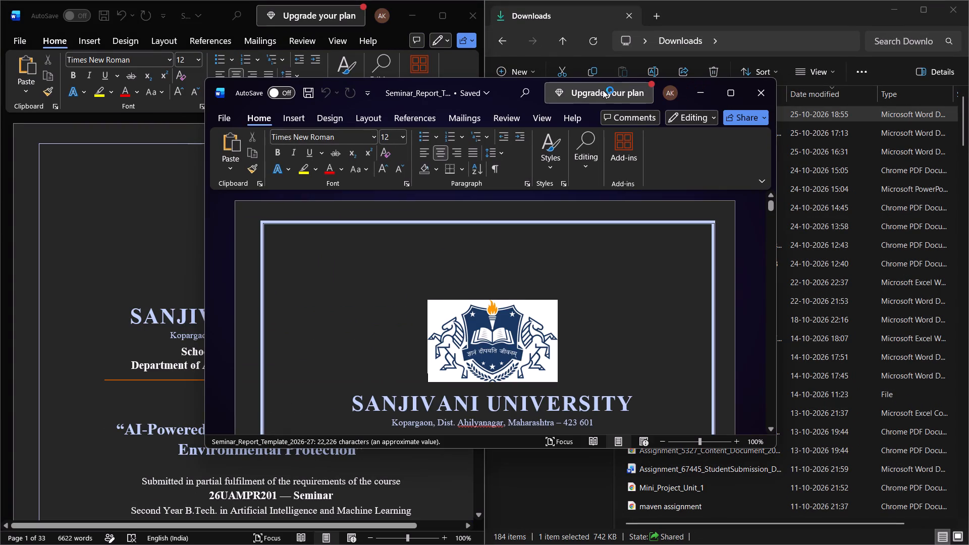
pyautogui.moveTo(504, 93); pyautogui.dragTo(866, 179)
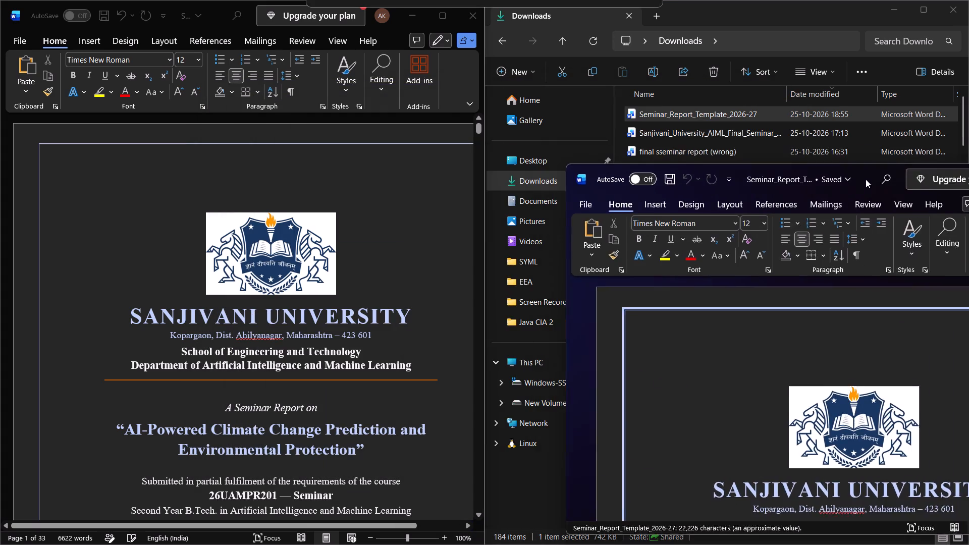
pyautogui.moveTo(866, 179); pyautogui.dragTo(968, 211)
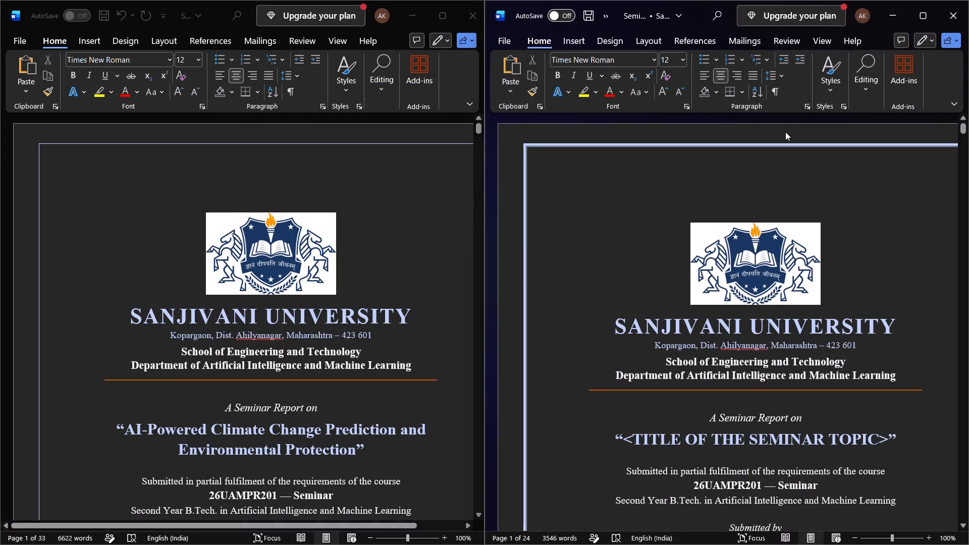
# Review the template's opening pages from the cover to the Declaration beside the seminar report.
pyautogui.keyDown('ctrl'); pyautogui.scroll(-5, 767, 214); pyautogui.keyUp('ctrl')
pyautogui.scroll(-2, 767, 214)
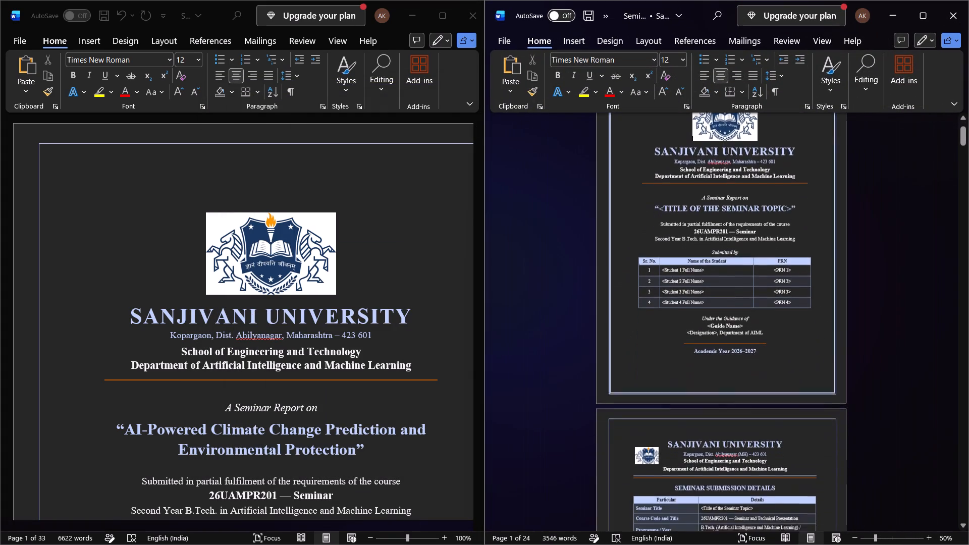
pyautogui.scroll(-2, 767, 214)
pyautogui.scroll(-20, 767, 214)
pyautogui.scroll(-10, 767, 214)
pyautogui.scroll(1, 767, 214)
pyautogui.scroll(-20, 767, 214)
pyautogui.scroll(-4, 767, 214)
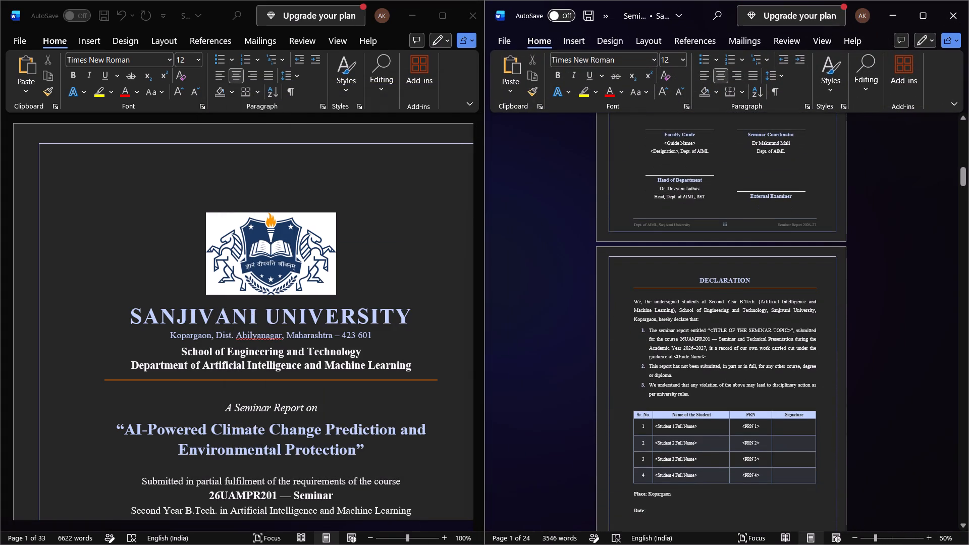
# Maximize the template's window and review its pages backwards from the Declaration through the Certificate and Seminar Submission Details to the cover.
pyautogui.click(916, 23)
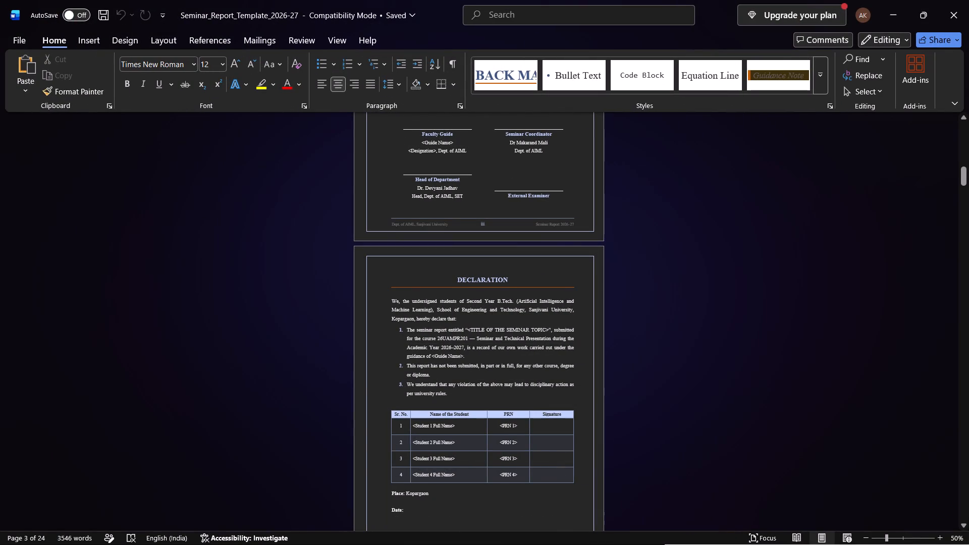
pyautogui.scroll(18, 521, 359)
pyautogui.scroll(3, 527, 331)
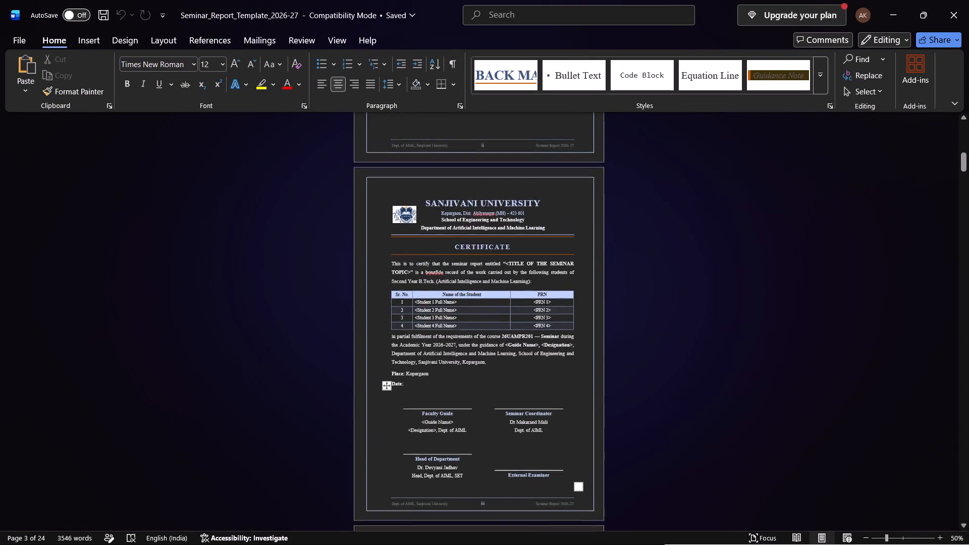
pyautogui.scroll(6, 527, 331)
pyautogui.scroll(14, 508, 241)
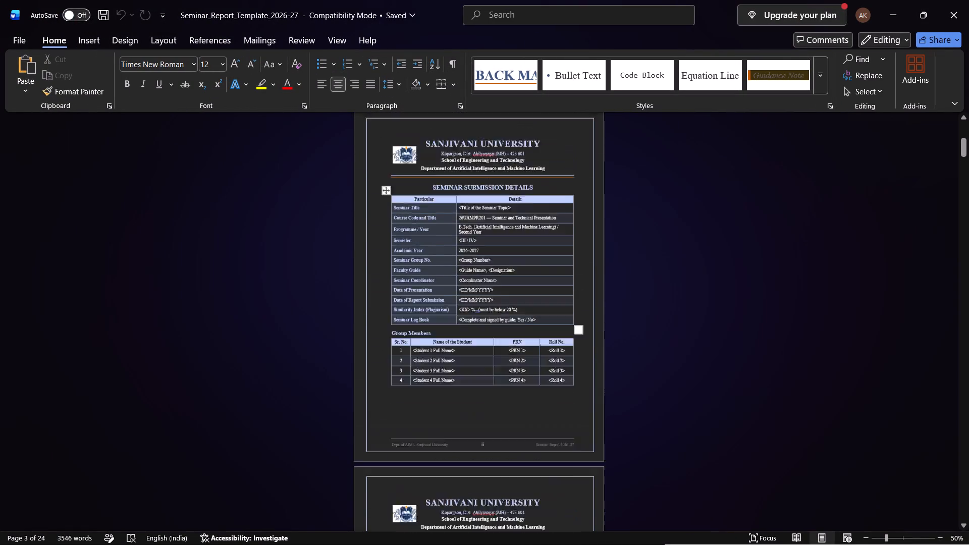
pyautogui.scroll(20, 509, 237)
pyautogui.scroll(9, 515, 237)
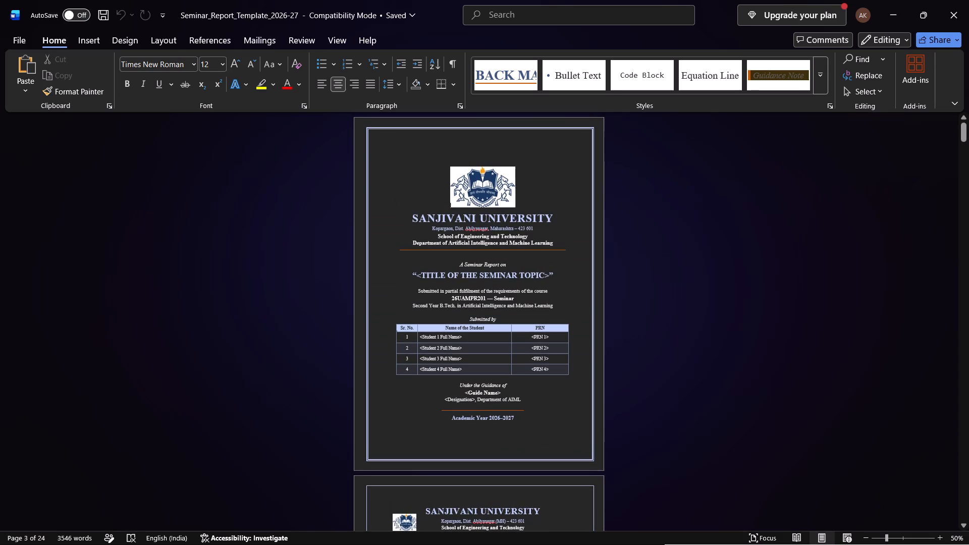
# Examine the template's layout and page borders from the cover through the Submission Details, Certificate and Declaration to the Acknowledgement.
pyautogui.scroll(-13, 519, 240)
pyautogui.scroll(-1, 608, 238)
pyautogui.scroll(-1, 660, 252)
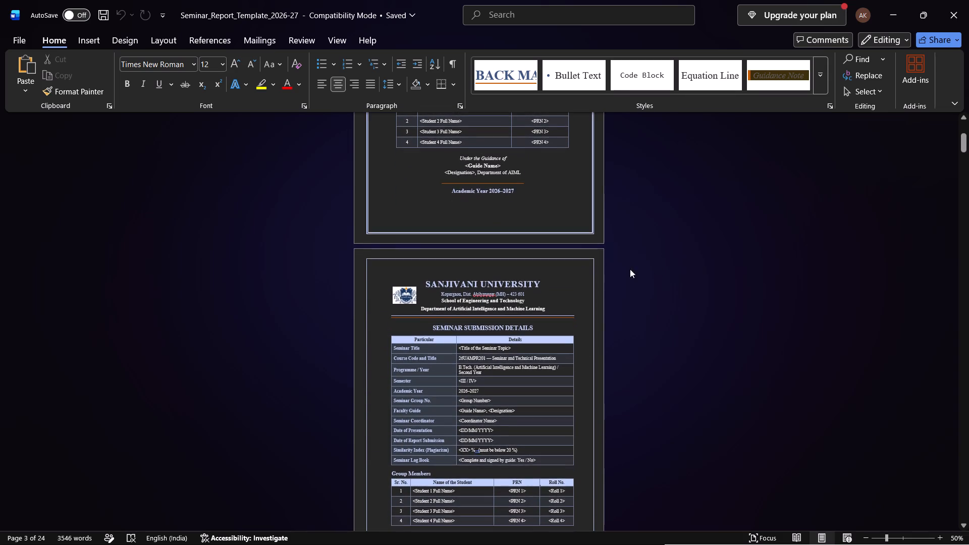
pyautogui.scroll(-4, 606, 278)
pyautogui.scroll(-20, 680, 266)
pyautogui.scroll(-5, 680, 266)
pyautogui.scroll(1, 671, 260)
pyautogui.scroll(-3, 672, 259)
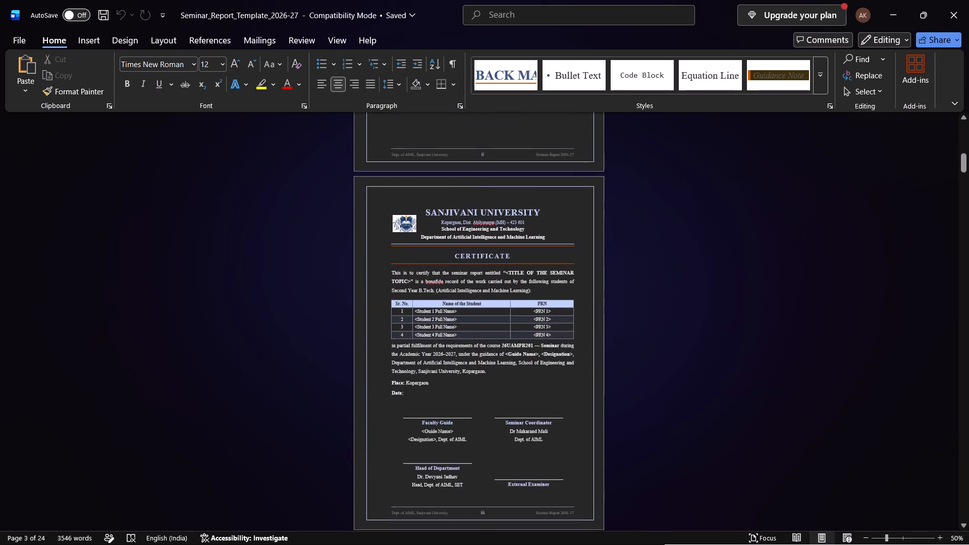
pyautogui.scroll(-18, 684, 242)
pyautogui.scroll(-17, 691, 232)
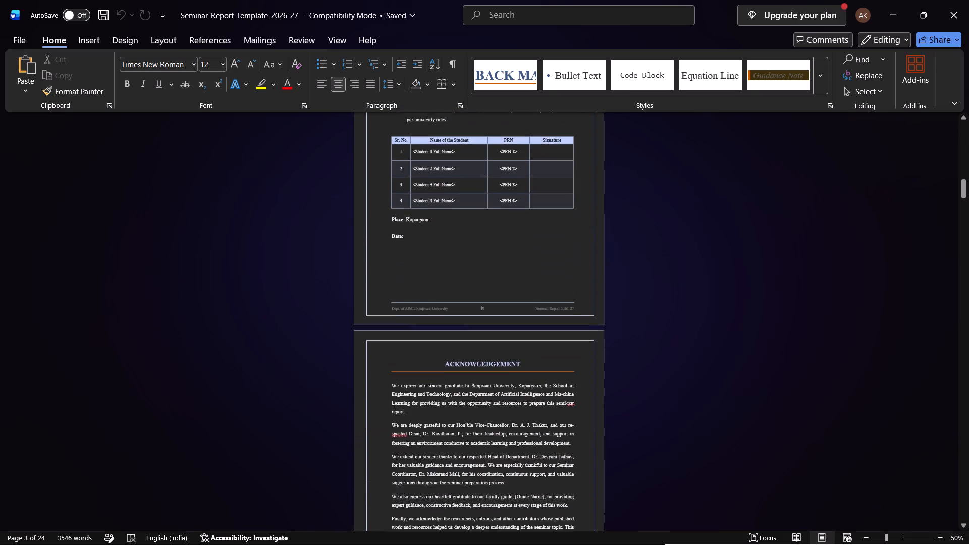
pyautogui.scroll(-7, 687, 245)
pyautogui.click(522, 299)
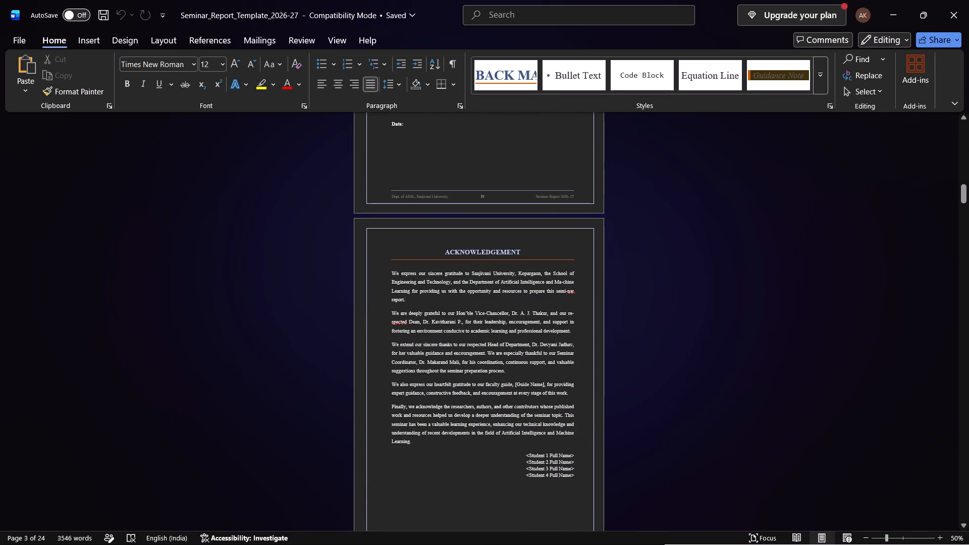
# Review the template's Abstract, Table of Contents, List of Figures and List of Abbreviations through to Chapter 1 – Introduction.
pyautogui.scroll(-20, 680, 312)
pyautogui.scroll(-12, 675, 313)
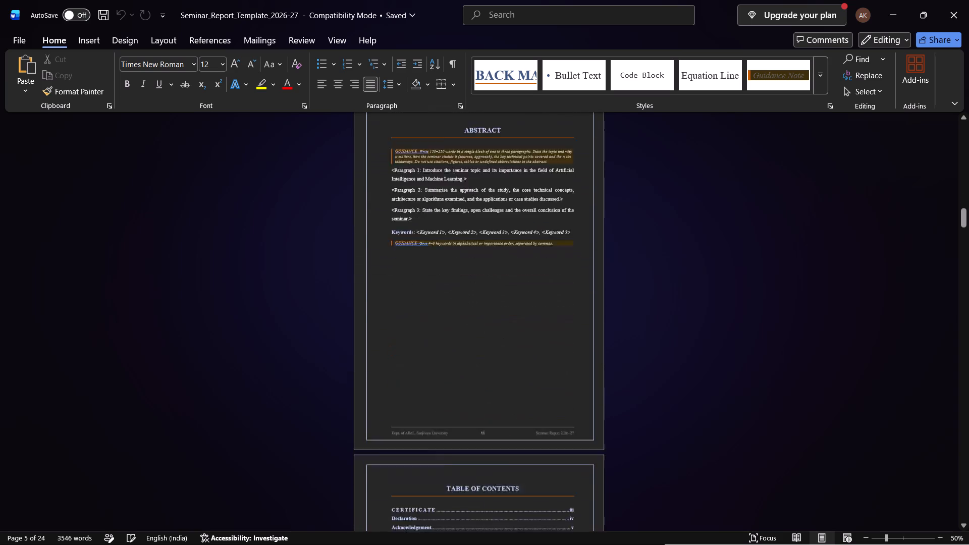
pyautogui.scroll(-10, 671, 319)
pyautogui.scroll(-13, 670, 359)
pyautogui.scroll(-8, 668, 352)
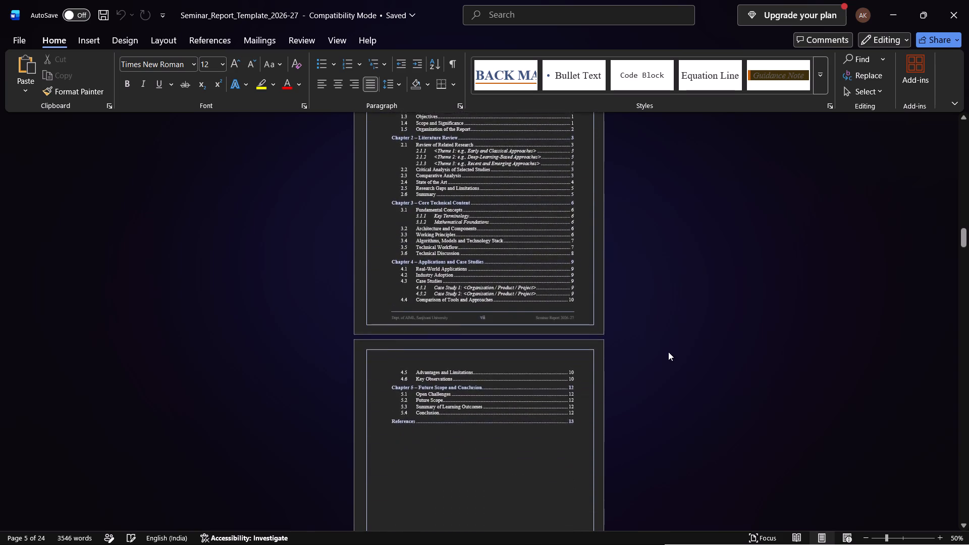
pyautogui.scroll(-19, 668, 352)
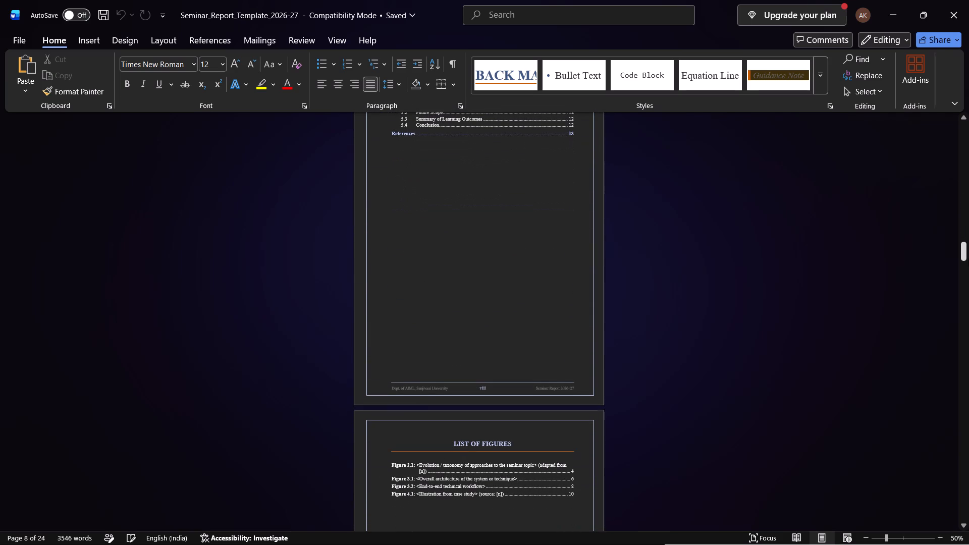
pyautogui.moveTo(967, 257); pyautogui.dragTo(957, 304)
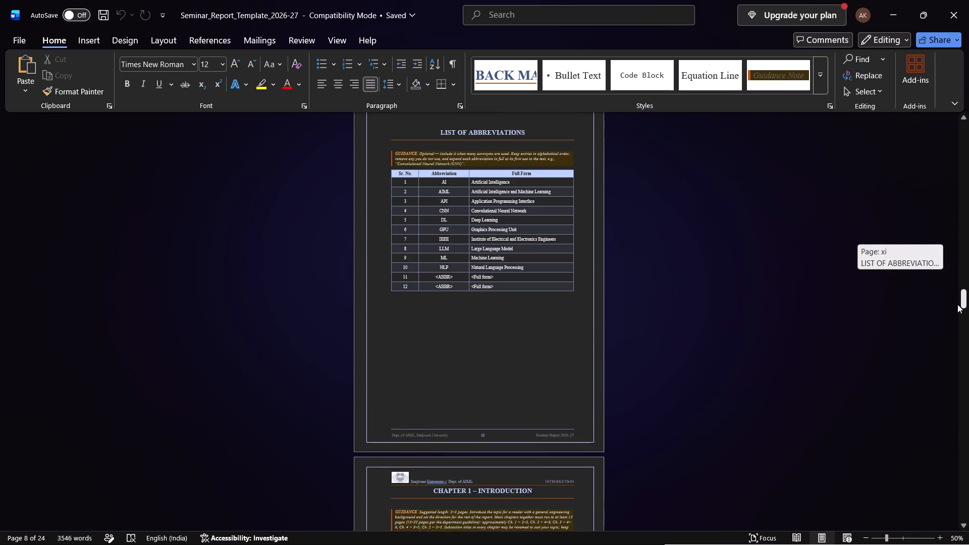
pyautogui.moveTo(957, 304); pyautogui.dragTo(955, 318)
pyautogui.click(551, 276)
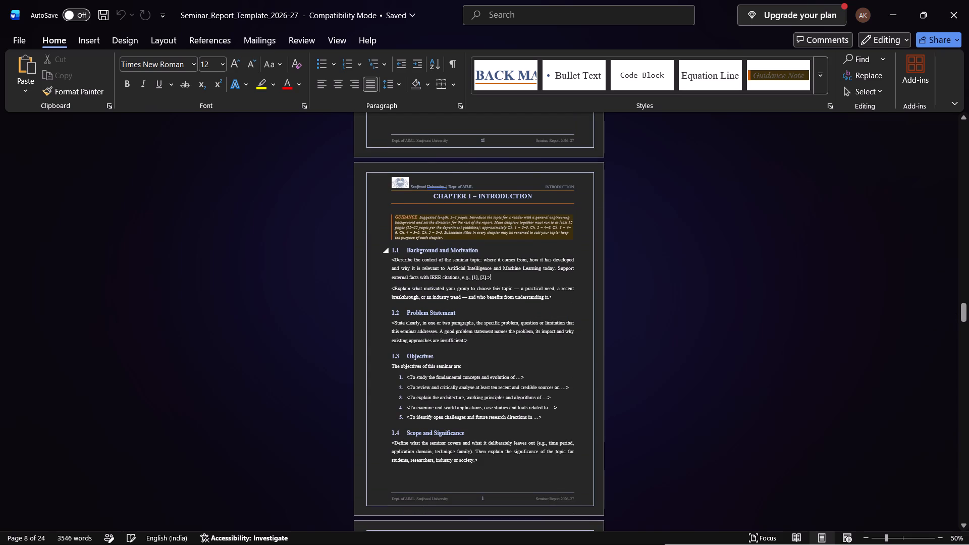
# Check the template's page border settings, including the range they apply to, from the Chapter 1 – Introduction page.
pyautogui.click(97, 41)
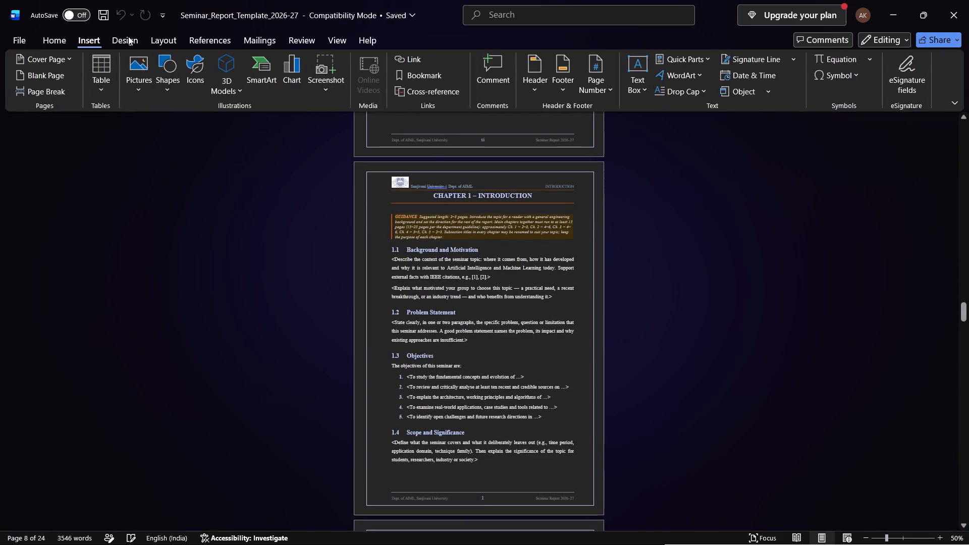
pyautogui.click(126, 44)
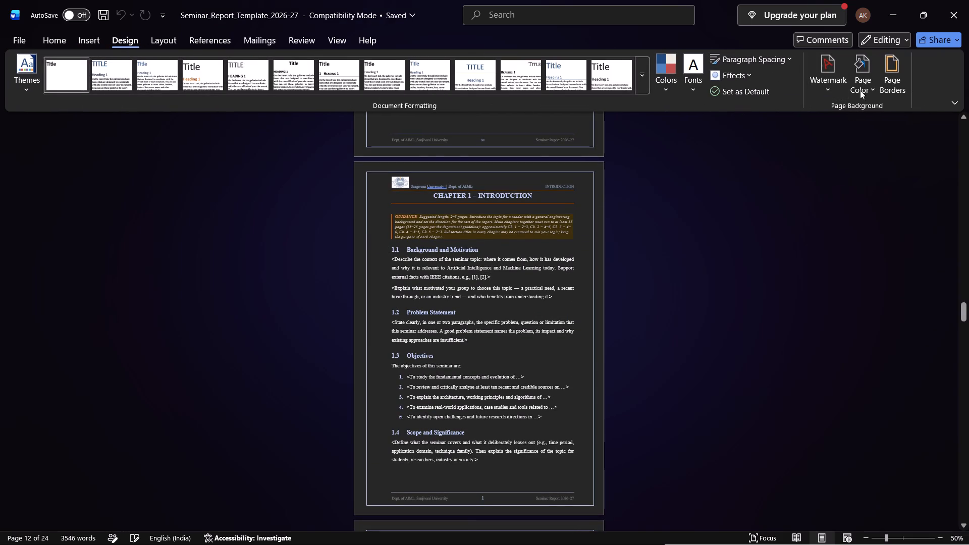
pyautogui.click(885, 90)
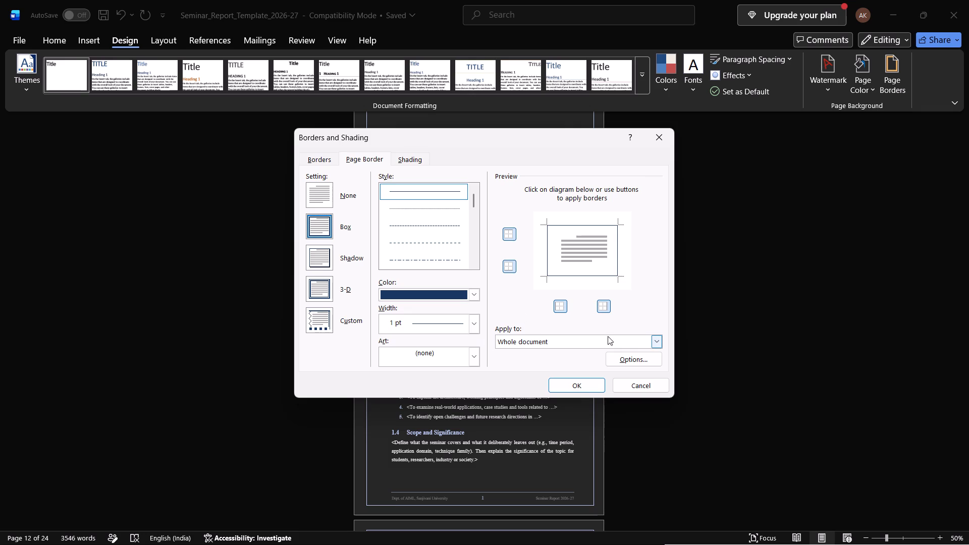
pyautogui.click(652, 340)
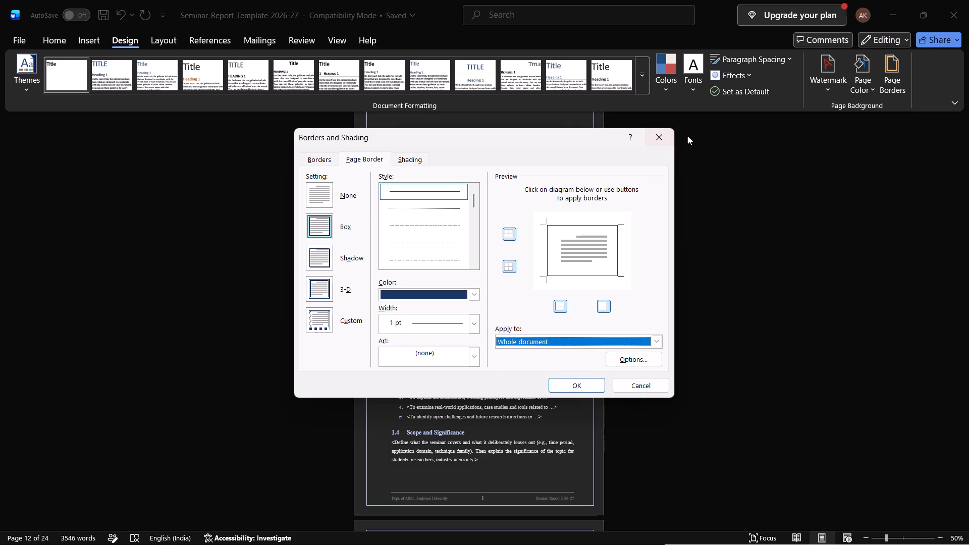
pyautogui.click(662, 142)
# Go back to the template's cover page and inspect its page border style, colour, width and range settings.
pyautogui.scroll(11, 663, 292)
pyautogui.scroll(10, 651, 255)
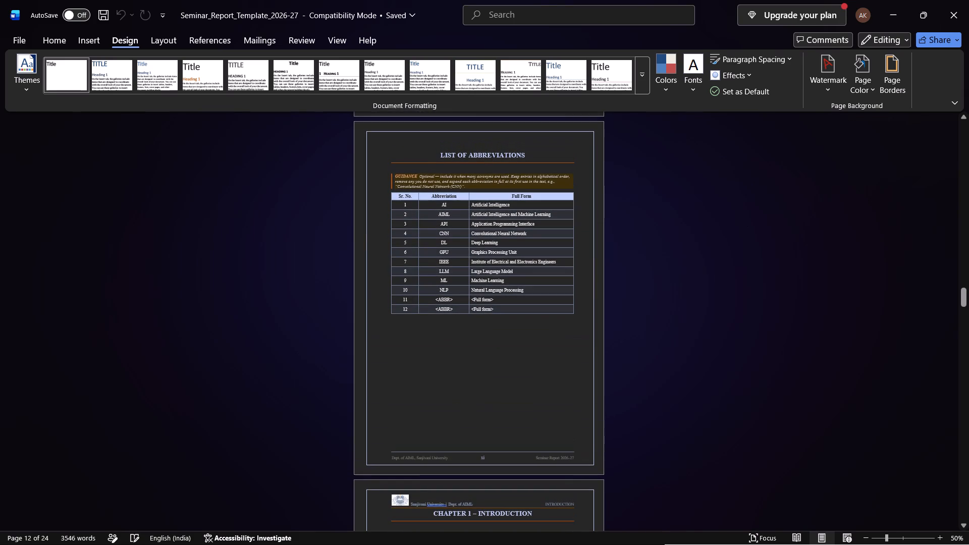
pyautogui.moveTo(961, 137); pyautogui.dragTo(962, 132)
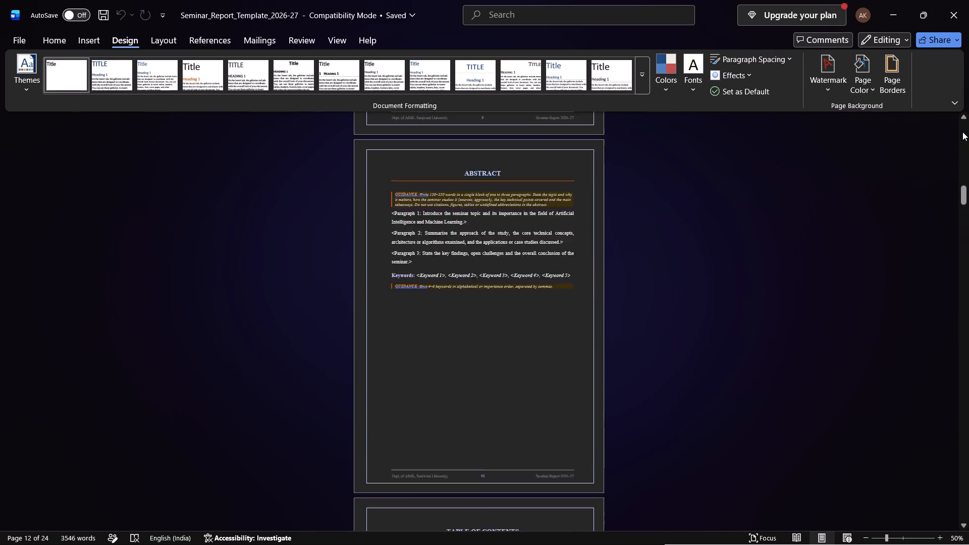
pyautogui.moveTo(962, 132); pyautogui.dragTo(962, 125)
pyautogui.click(554, 252)
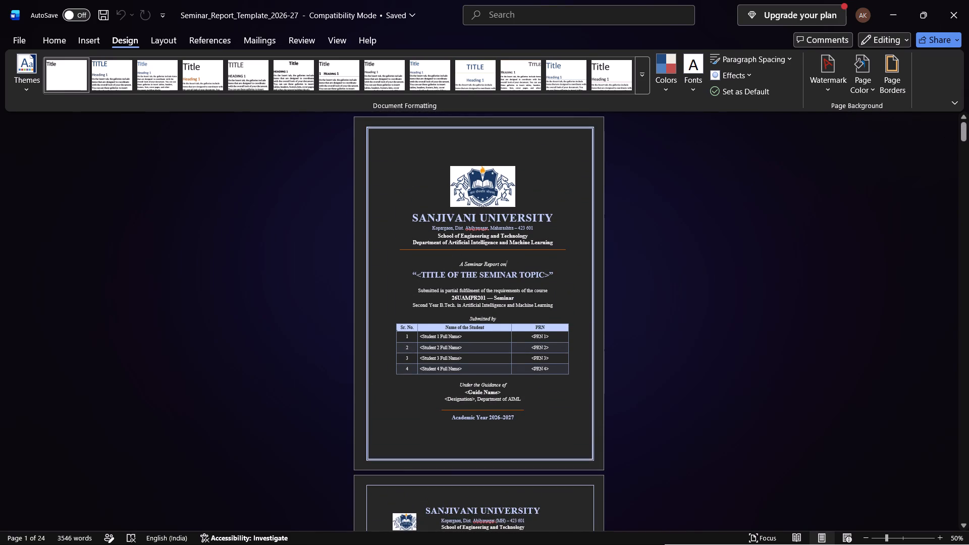
pyautogui.click(565, 272)
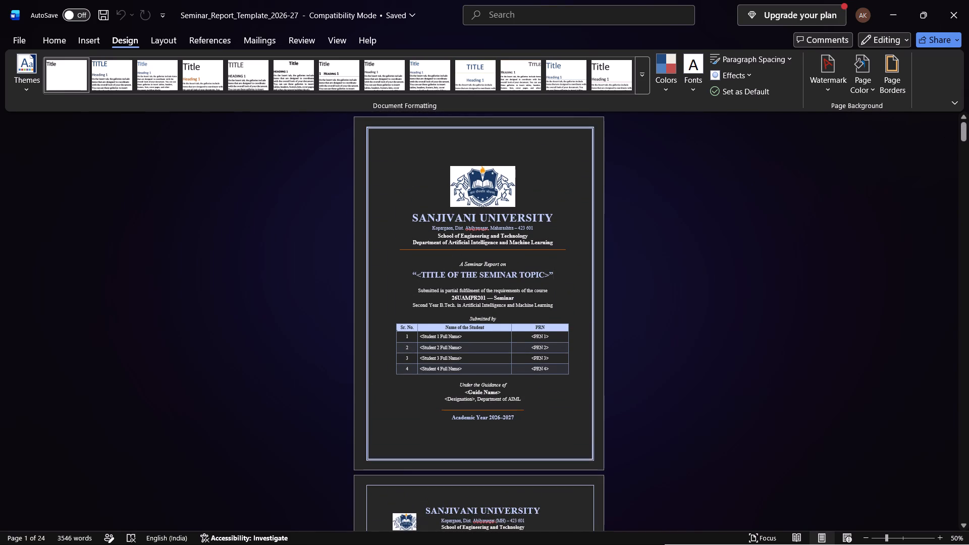
pyautogui.click(896, 75)
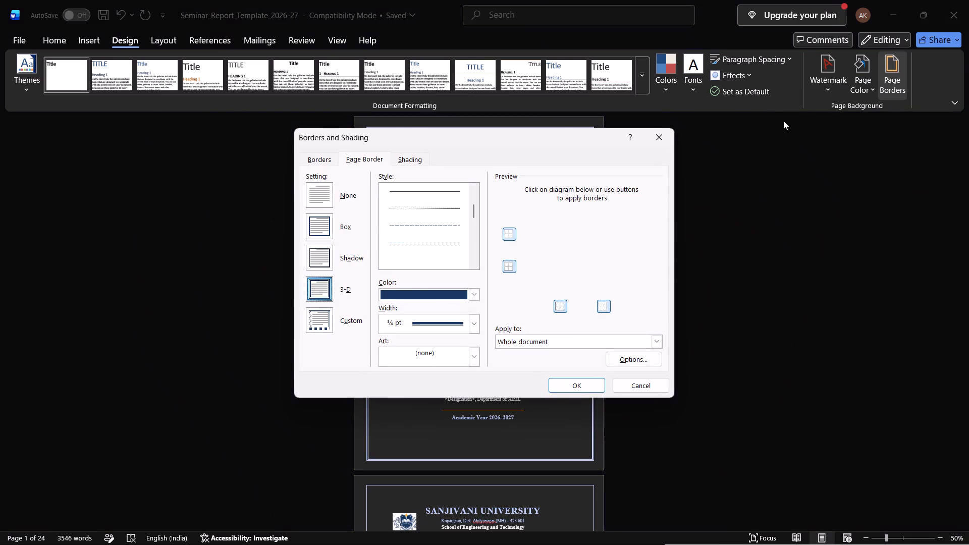
pyautogui.click(659, 141)
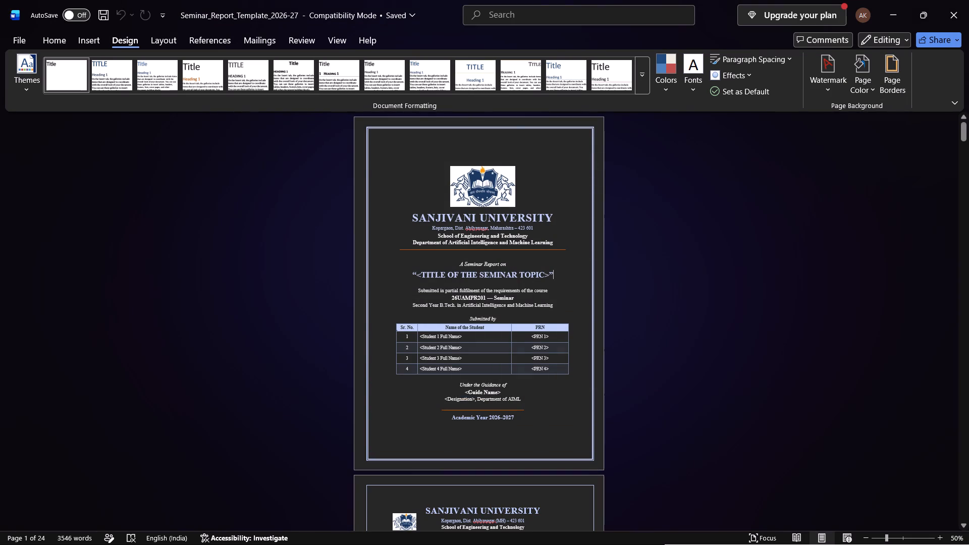
# Examine the template's page borders and layout from the cover through the front matter and chapters to the References.
pyautogui.scroll(-1, 647, 252)
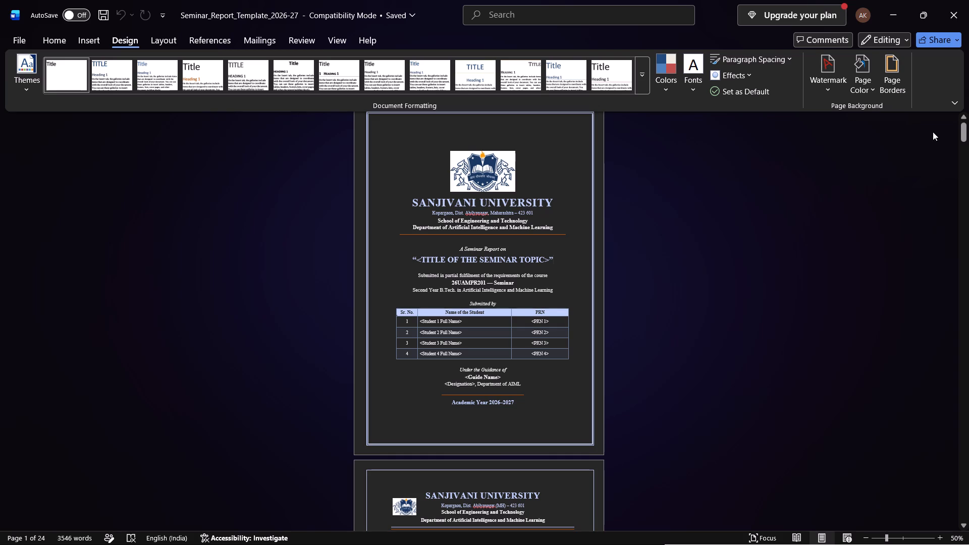
pyautogui.moveTo(968, 132); pyautogui.dragTo(958, 219)
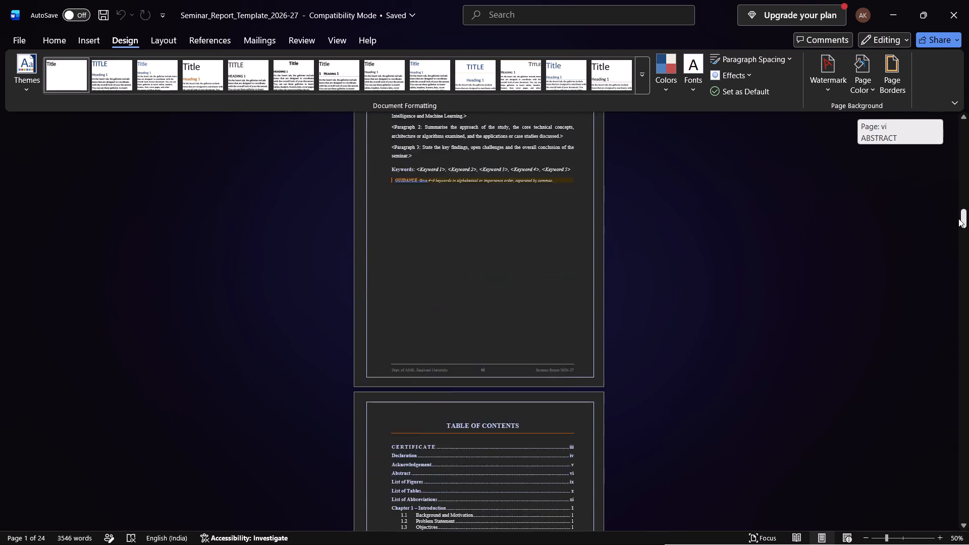
pyautogui.moveTo(958, 219); pyautogui.dragTo(952, 265)
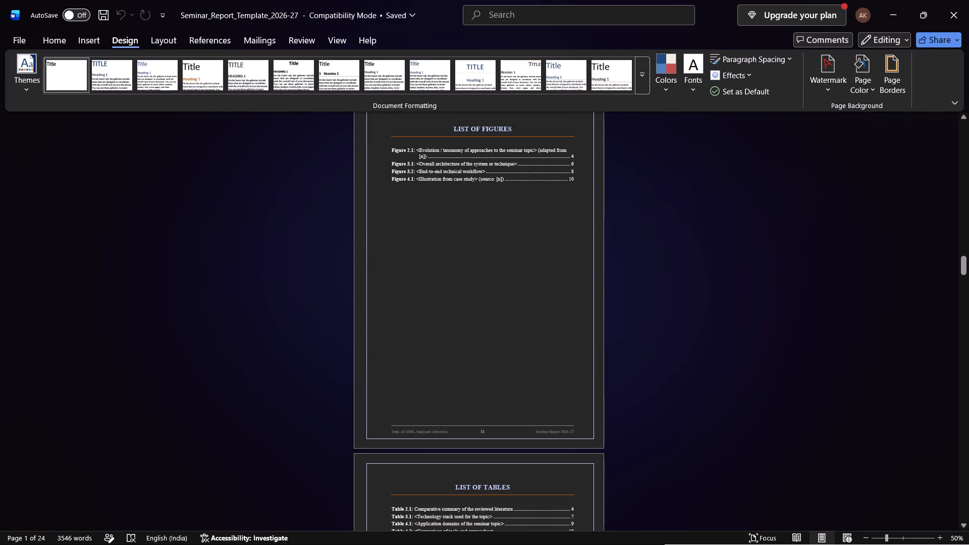
pyautogui.moveTo(961, 261); pyautogui.dragTo(965, 269)
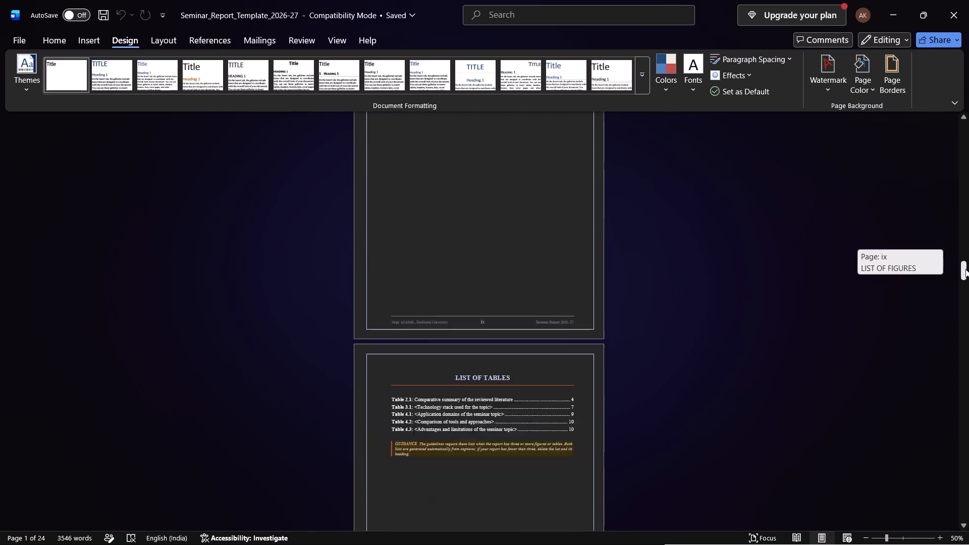
pyautogui.moveTo(965, 269); pyautogui.dragTo(964, 379)
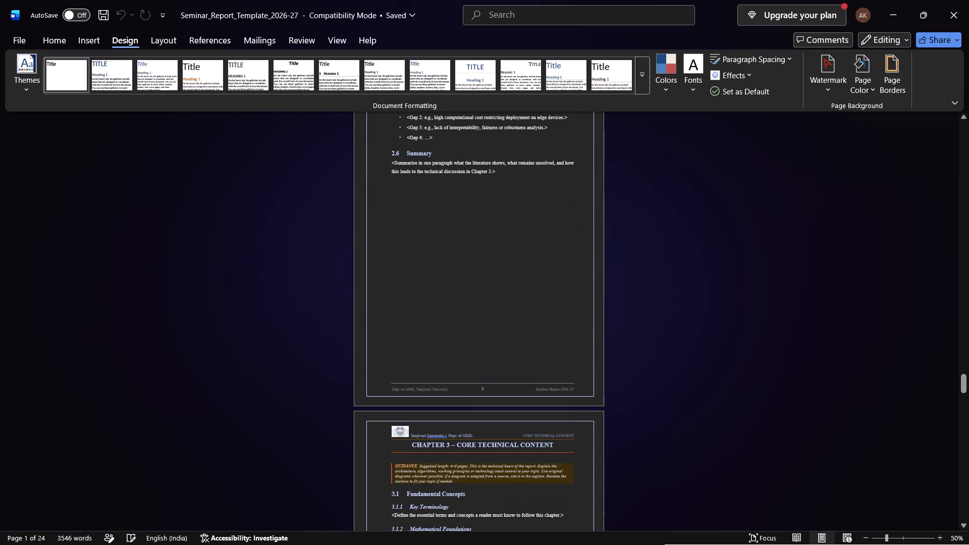
pyautogui.scroll(1, 795, 369)
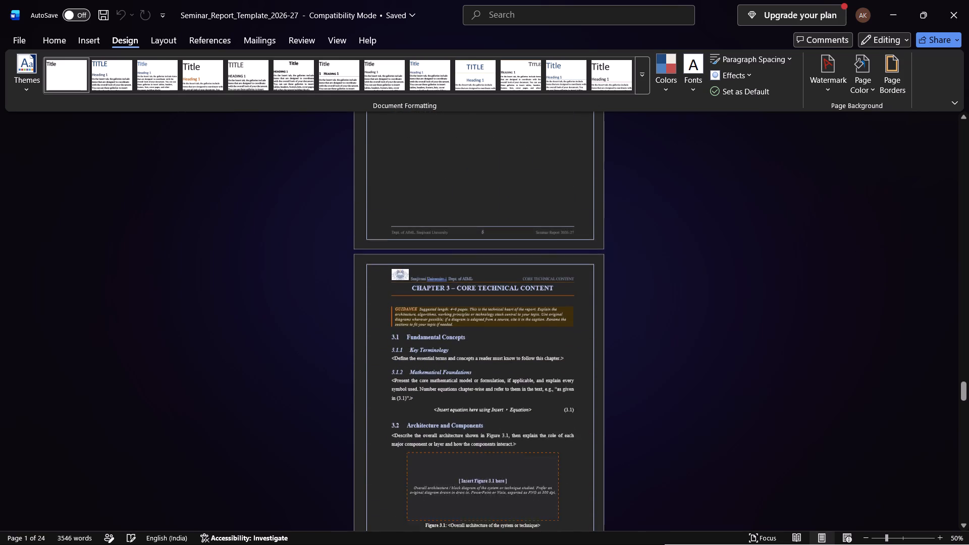
pyautogui.scroll(1, 795, 369)
pyautogui.scroll(-1, 795, 369)
pyautogui.scroll(1, 795, 369)
pyautogui.scroll(-1, 795, 369)
pyautogui.scroll(1, 795, 369)
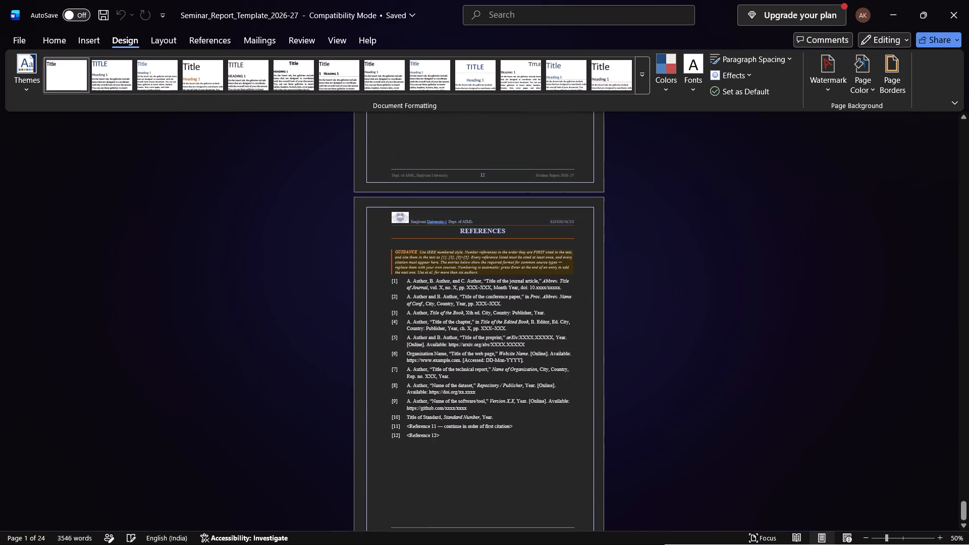
pyautogui.scroll(1, 795, 369)
pyautogui.scroll(-1, 795, 369)
pyautogui.scroll(1, 795, 369)
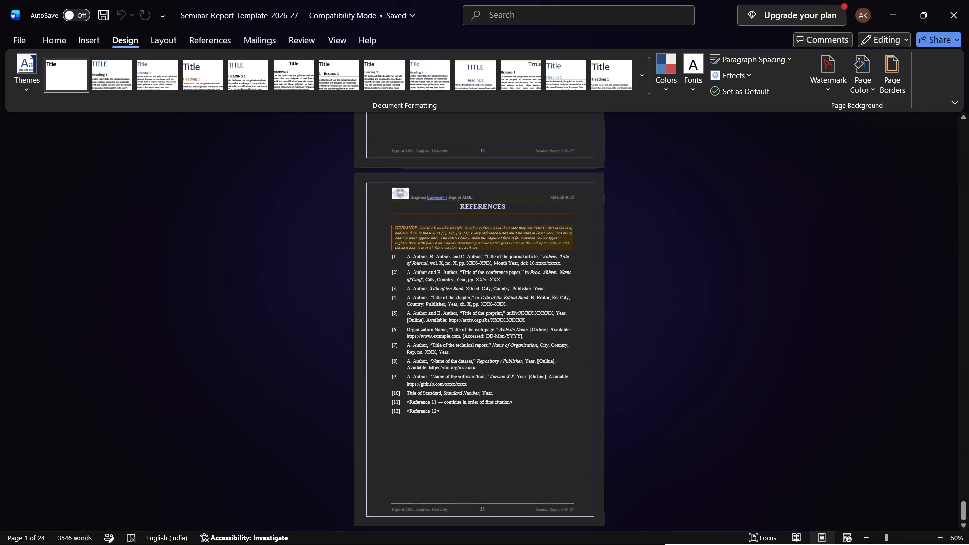
# Review the template backwards from the References through Chapter 4 and the Abstract to the seminar title on the cover.
pyautogui.scroll(3, 795, 369)
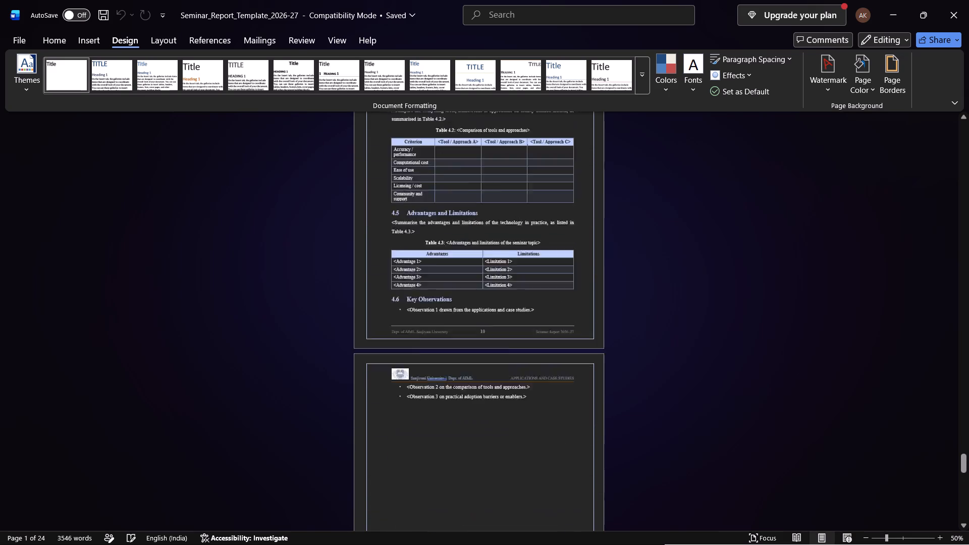
pyautogui.scroll(2, 795, 369)
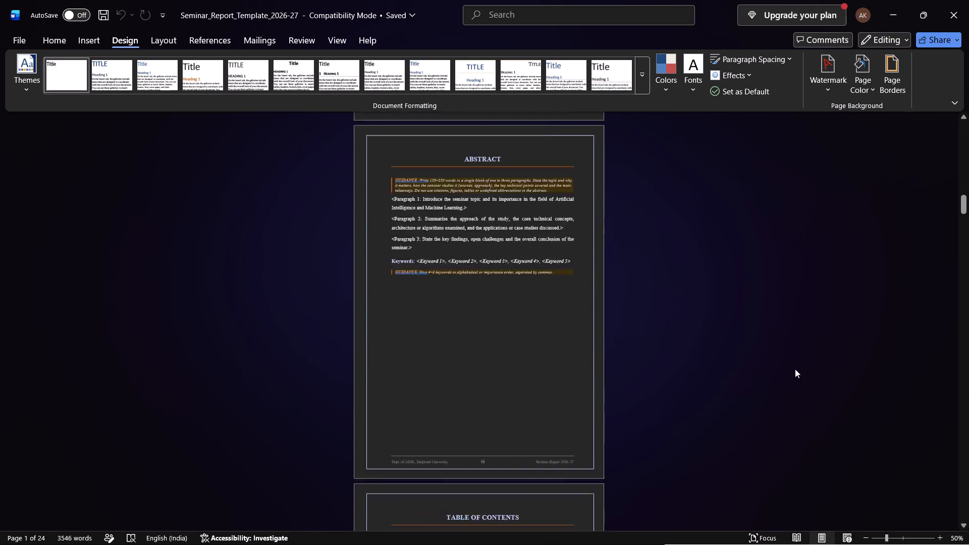
pyautogui.scroll(2, 795, 369)
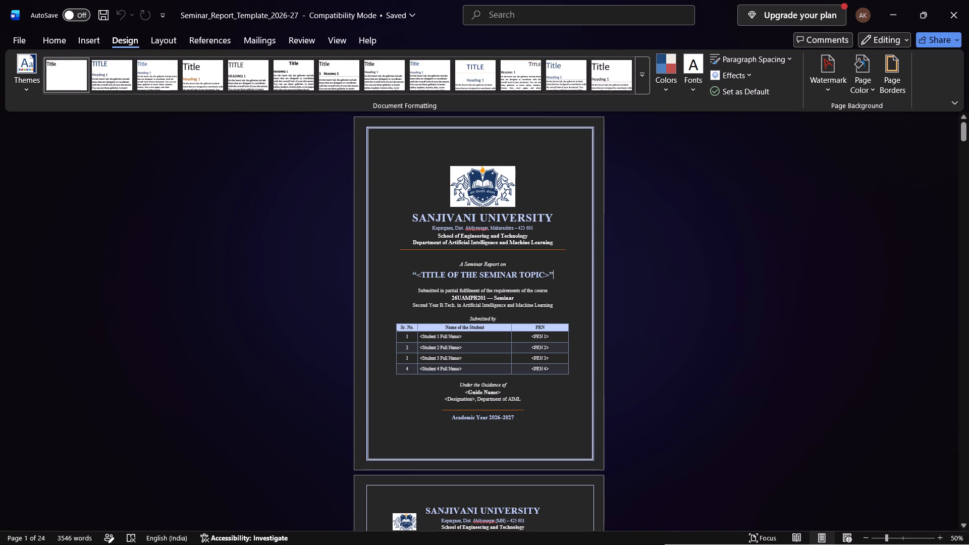
pyautogui.scroll(9, 464, 362)
pyautogui.scroll(-5, 500, 326)
pyautogui.scroll(6, 500, 330)
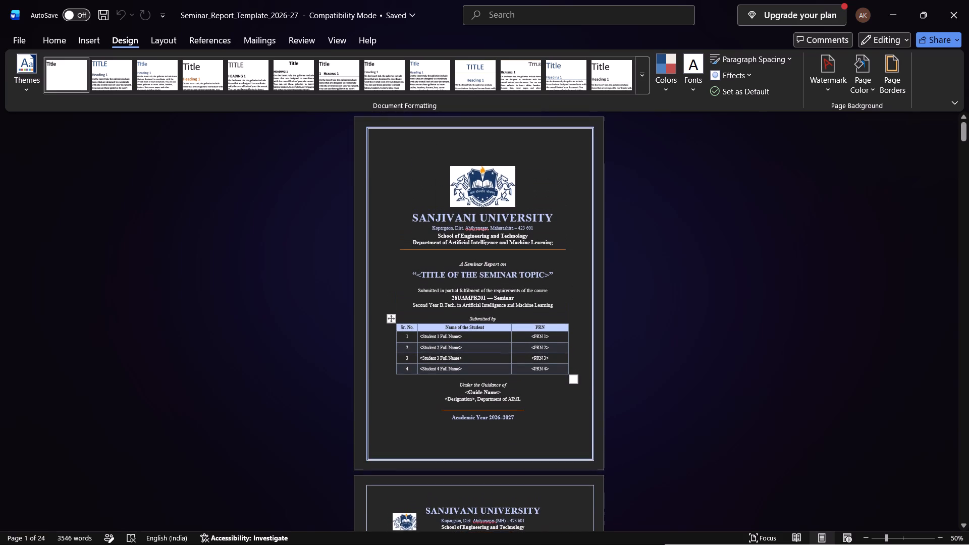
pyautogui.scroll(1, 500, 330)
pyautogui.click(753, 327)
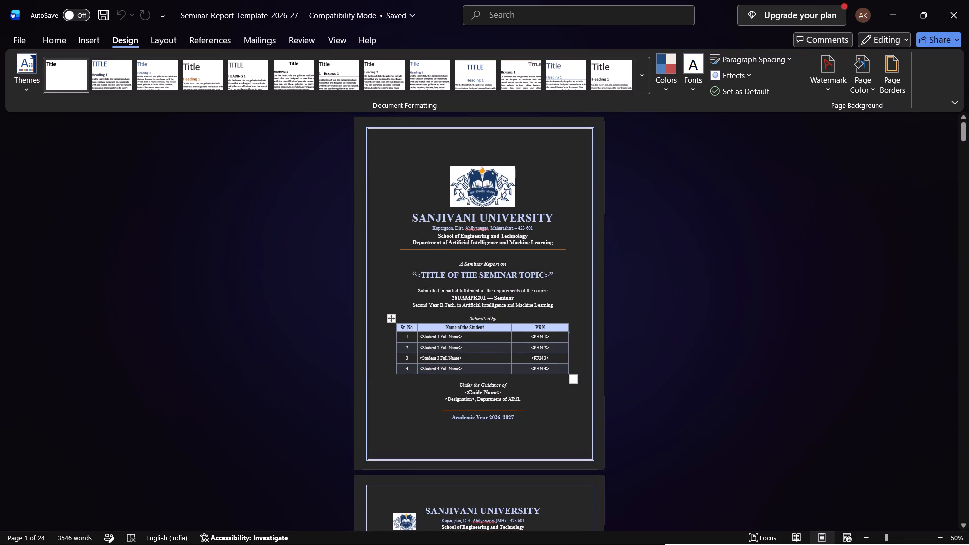
pyautogui.click(657, 284)
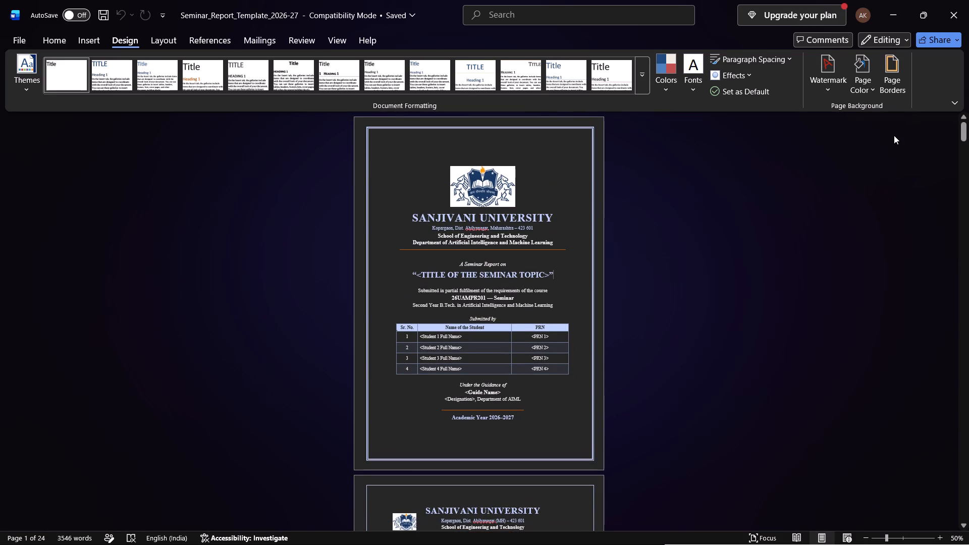
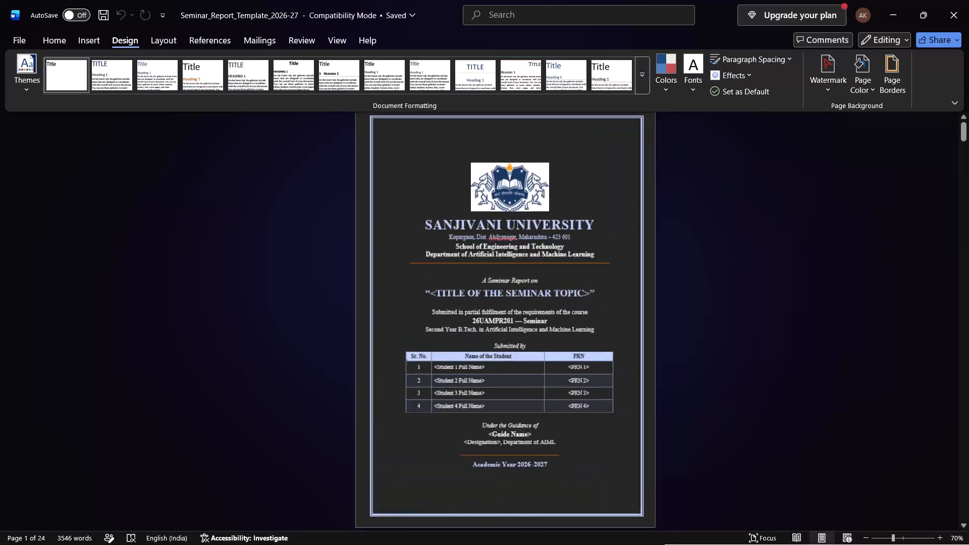
# Tile the seminar report template window on the right half of the screen, showing its cover page.
pyautogui.keyDown('ctrl'); pyautogui.scroll(5, 541, 252); pyautogui.keyUp('ctrl')
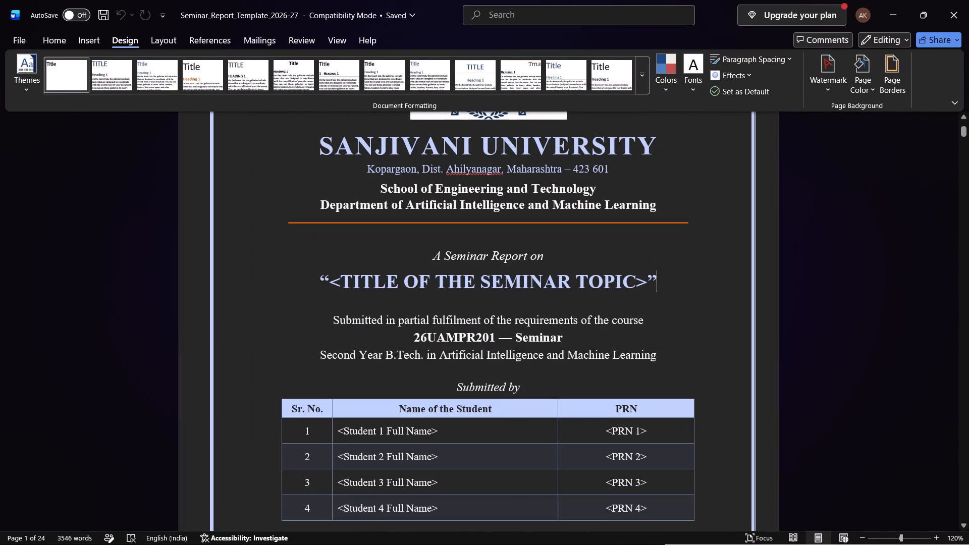
pyautogui.press('super+Right')
pyautogui.scroll(1, 622, 276)
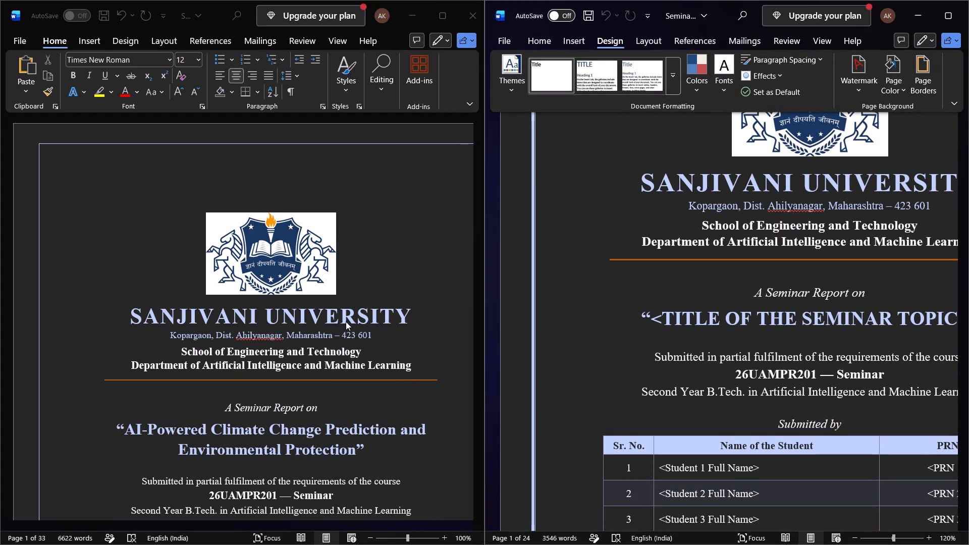
# Close the Sanjivani_University_AIML_Final_Seminar_Report_2026-27 document, saving its changes in Downloads.
pyautogui.click(465, 15)
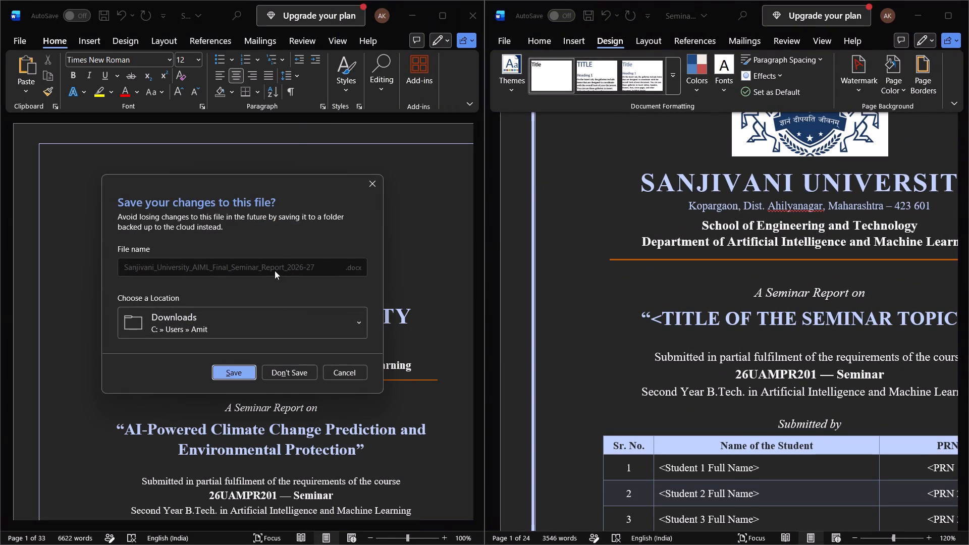
pyautogui.click(378, 180)
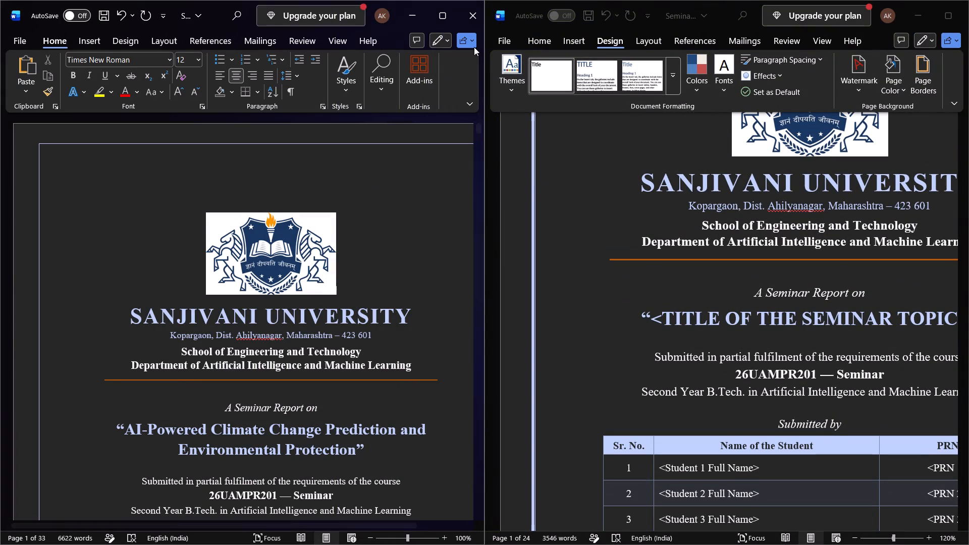
pyautogui.click(468, 21)
pyautogui.click(238, 368)
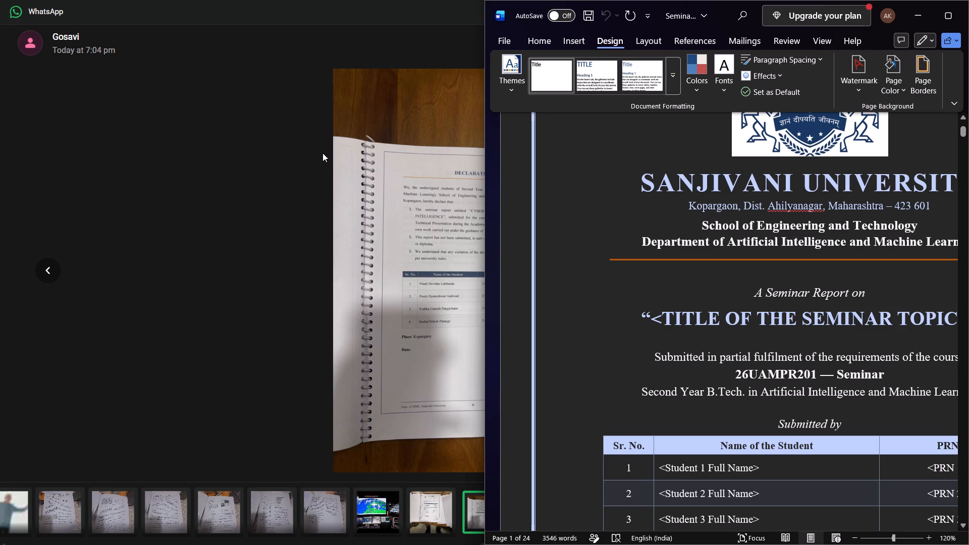
# Reopen the Sanjivani University AIML final seminar report from the Downloads folder and tile it on the left half beside the template.
pyautogui.press('super+Tab')
pyautogui.click(424, 131)
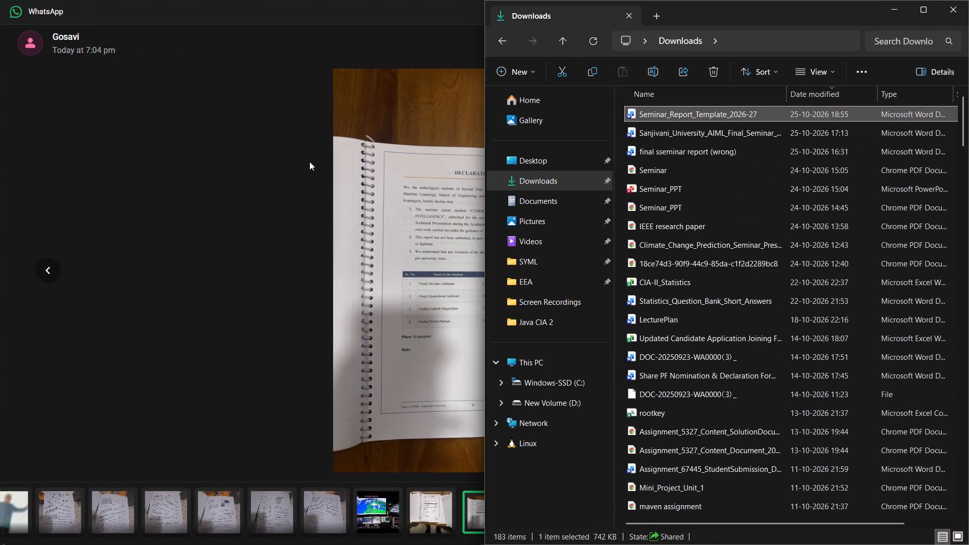
pyautogui.moveTo(702, 19); pyautogui.dragTo(704, 17)
pyautogui.moveTo(704, 17); pyautogui.dragTo(0, 70)
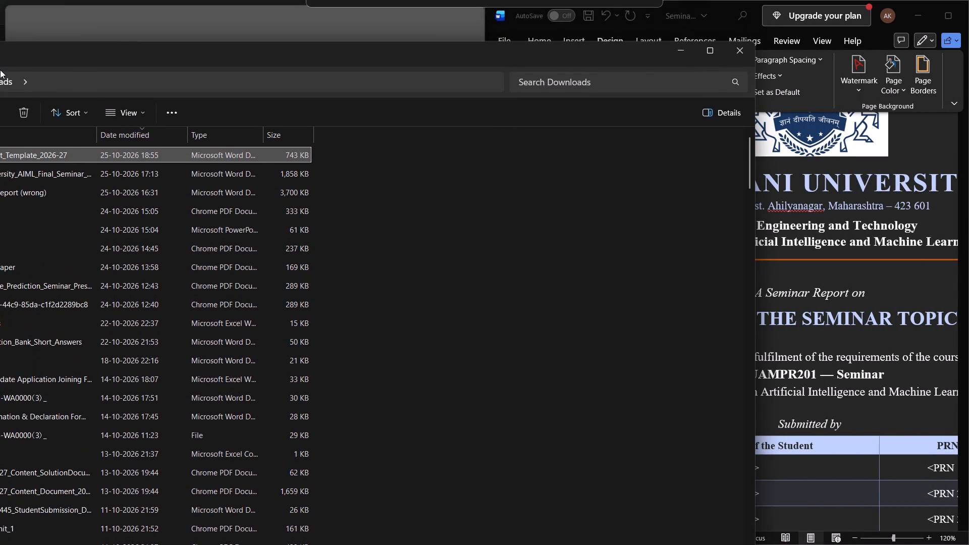
pyautogui.moveTo(0, 70); pyautogui.dragTo(0, 88)
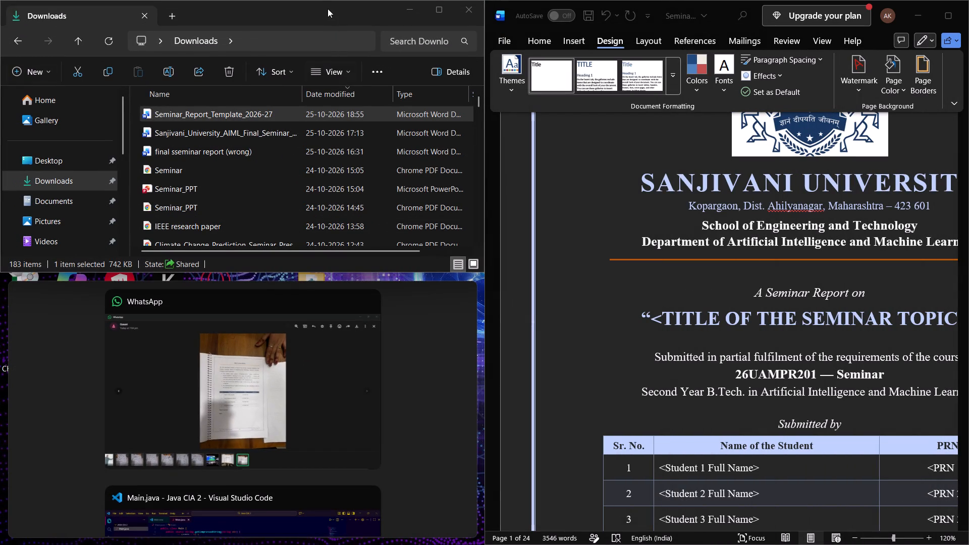
pyautogui.moveTo(328, 9); pyautogui.dragTo(0, 180)
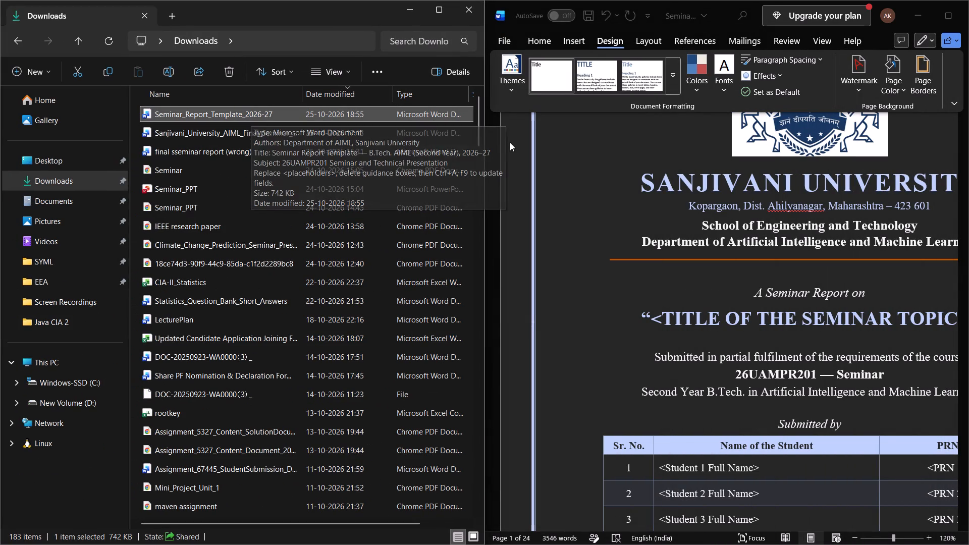
pyautogui.doubleClick(168, 128)
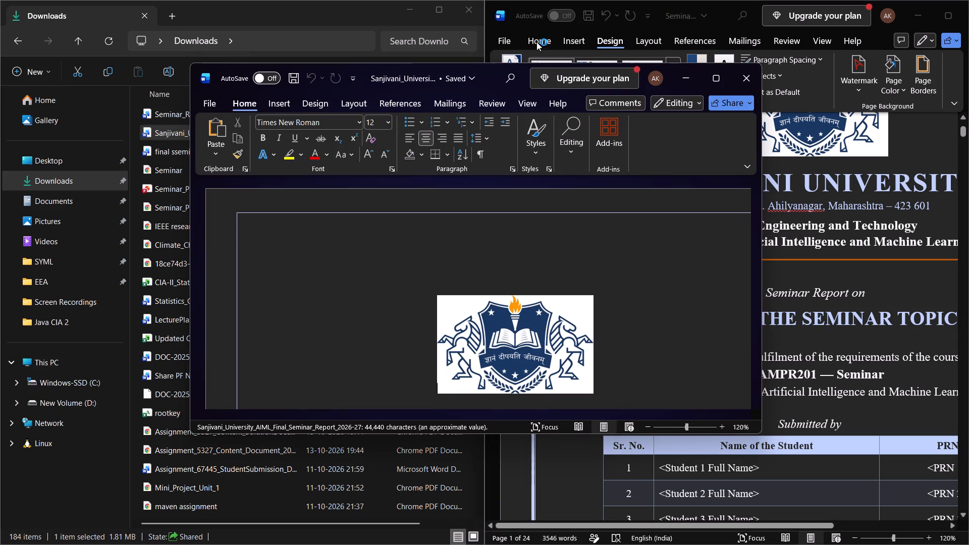
pyautogui.click(467, 8)
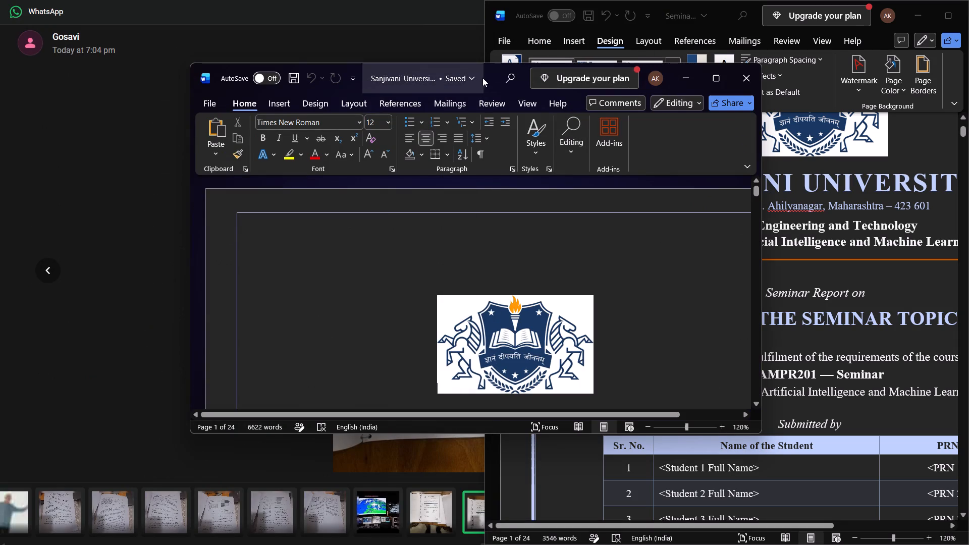
pyautogui.moveTo(491, 78); pyautogui.dragTo(0, 203)
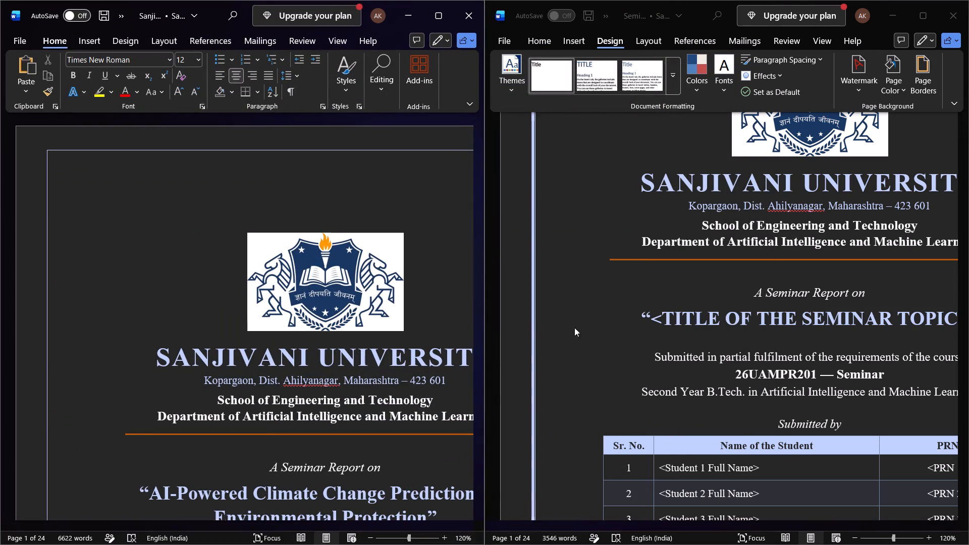
# Compare the report's cover page with the template's cover page side by side, both at 90% zoom.
pyautogui.keyDown('ctrl'); pyautogui.scroll(-3, 368, 302); pyautogui.keyUp('ctrl')
pyautogui.keyDown('ctrl'); pyautogui.scroll(-3, 710, 294); pyautogui.keyUp('ctrl')
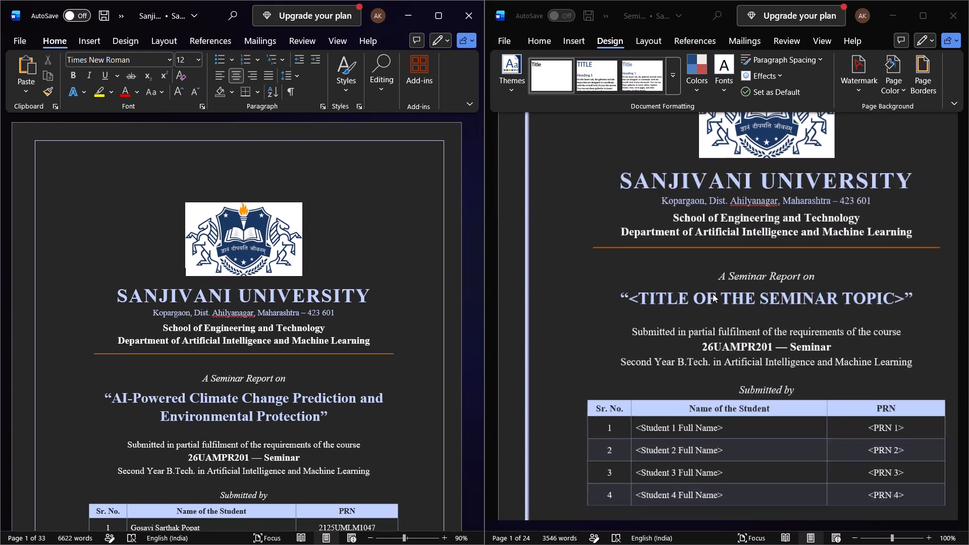
pyautogui.click(606, 243)
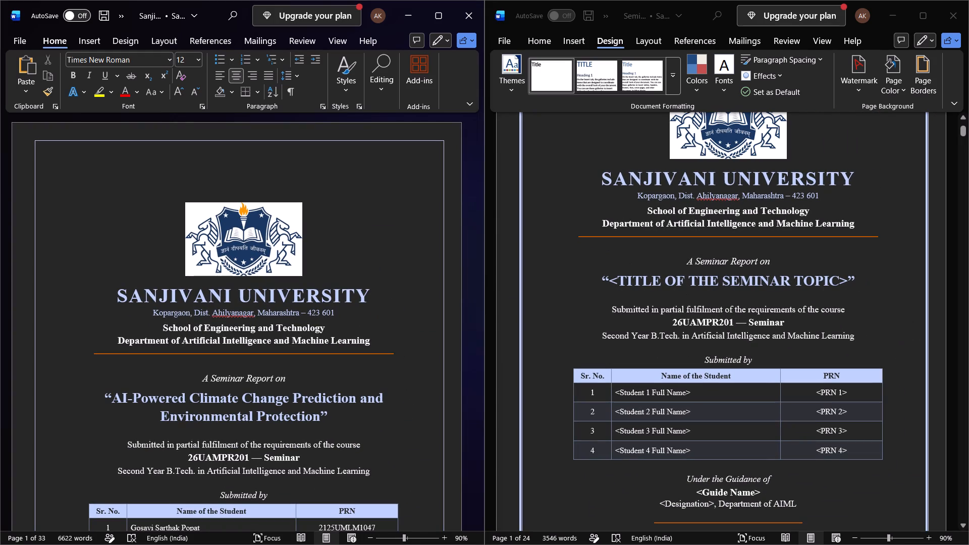
# Check the template cover's page border settings and compare its border with the one on the following page.
pyautogui.click(931, 85)
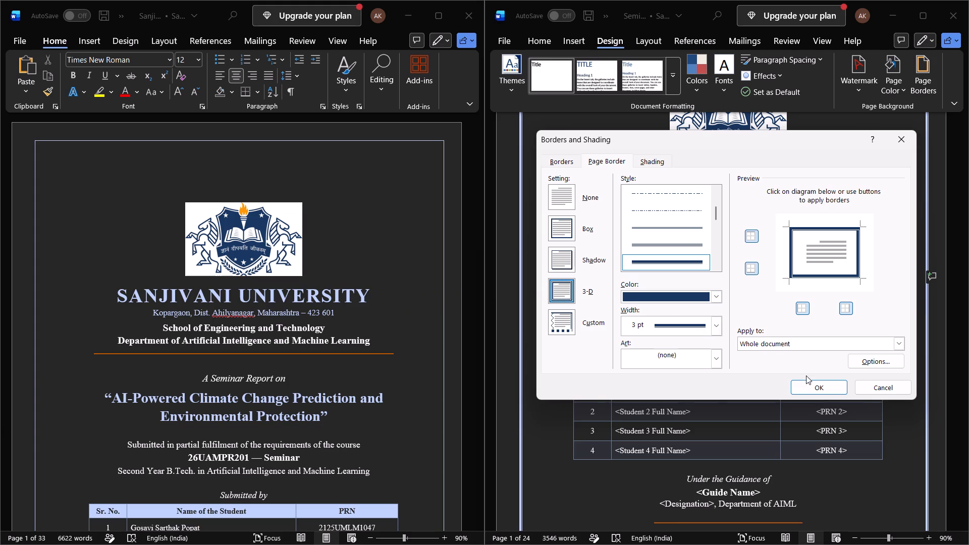
pyautogui.click(889, 390)
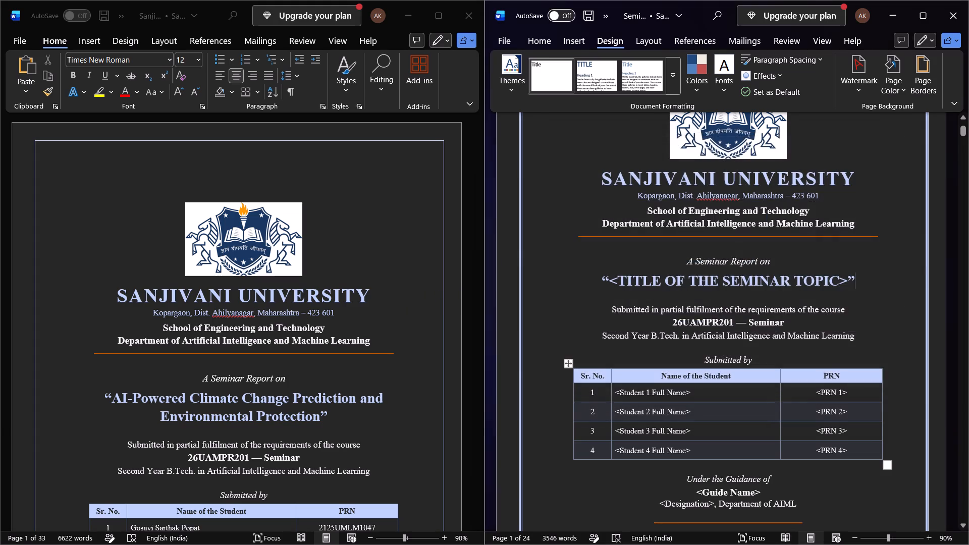
pyautogui.scroll(-1, 694, 300)
pyautogui.scroll(1, 694, 300)
pyautogui.scroll(-7, 693, 300)
pyautogui.scroll(1, 693, 303)
pyautogui.scroll(-5, 693, 304)
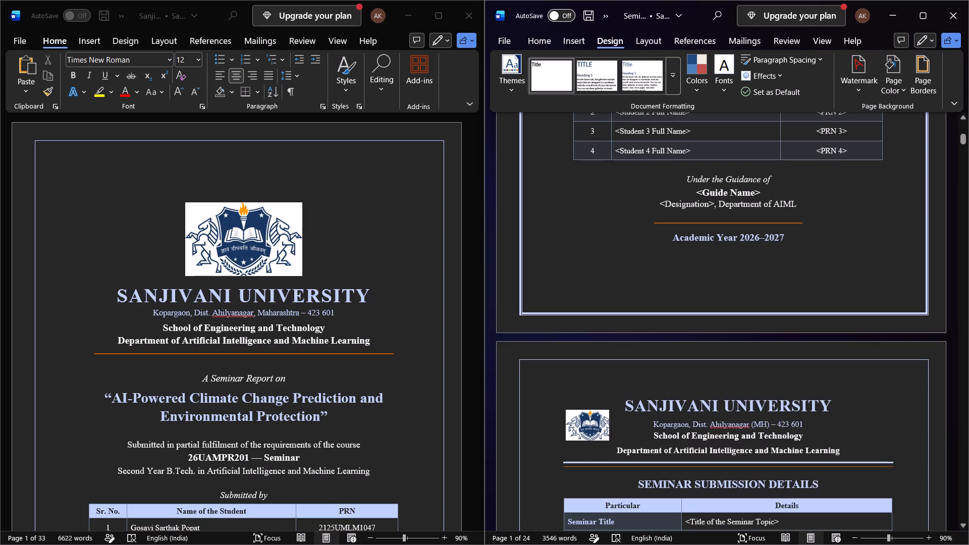
pyautogui.scroll(7, 719, 284)
# Give the report's cover a 3-D, 3 pt dark blue thick-and-thin page border, applied to this section's first page only.
pyautogui.click(398, 242)
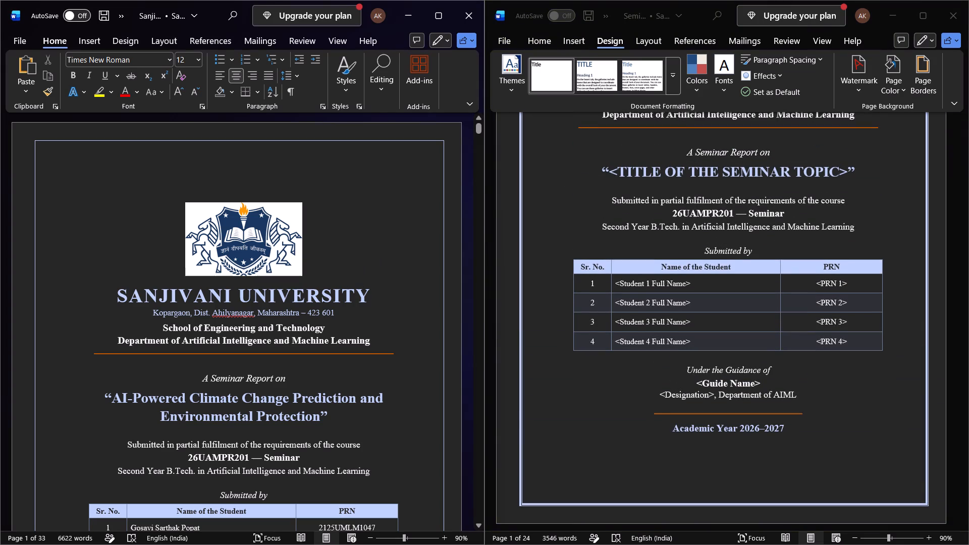
pyautogui.click(416, 322)
pyautogui.click(106, 44)
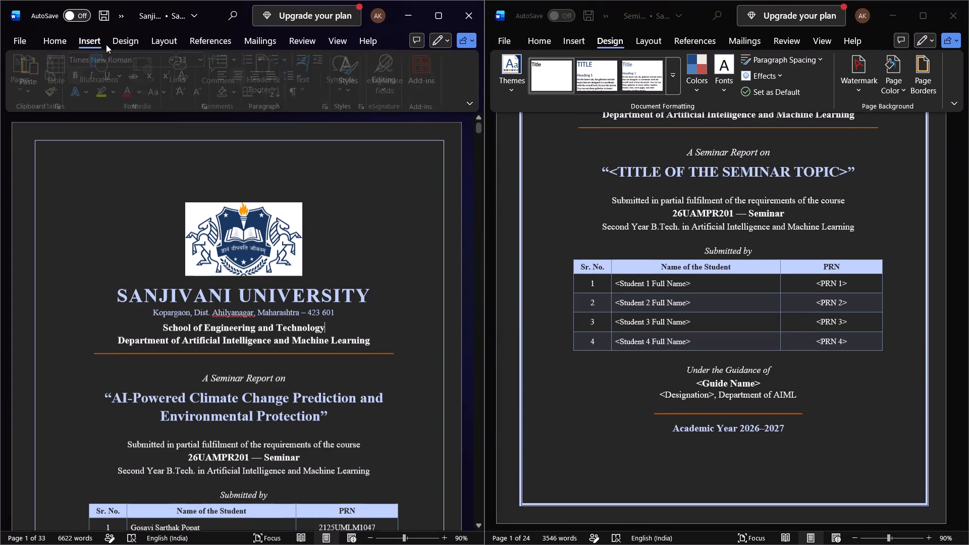
pyautogui.click(114, 44)
pyautogui.click(445, 73)
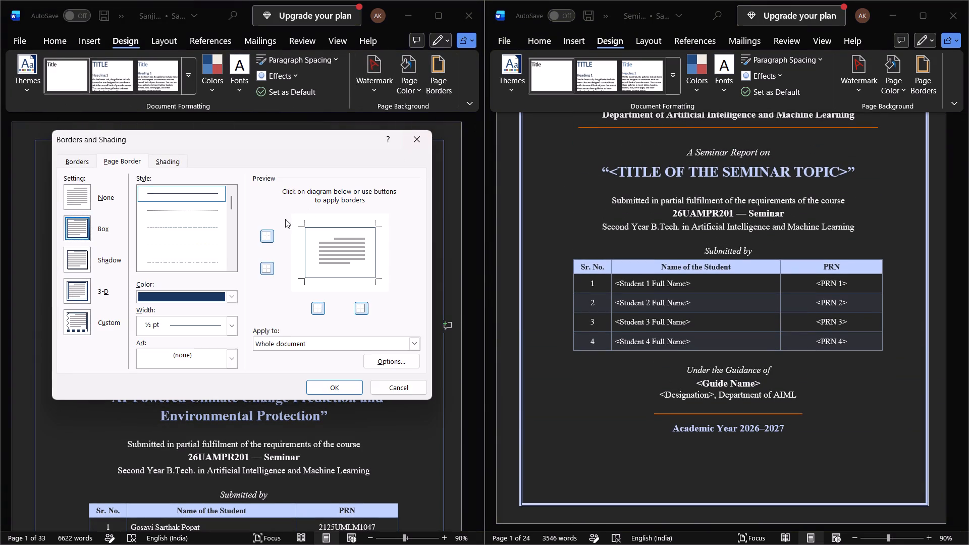
pyautogui.click(229, 323)
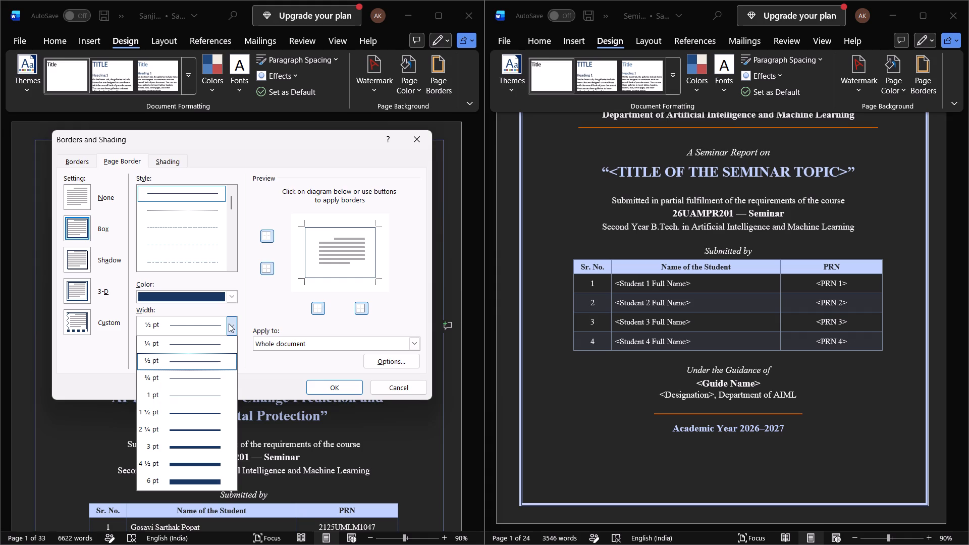
pyautogui.scroll(-1, 185, 440)
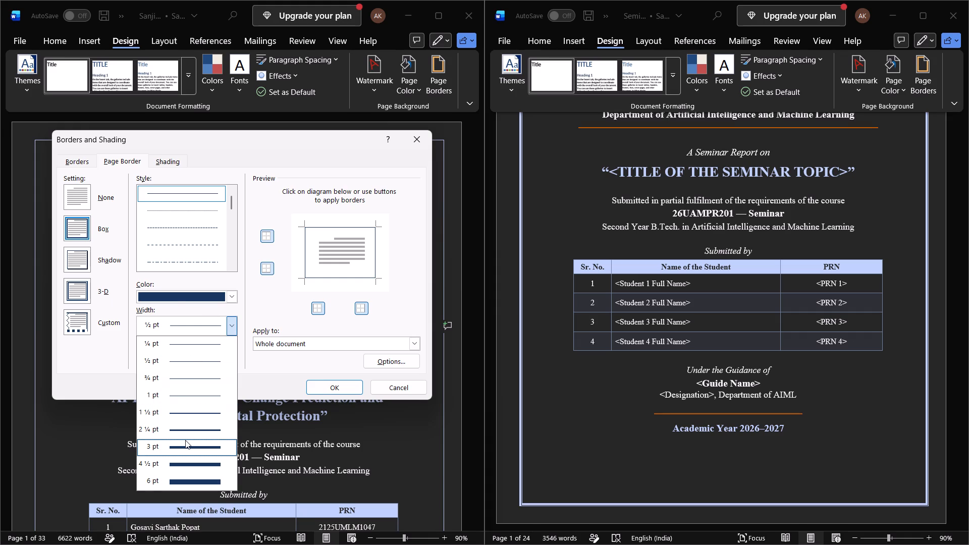
pyautogui.click(185, 438)
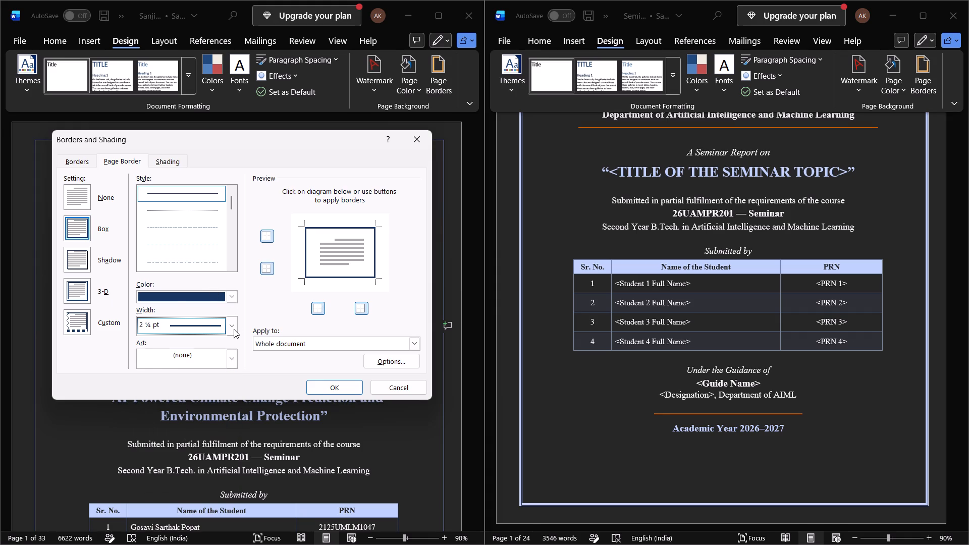
pyautogui.click(234, 329)
pyautogui.click(187, 441)
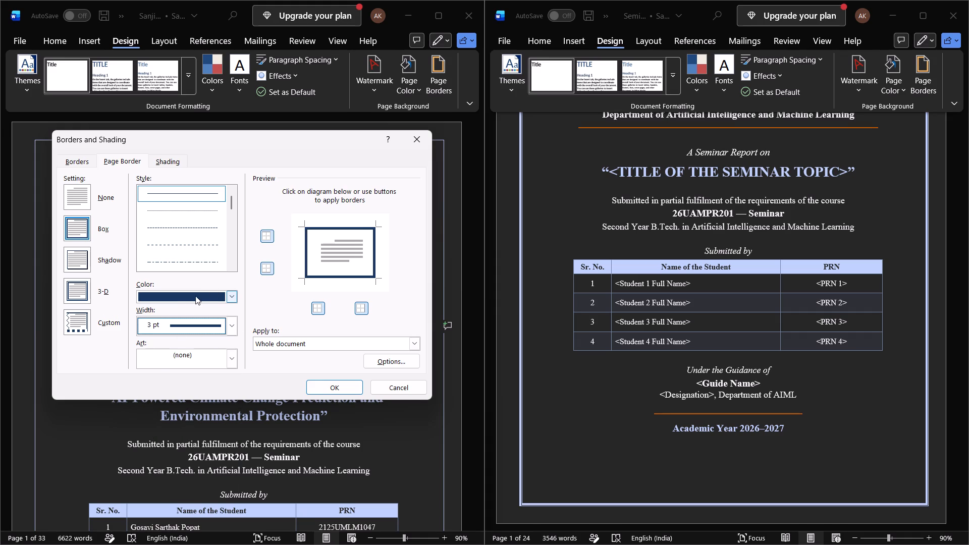
pyautogui.scroll(-2, 210, 247)
pyautogui.moveTo(229, 206); pyautogui.dragTo(232, 219)
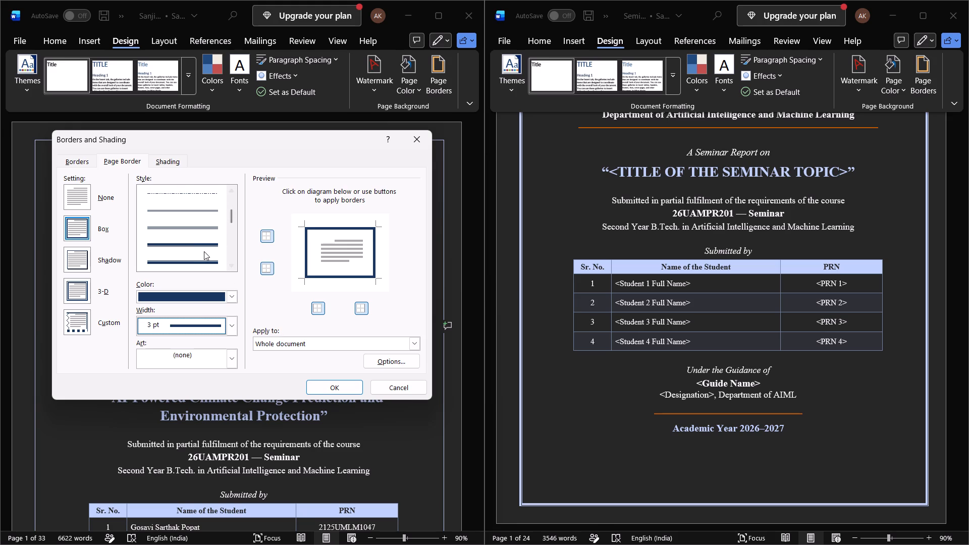
pyautogui.click(204, 246)
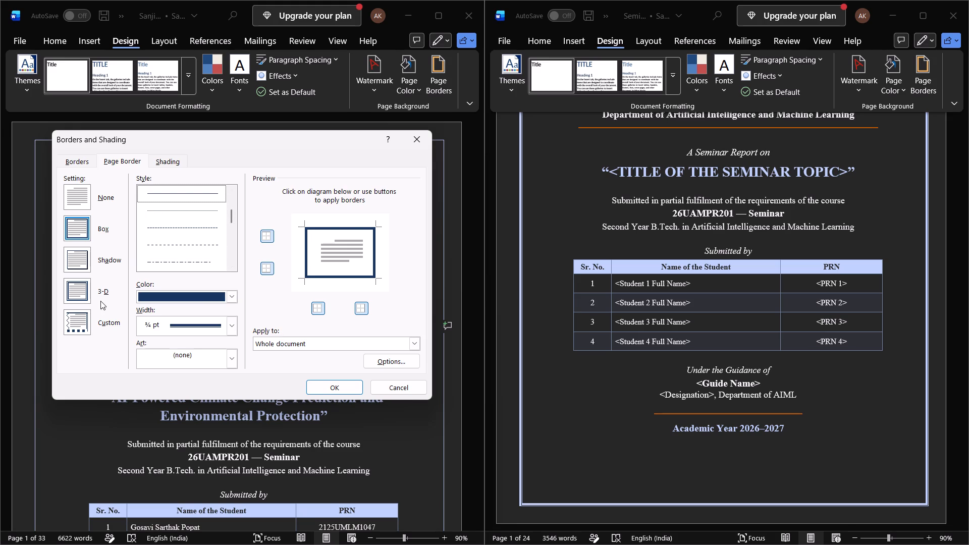
pyautogui.click(80, 292)
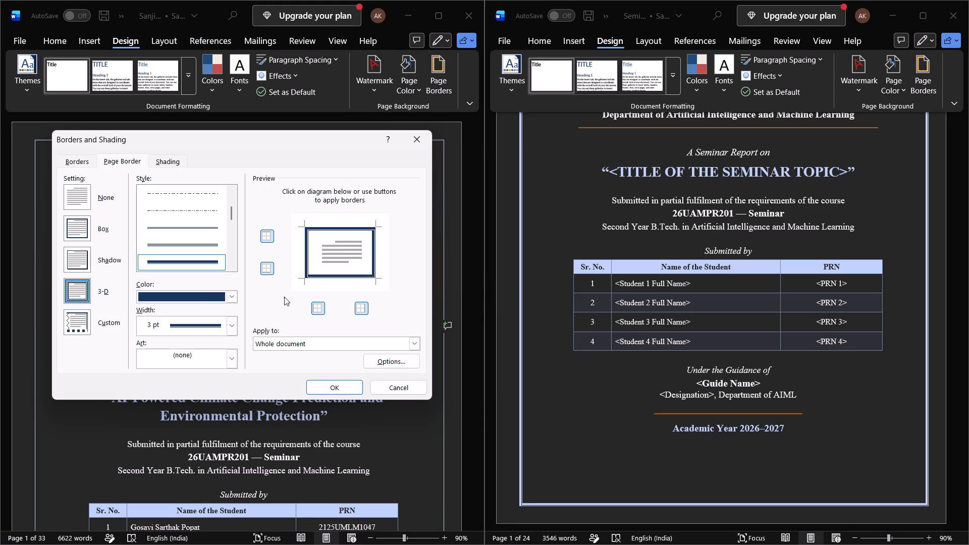
pyautogui.click(335, 342)
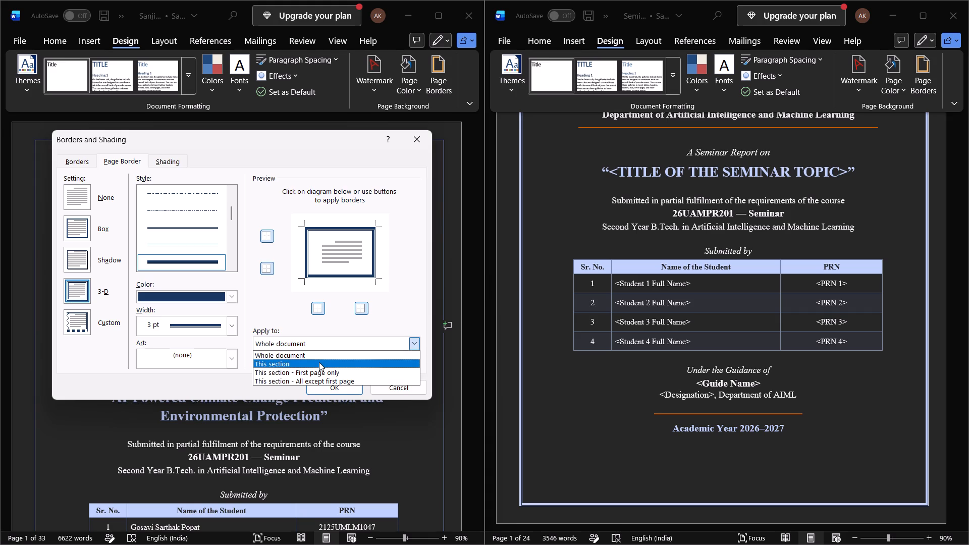
pyautogui.click(337, 374)
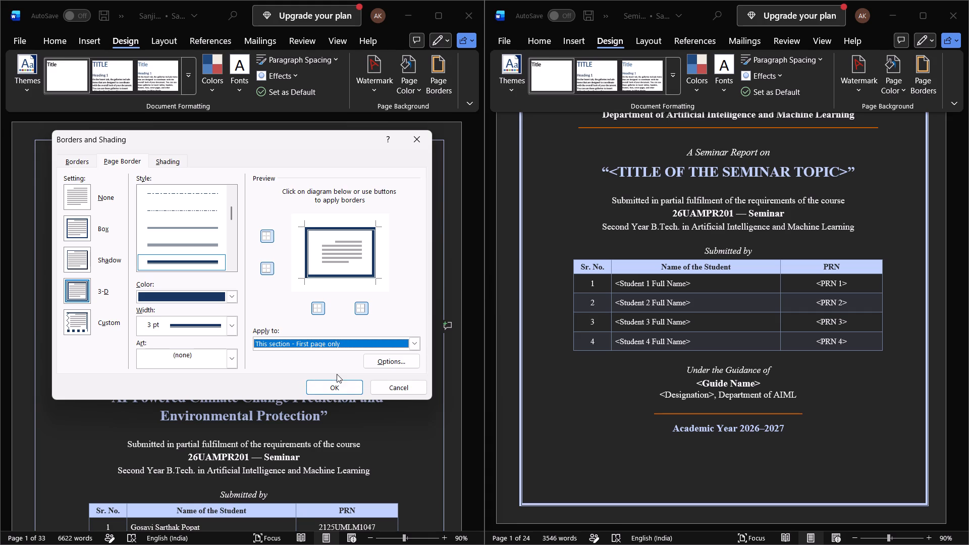
pyautogui.click(338, 392)
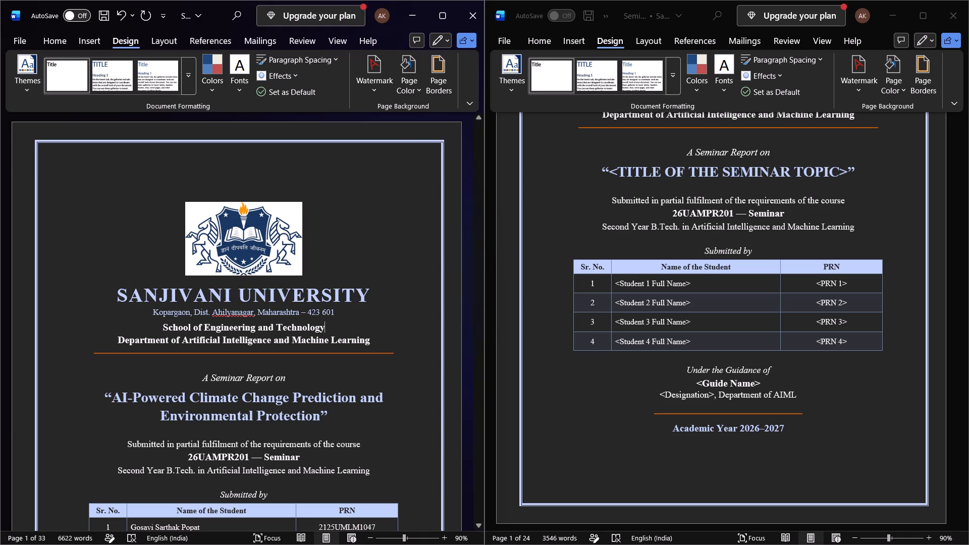
# Check the report cover's page border settings and compare the borders through the Seminar Submission Details page in both documents.
pyautogui.click(430, 79)
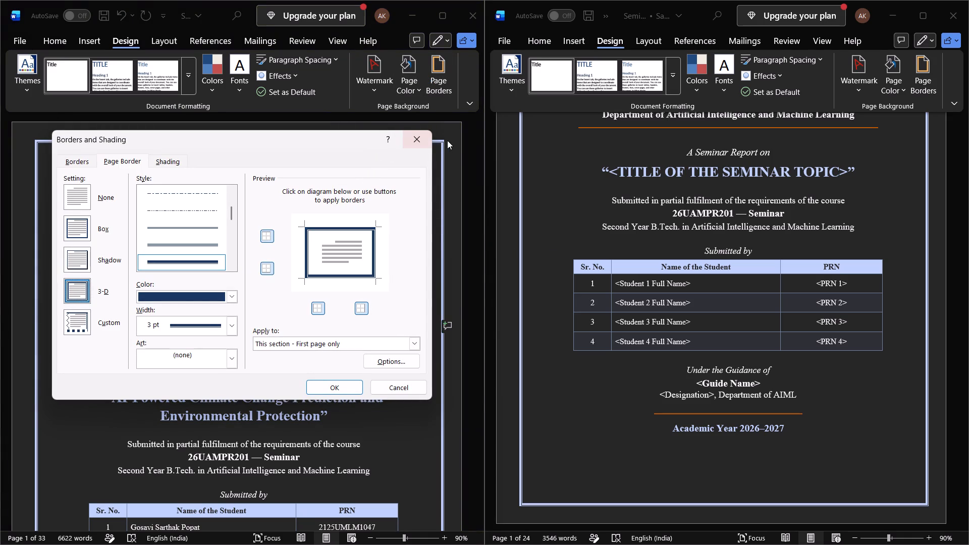
pyautogui.click(422, 137)
pyautogui.scroll(-14, 352, 284)
pyautogui.scroll(1, 353, 287)
pyautogui.scroll(-4, 353, 287)
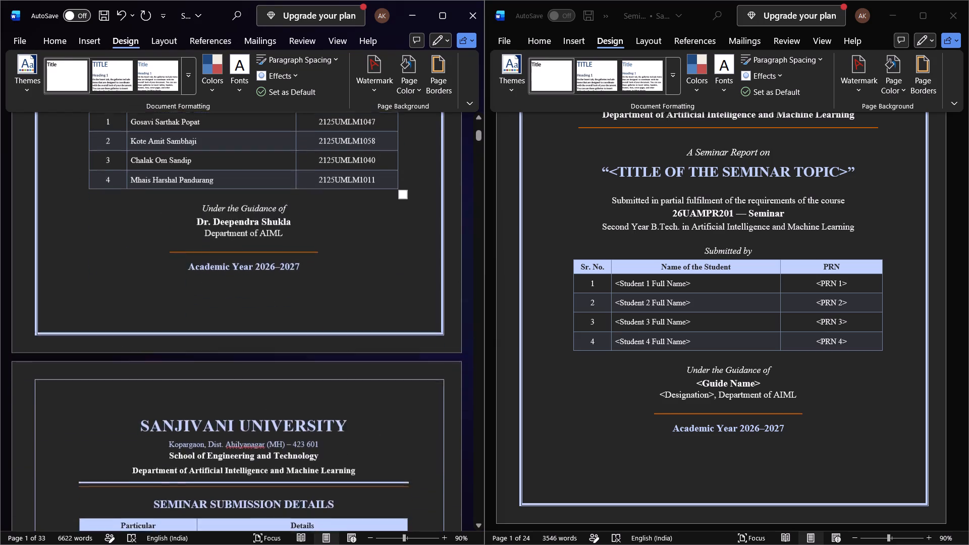
pyautogui.scroll(-7, 355, 279)
pyautogui.scroll(-13, 629, 220)
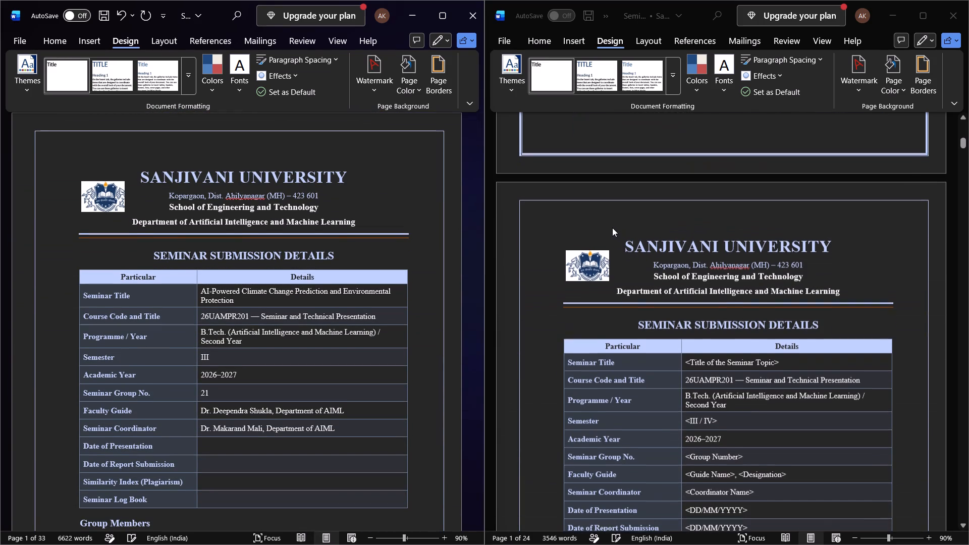
# Inspect the page border style, colour, width and range used on the template's Seminar Submission Details page.
pyautogui.click(554, 348)
pyautogui.click(925, 83)
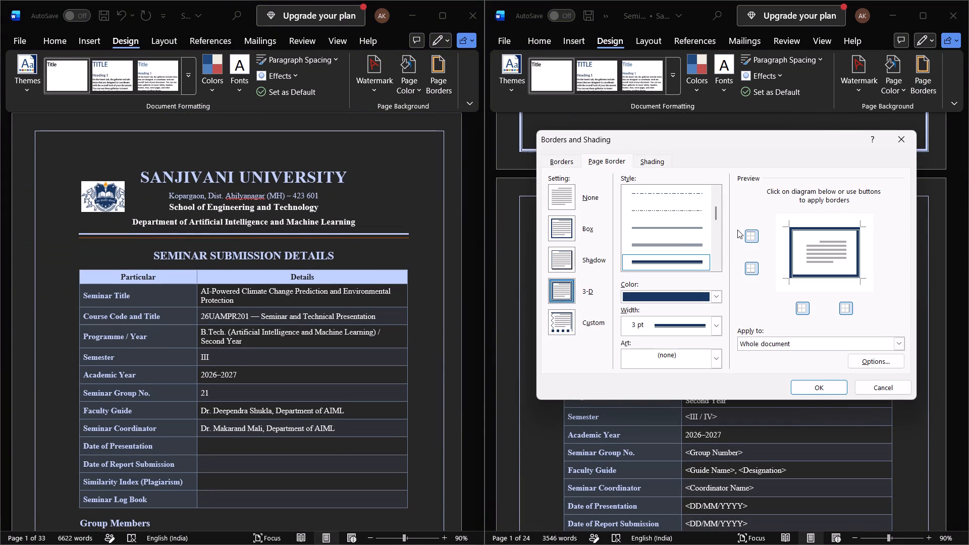
pyautogui.click(910, 141)
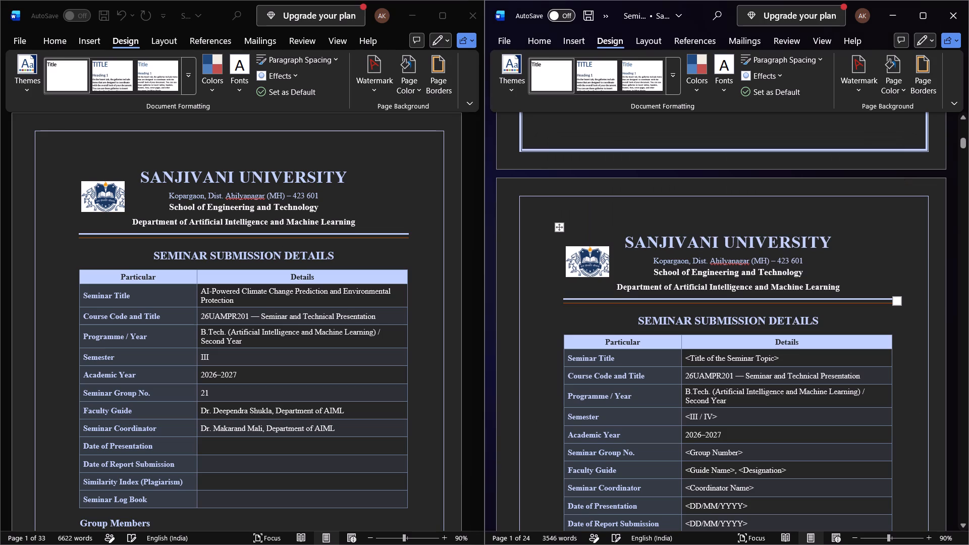
pyautogui.click(926, 361)
pyautogui.click(929, 355)
pyautogui.click(920, 354)
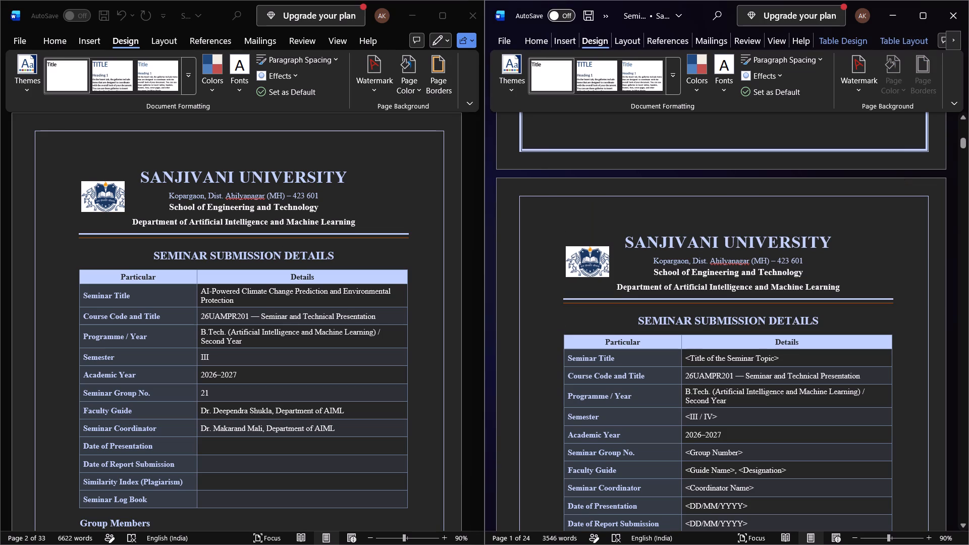
pyautogui.click(905, 305)
pyautogui.click(865, 315)
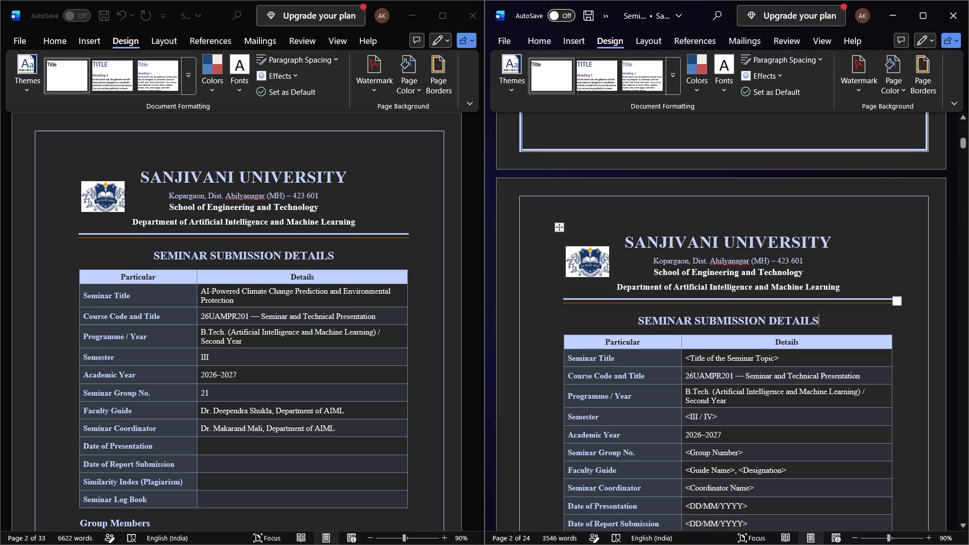
pyautogui.click(927, 93)
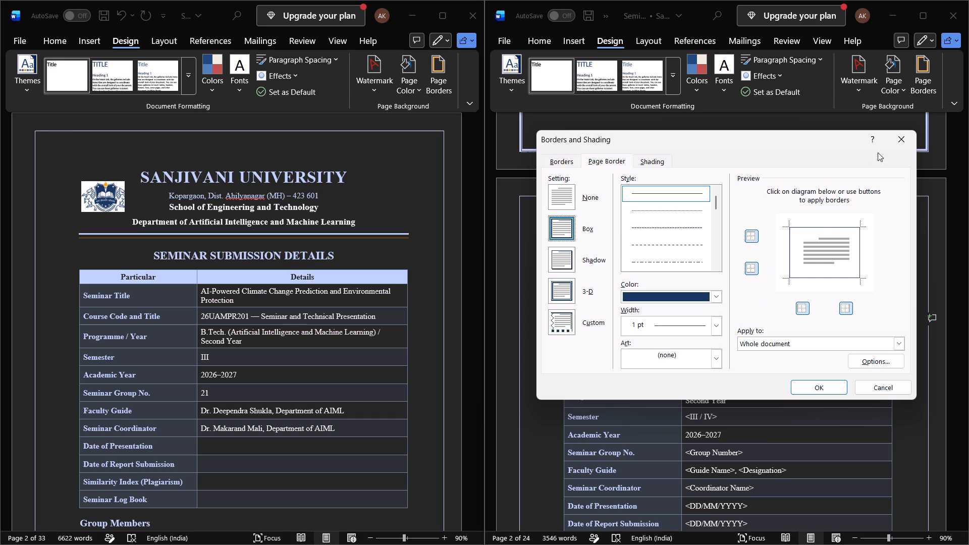
pyautogui.click(902, 140)
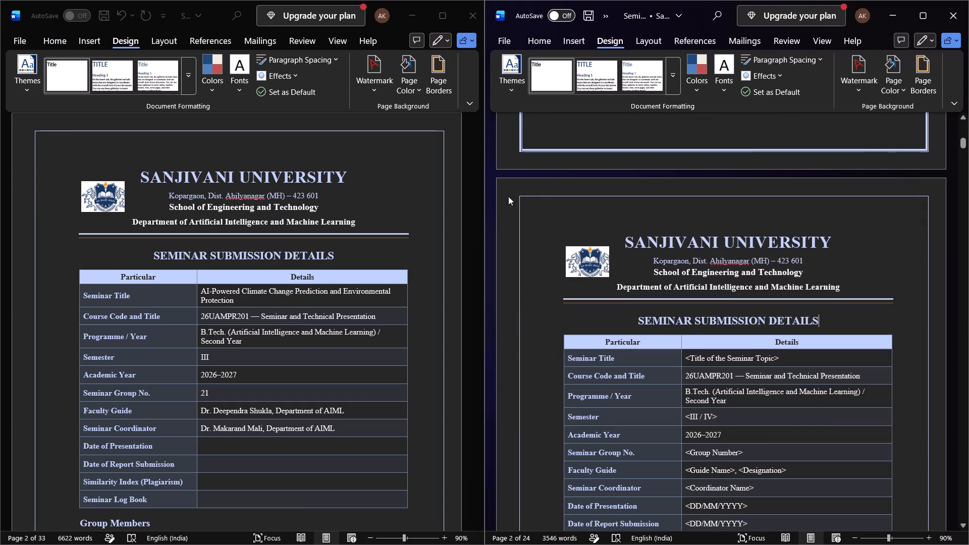
# Apply a single-line 1 pt dark blue box page border to the whole seminar report.
pyautogui.click(421, 179)
pyautogui.click(349, 210)
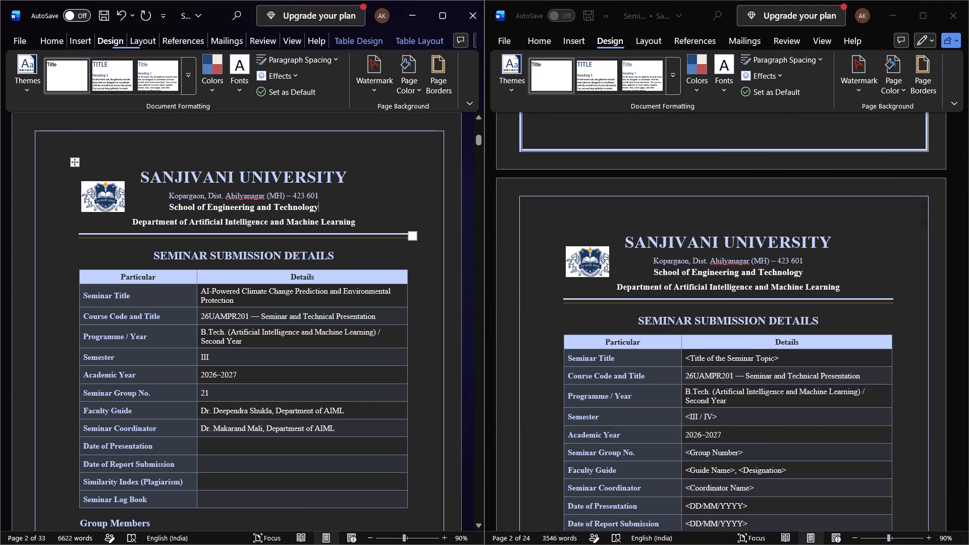
pyautogui.click(441, 89)
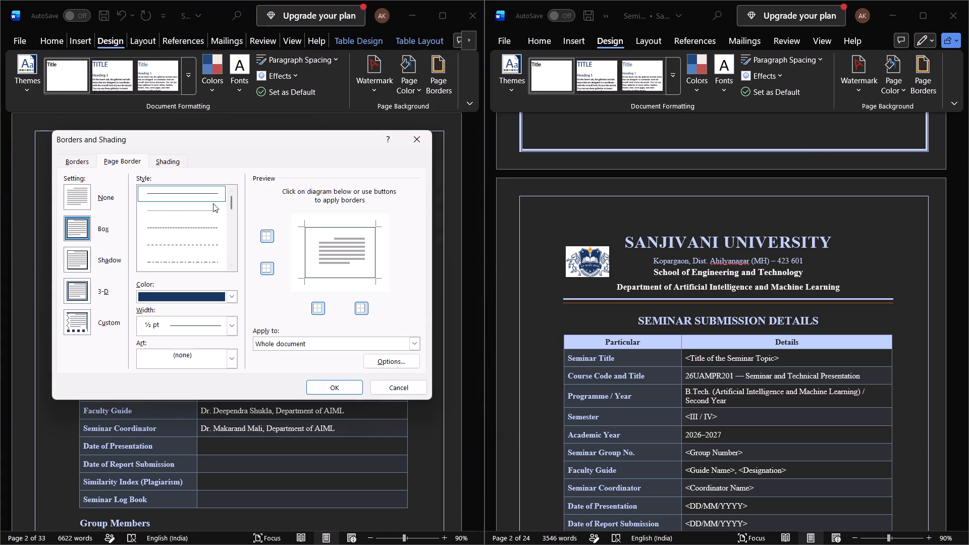
pyautogui.click(202, 320)
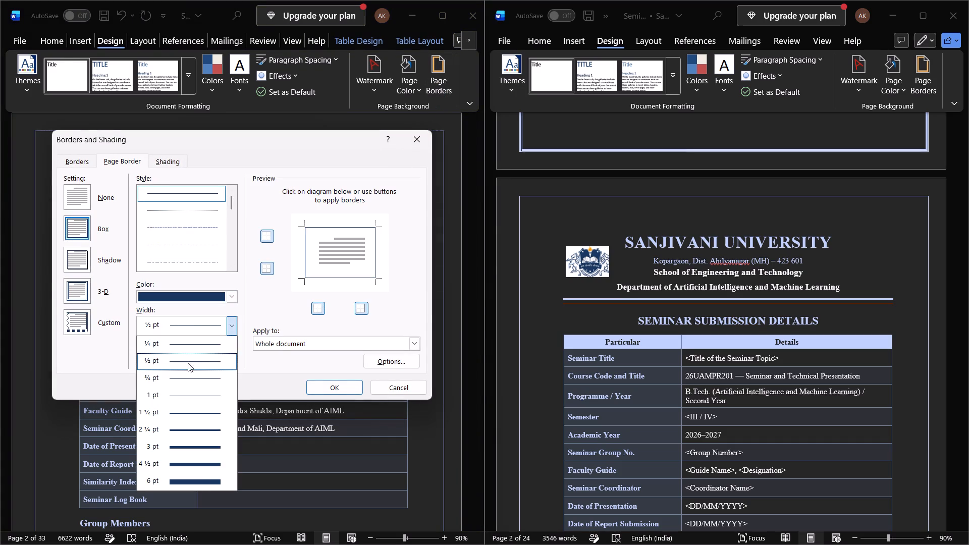
pyautogui.click(187, 395)
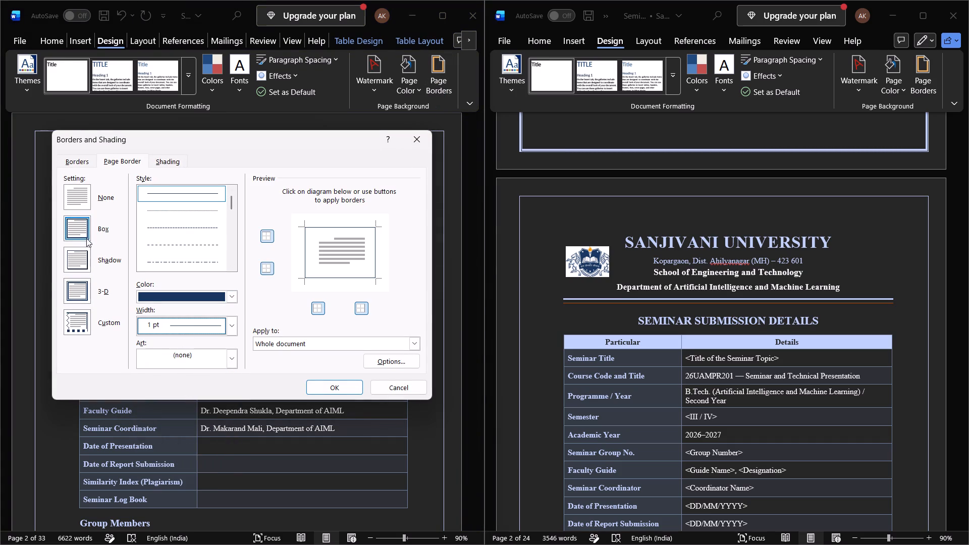
pyautogui.click(76, 228)
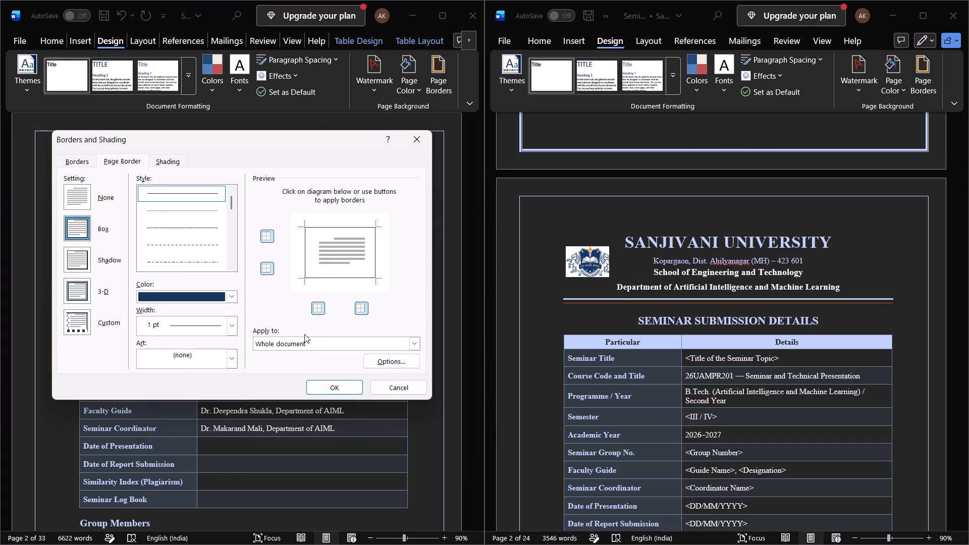
pyautogui.click(332, 387)
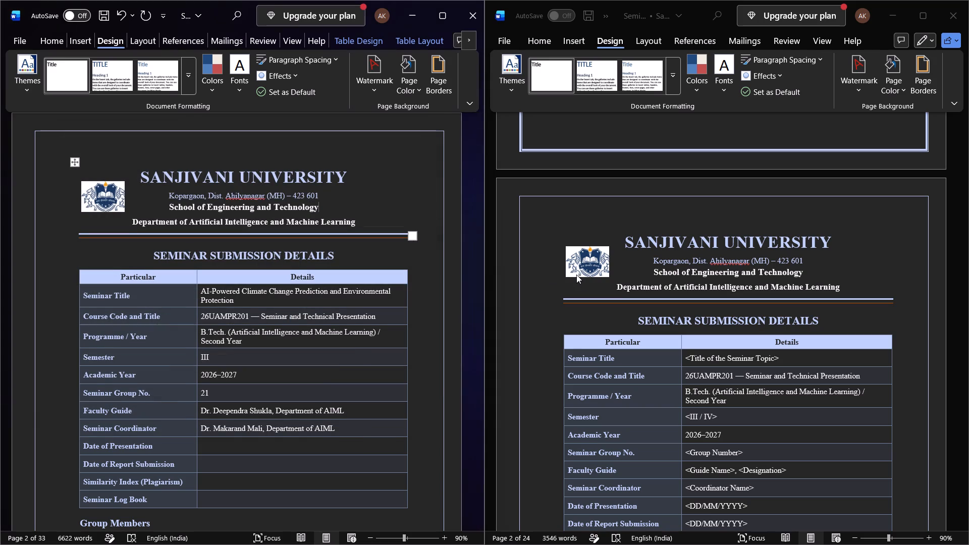
# Review the page border on the report's cover and Seminar Submission Details pages.
pyautogui.scroll(20, 220, 281)
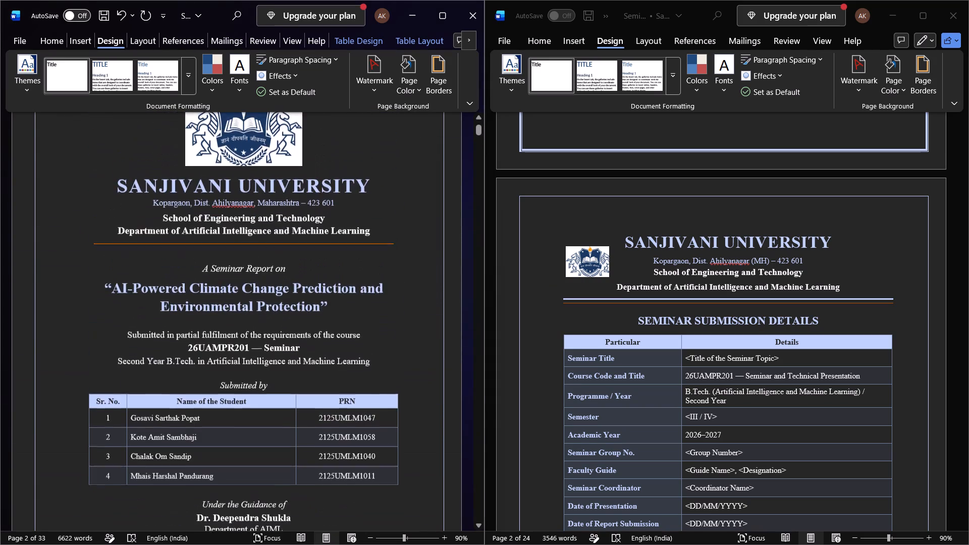
pyautogui.scroll(18, 257, 194)
pyautogui.scroll(-3, 221, 354)
pyautogui.scroll(1, 182, 393)
pyautogui.scroll(-9, 180, 393)
pyautogui.scroll(1, 175, 367)
pyautogui.scroll(-1, 181, 366)
pyautogui.scroll(-4, 373, 329)
pyautogui.scroll(1, 317, 329)
pyautogui.scroll(-3, 310, 330)
pyautogui.scroll(1, 271, 333)
pyautogui.scroll(-12, 271, 333)
pyautogui.scroll(1, 272, 323)
pyautogui.scroll(-10, 272, 322)
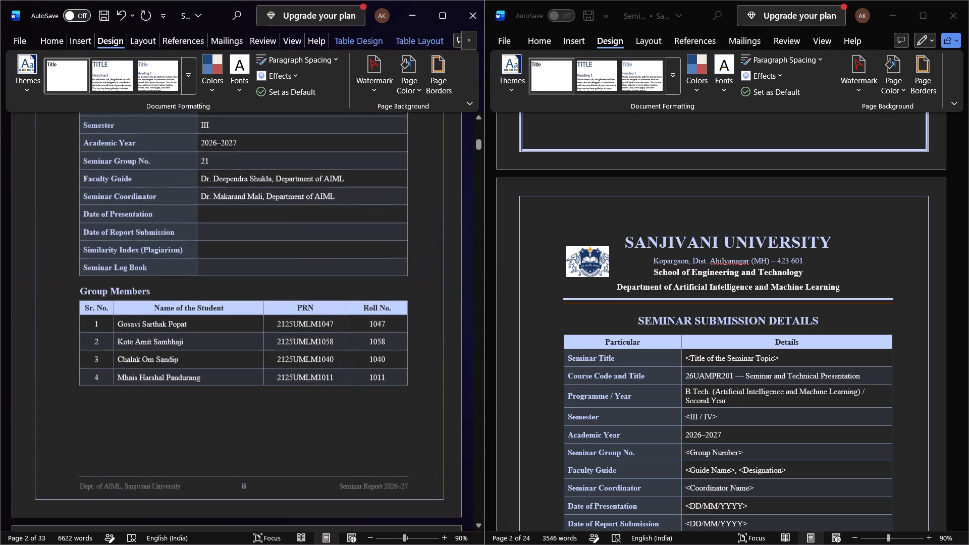
# Compare the Certificate page's border, text and signature layout between the report and the template.
pyautogui.scroll(-11, 272, 315)
pyautogui.scroll(1, 289, 310)
pyautogui.scroll(-5, 291, 311)
pyautogui.scroll(-16, 625, 299)
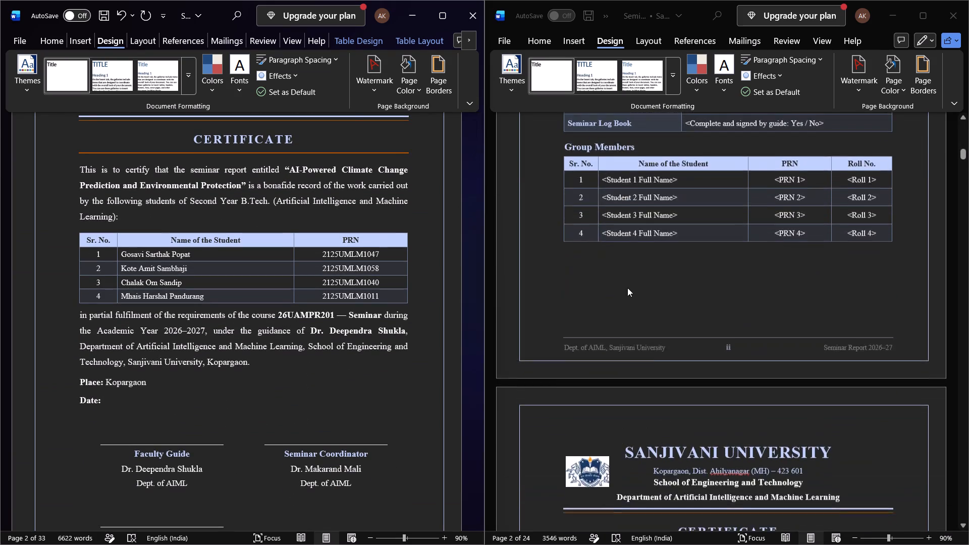
pyautogui.scroll(-8, 627, 287)
pyautogui.scroll(-13, 629, 279)
pyautogui.scroll(6, 628, 280)
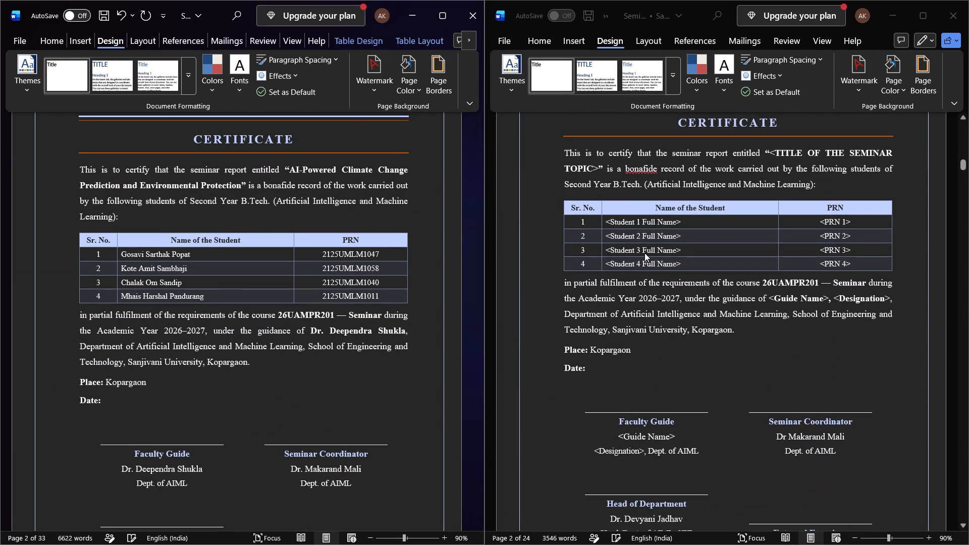
pyautogui.scroll(1, 658, 181)
pyautogui.scroll(-5, 658, 185)
pyautogui.scroll(5, 658, 185)
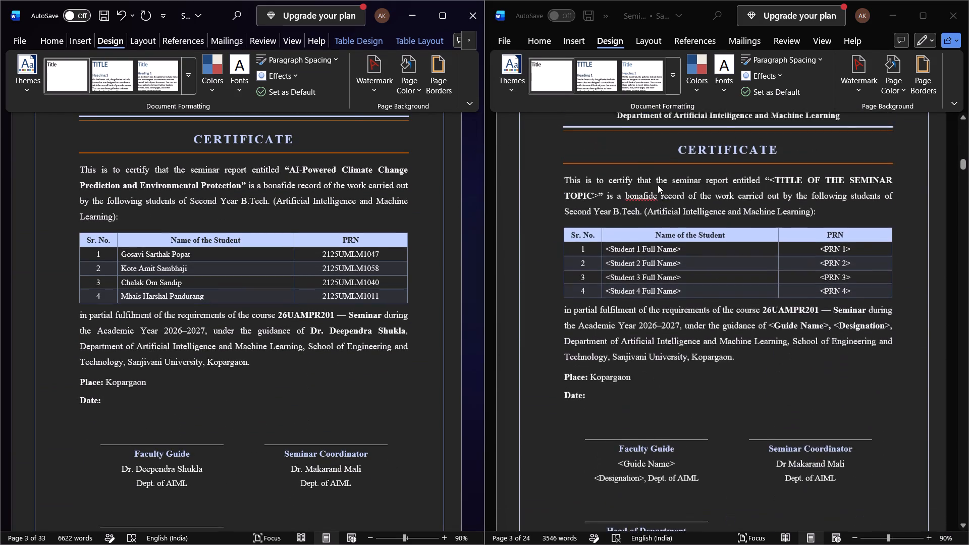
pyautogui.scroll(-1, 658, 186)
pyautogui.scroll(-11, 230, 252)
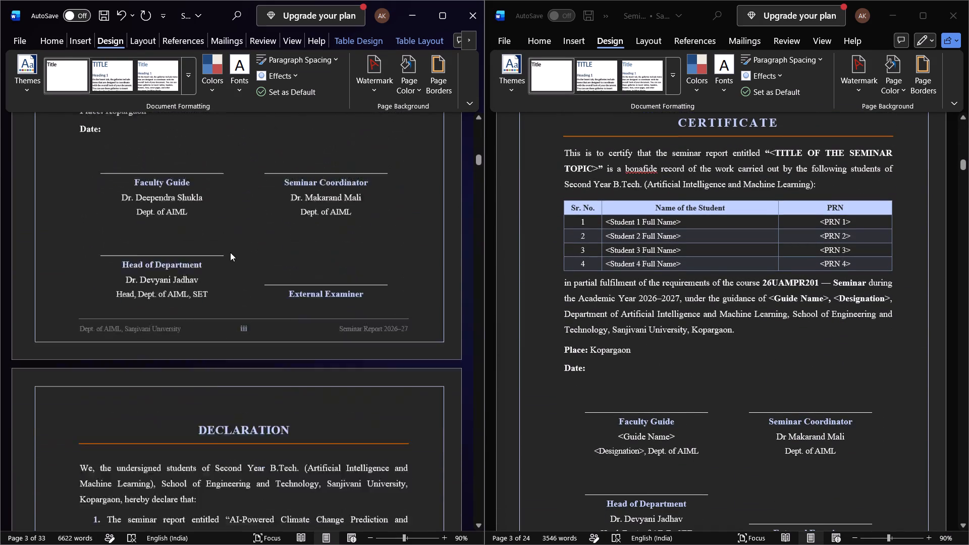
# Compare the Declaration, Acknowledgement and Abstract pages of the report with those in the template.
pyautogui.scroll(-17, 230, 252)
pyautogui.scroll(-8, 532, 268)
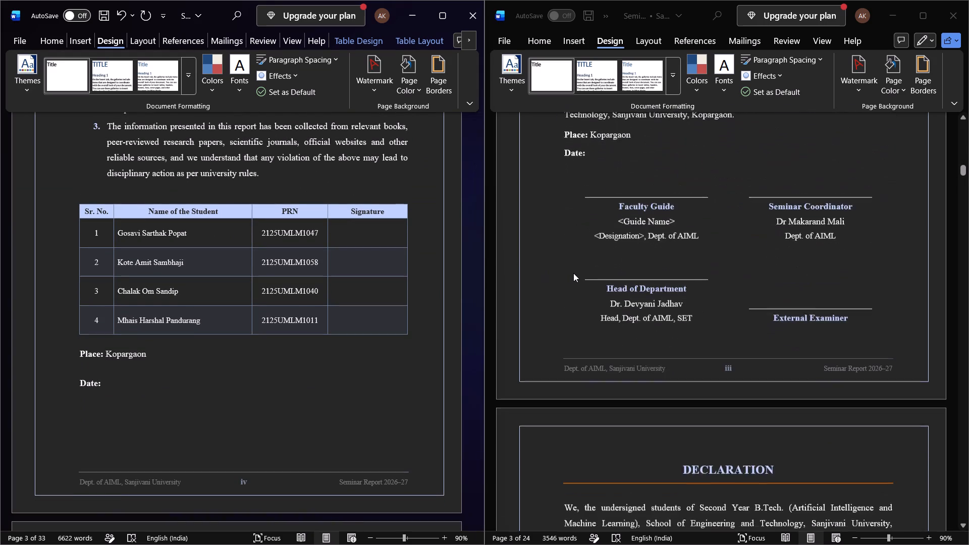
pyautogui.scroll(-13, 574, 273)
pyautogui.scroll(-14, 574, 273)
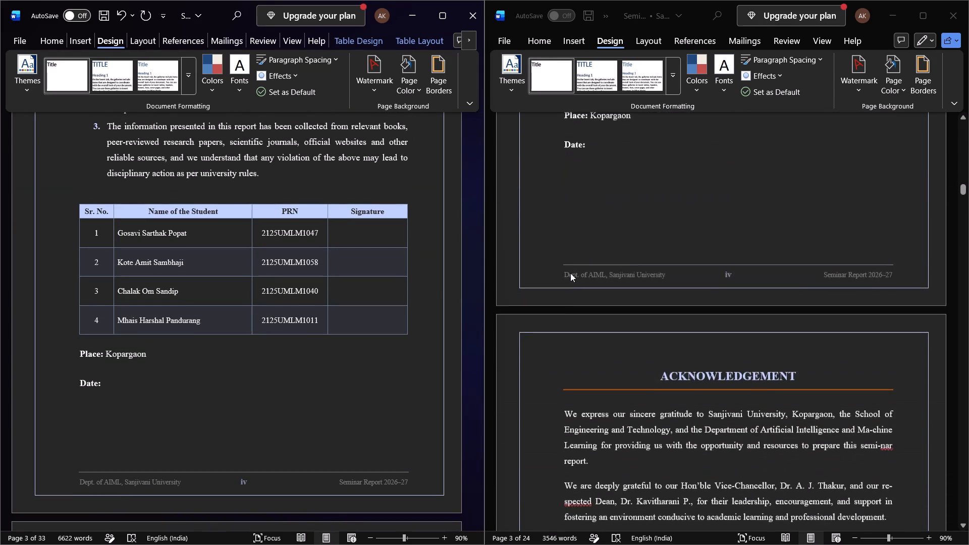
pyautogui.scroll(-7, 570, 273)
pyautogui.scroll(-1, 305, 282)
pyautogui.scroll(1, 305, 283)
pyautogui.scroll(-20, 305, 283)
pyautogui.scroll(-7, 298, 284)
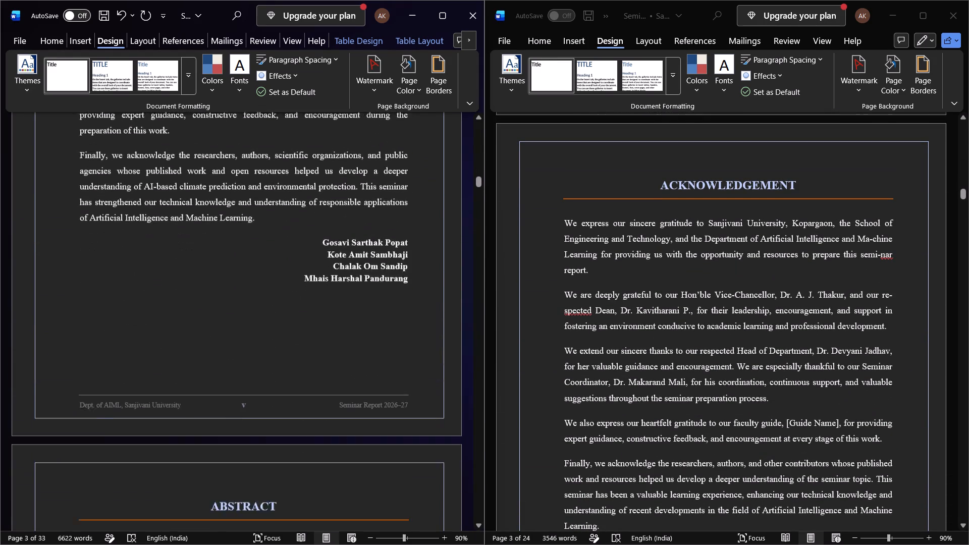
pyautogui.scroll(-19, 298, 284)
pyautogui.scroll(-16, 681, 260)
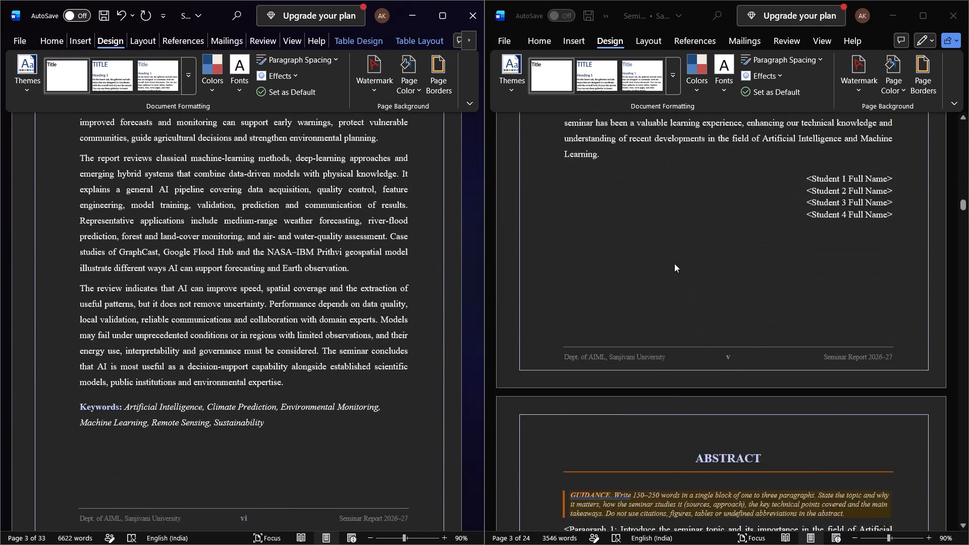
pyautogui.scroll(-11, 674, 260)
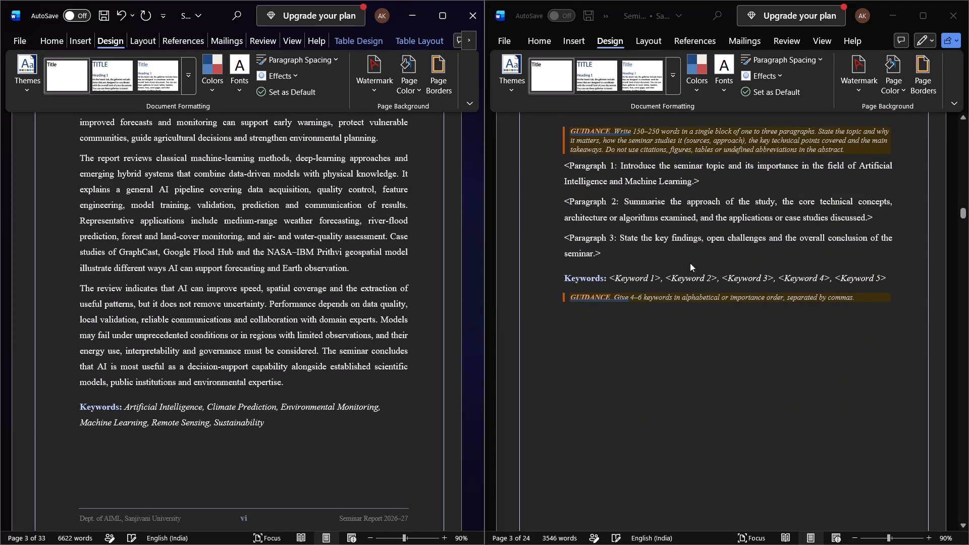
# Review the report's table of contents, lists of figures, tables and abbreviations, and Chapter 1 opening against the template.
pyautogui.scroll(-14, 318, 250)
pyautogui.scroll(-8, 320, 265)
pyautogui.scroll(1, 317, 278)
pyautogui.scroll(-9, 317, 278)
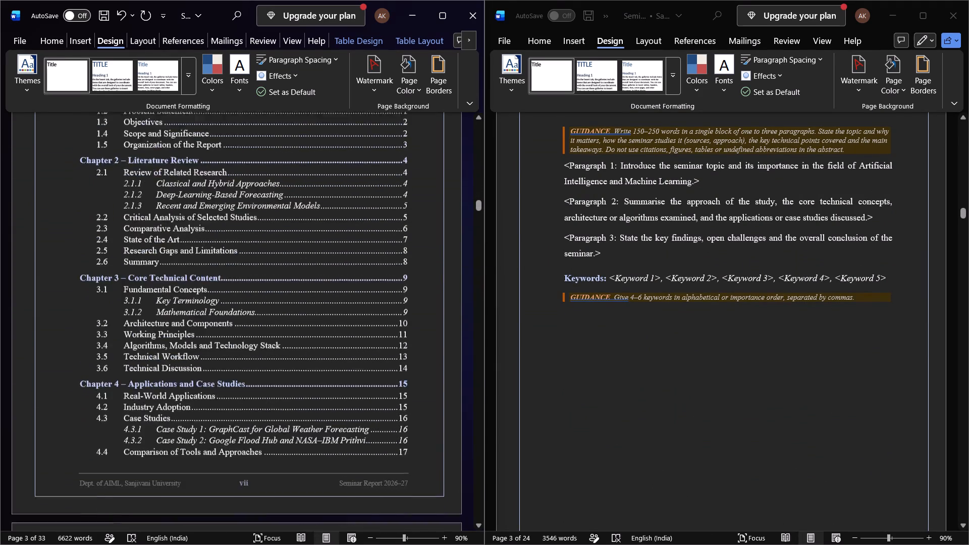
pyautogui.scroll(-20, 298, 265)
pyautogui.scroll(-20, 298, 265)
pyautogui.scroll(-1, 298, 265)
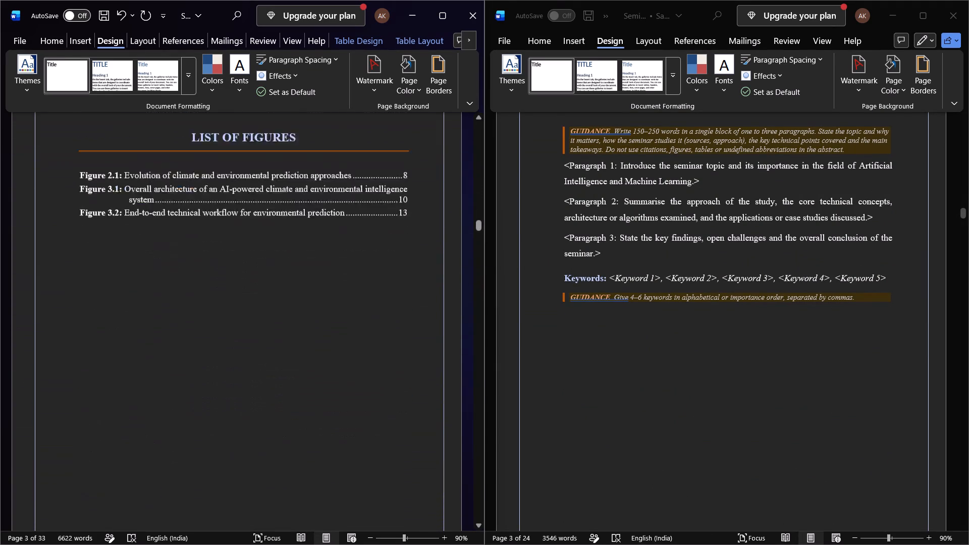
pyautogui.scroll(-20, 294, 248)
pyautogui.scroll(-17, 294, 248)
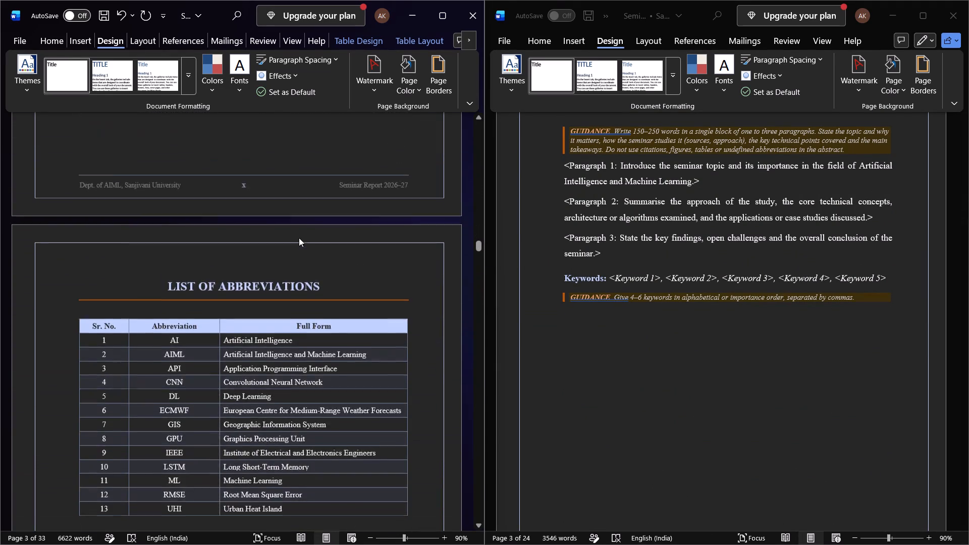
pyautogui.scroll(-20, 299, 237)
pyautogui.scroll(-9, 299, 237)
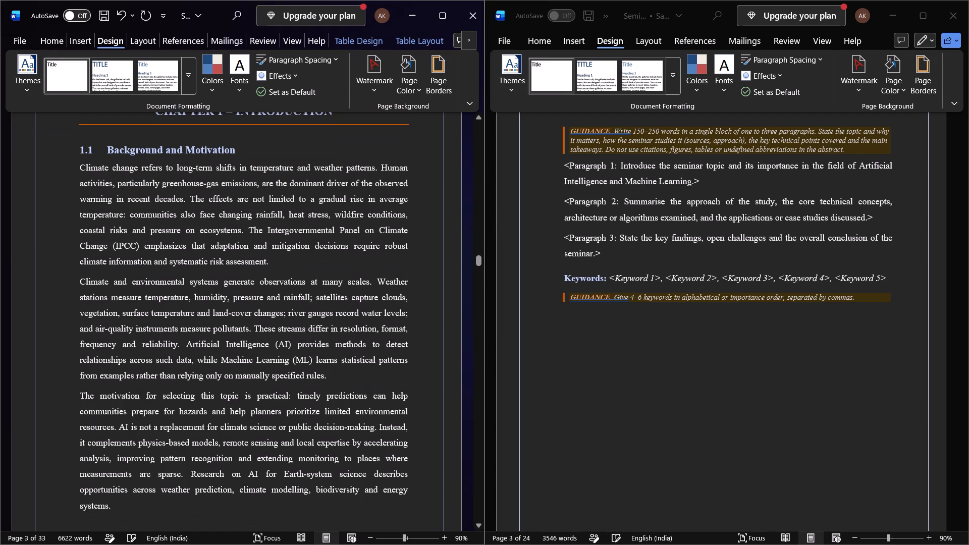
pyautogui.scroll(-15, 571, 270)
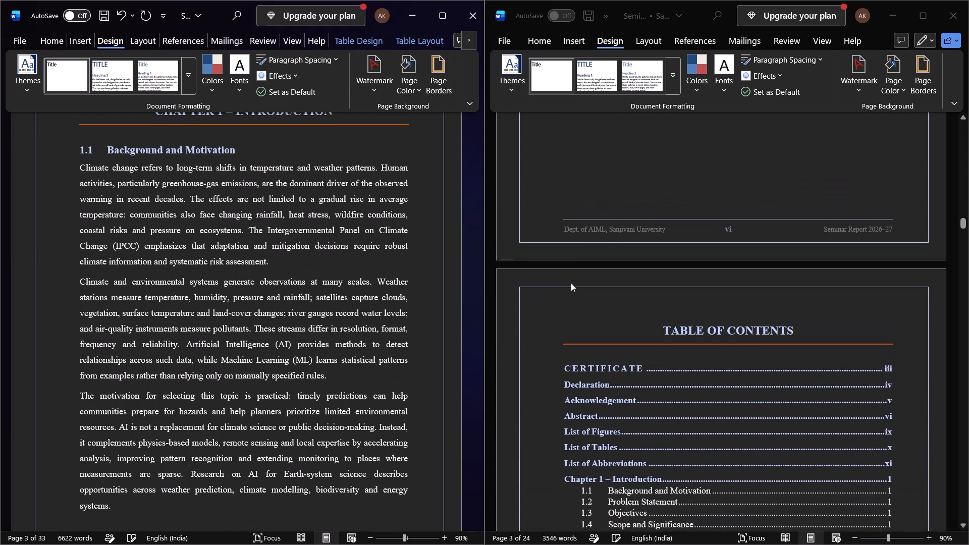
pyautogui.scroll(9, 160, 332)
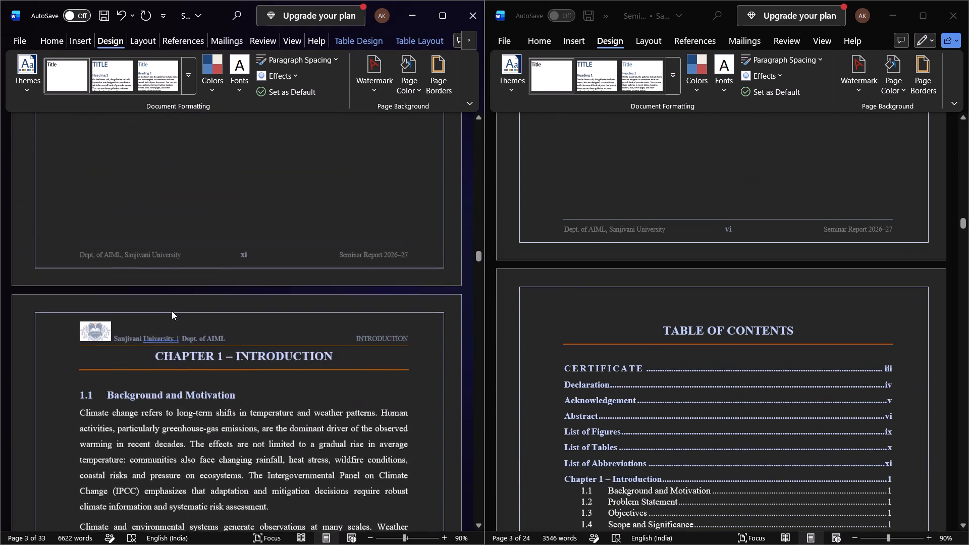
pyautogui.scroll(19, 172, 311)
pyautogui.scroll(16, 340, 353)
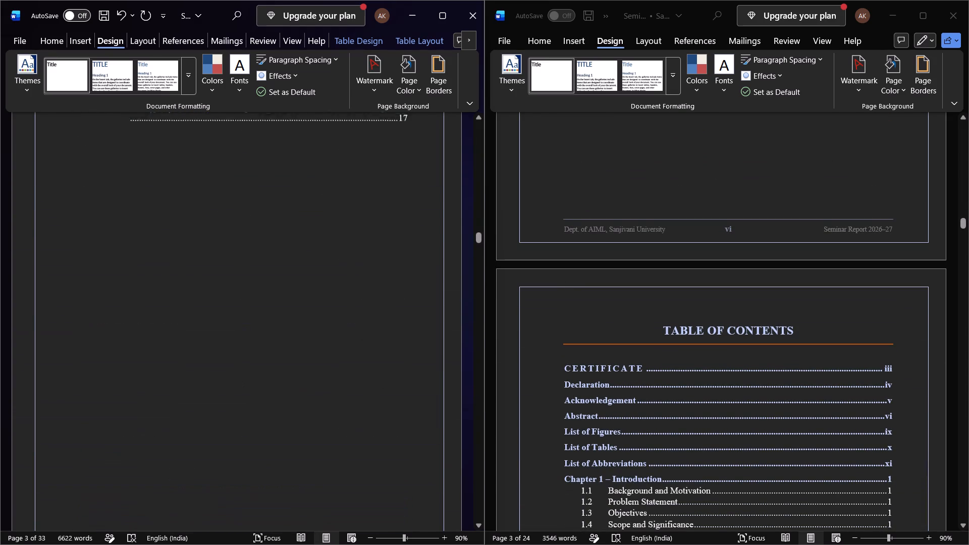
pyautogui.scroll(12, 339, 334)
pyautogui.scroll(6, 360, 255)
# Save both the seminar report and the template document.
pyautogui.click(360, 255)
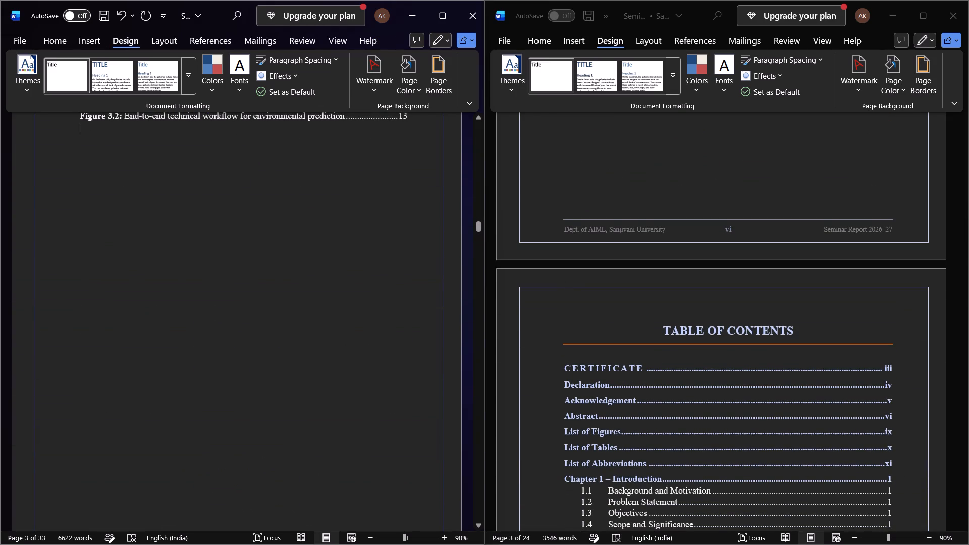
pyautogui.hotkey('ctrl', 's')
pyautogui.scroll(15, 359, 277)
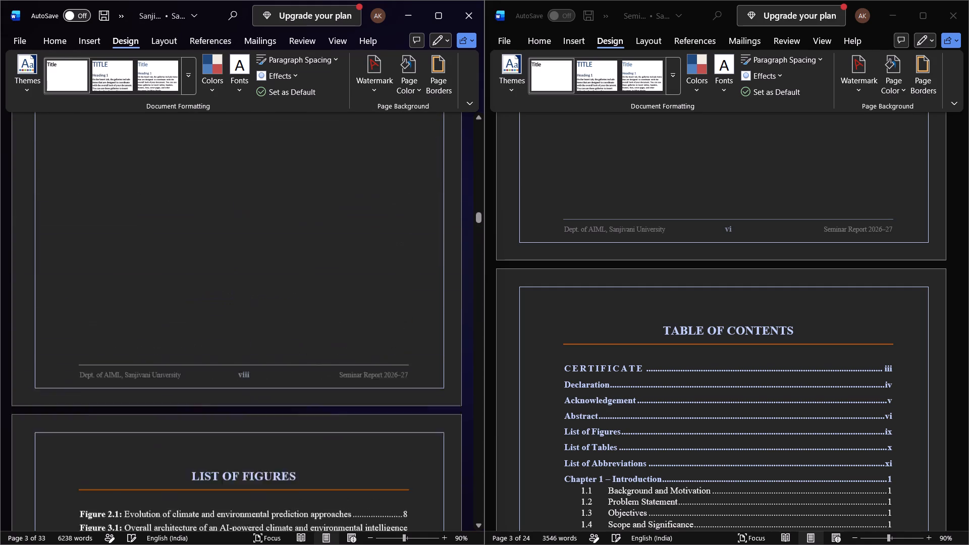
pyautogui.scroll(12, 362, 274)
pyautogui.click(625, 179)
pyautogui.hotkey('ctrl', 's')
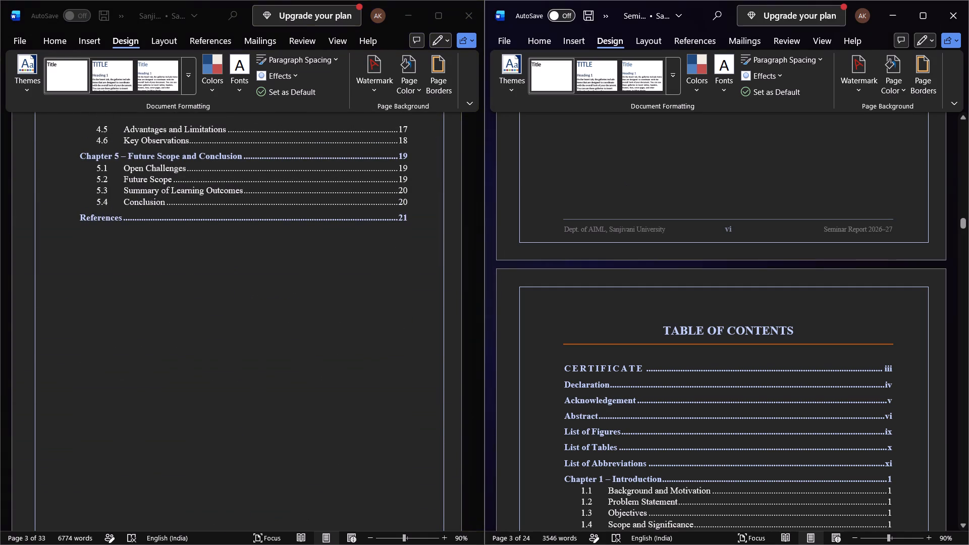
# Check the seminar report's file name and save location.
pyautogui.click(667, 17)
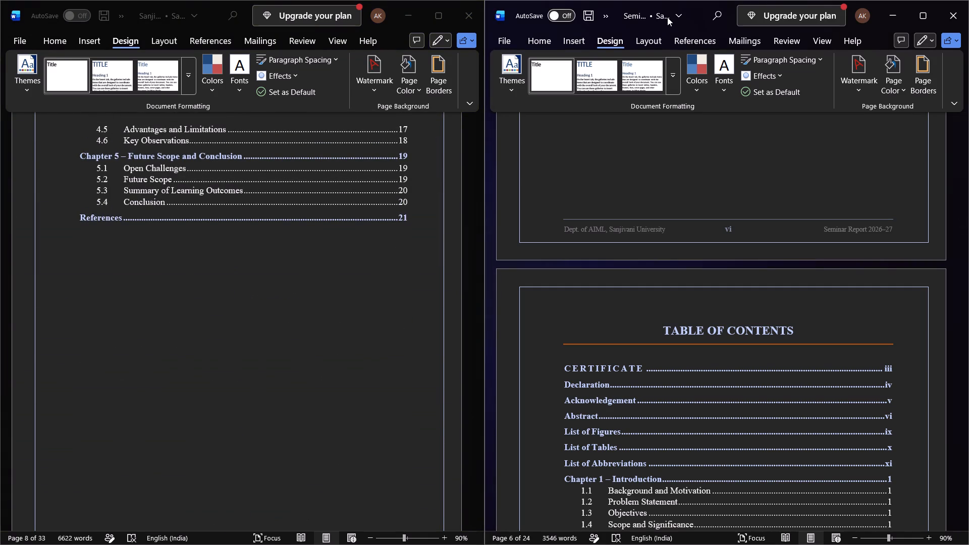
pyautogui.click(667, 17)
pyautogui.click(379, 360)
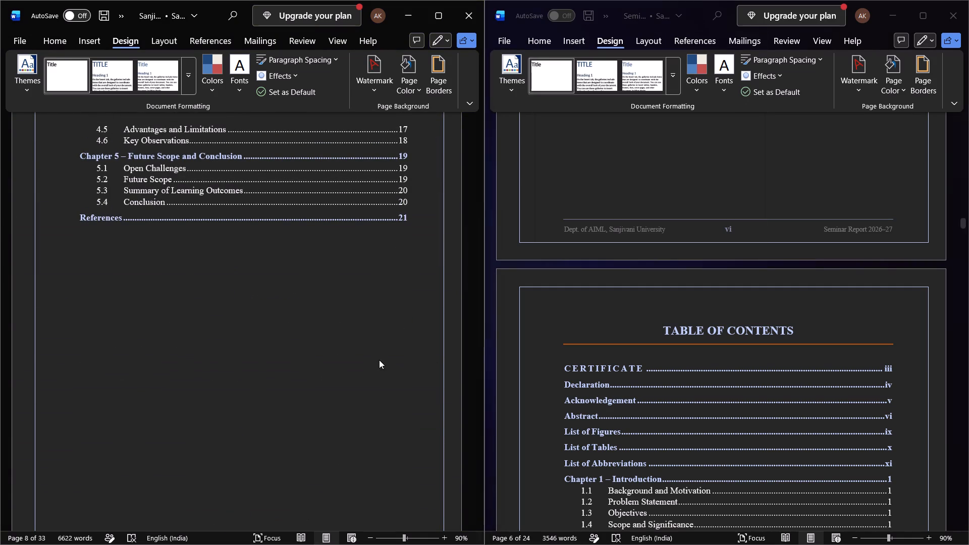
pyautogui.click(173, 6)
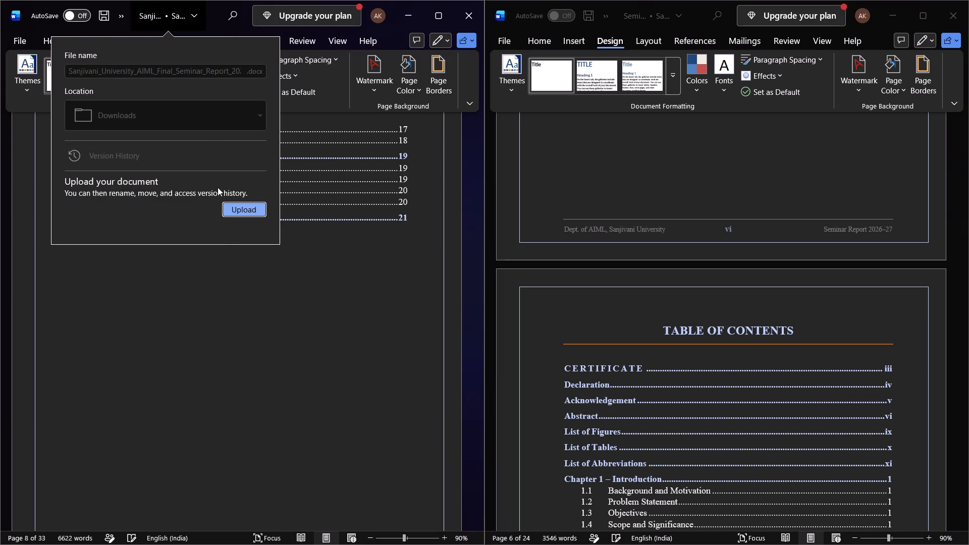
pyautogui.moveTo(236, 329); pyautogui.dragTo(236, 333)
# Close the seminar report document.
pyautogui.scroll(19, 236, 333)
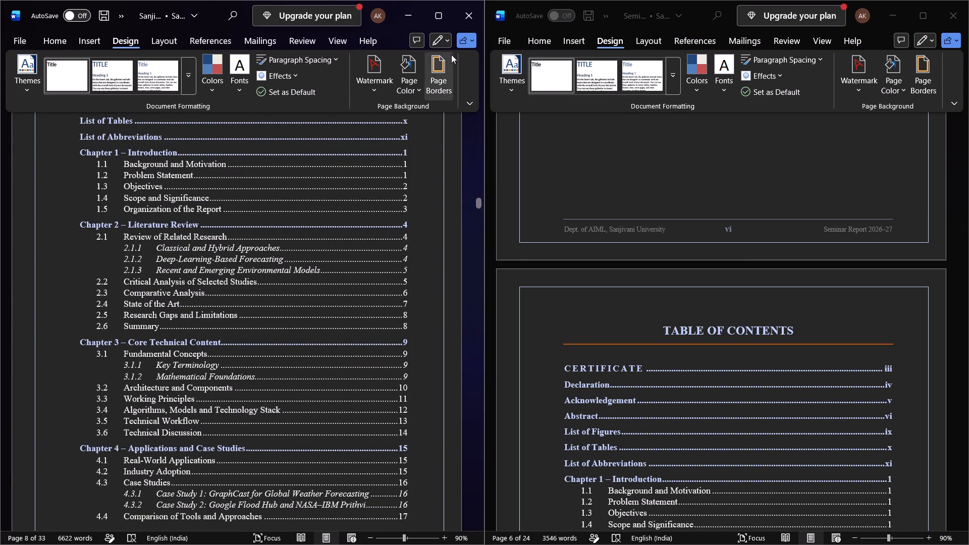
pyautogui.click(470, 13)
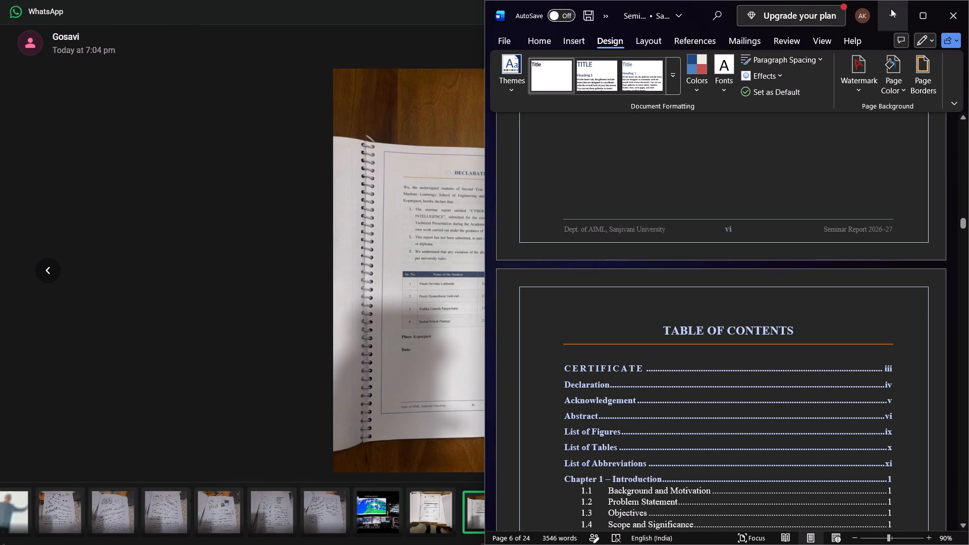
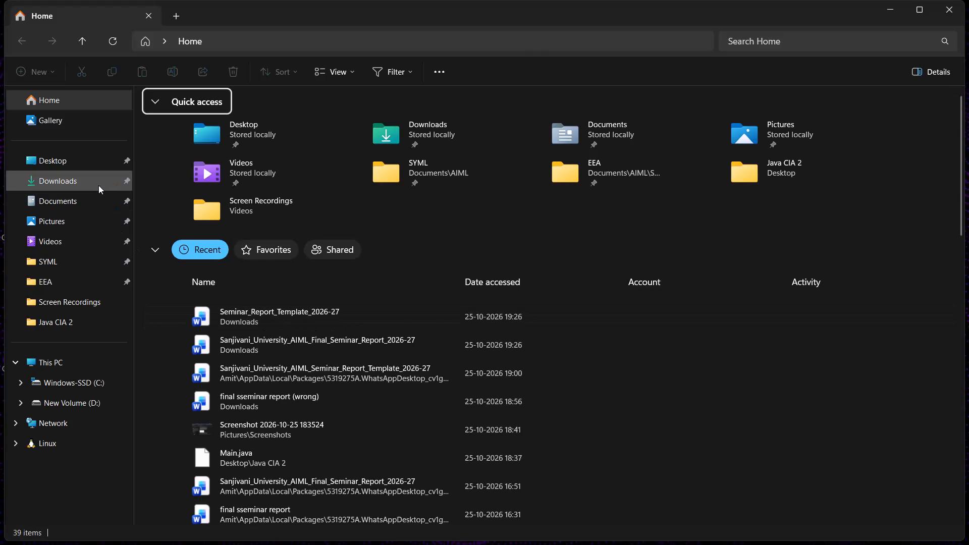
# Open the final seminar report and Seminar_Report_Template_2026-27 from Downloads and arrange them side by side, template on the left.
pyautogui.click(98, 185)
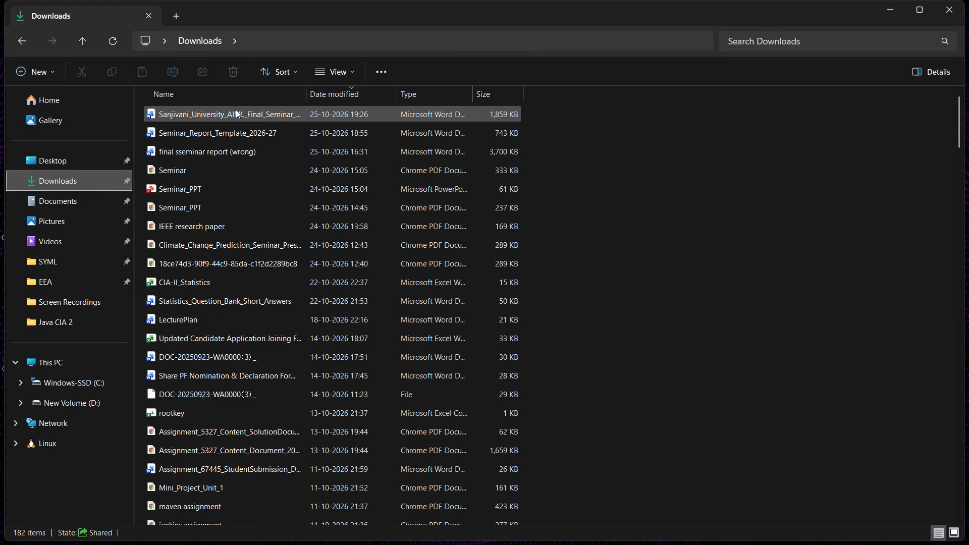
pyautogui.doubleClick(236, 110)
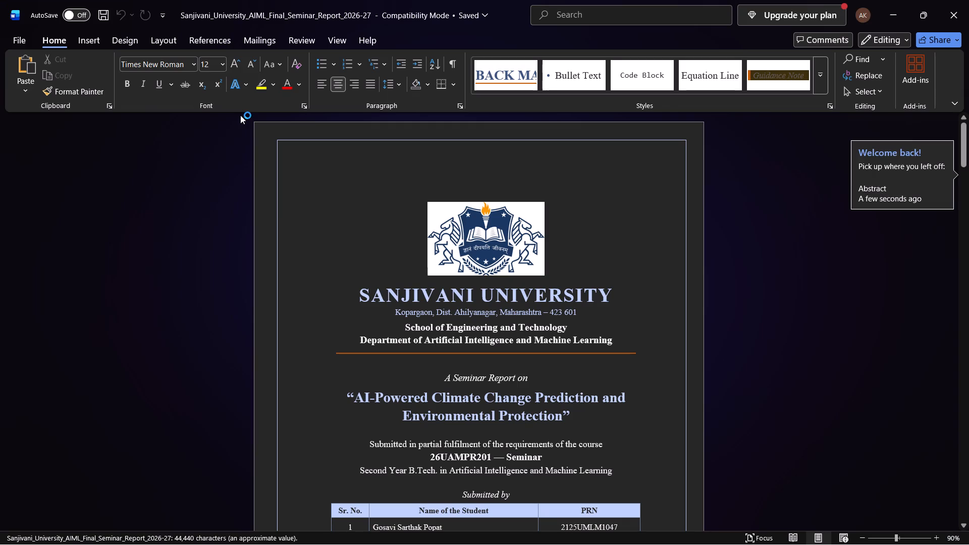
pyautogui.hotkey('alt', 'Tab')
pyautogui.press('Tab')
pyautogui.doubleClick(241, 134)
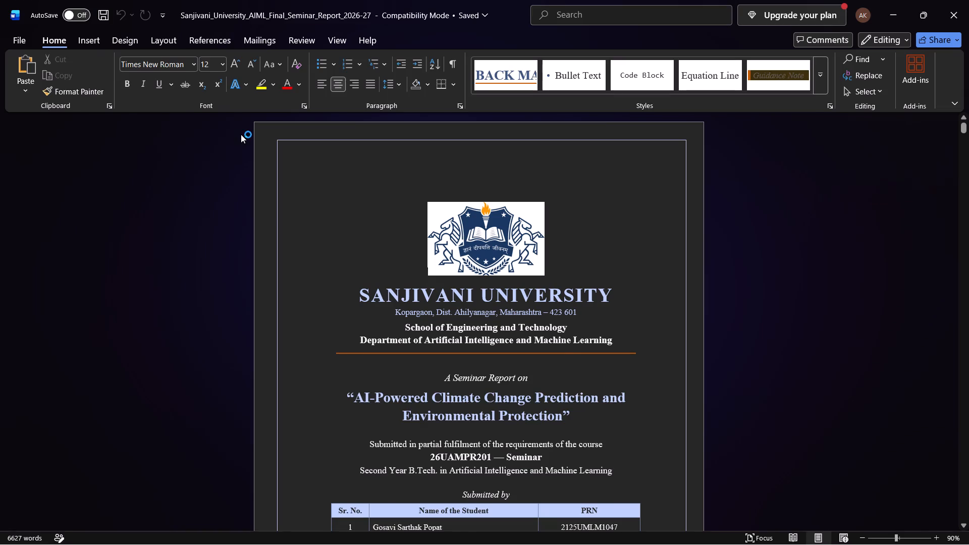
pyautogui.press('super+Left')
pyautogui.press('Return')
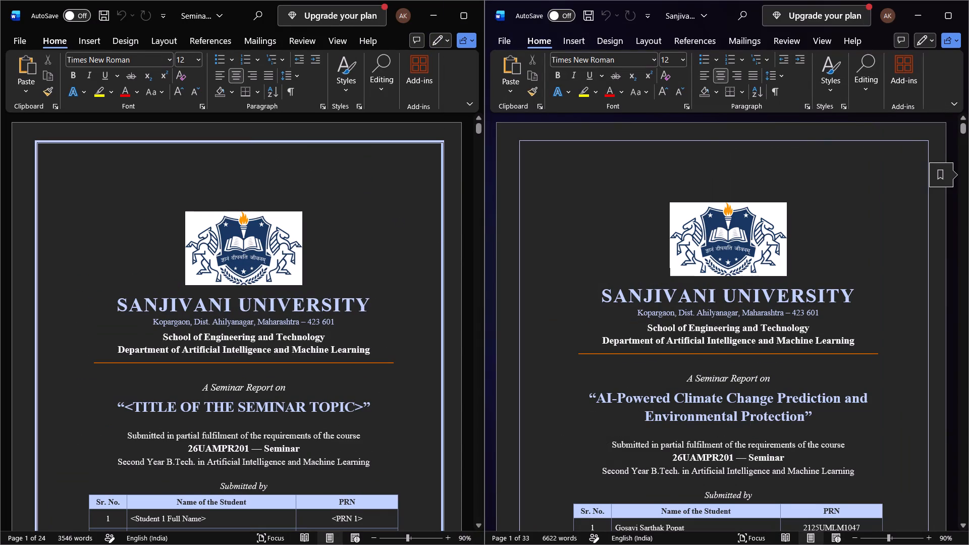
# Give the report's title page a 3-D page border with a 3 pt thick-and-thin line, applied to This section - First page only.
pyautogui.scroll(4, 595, 293)
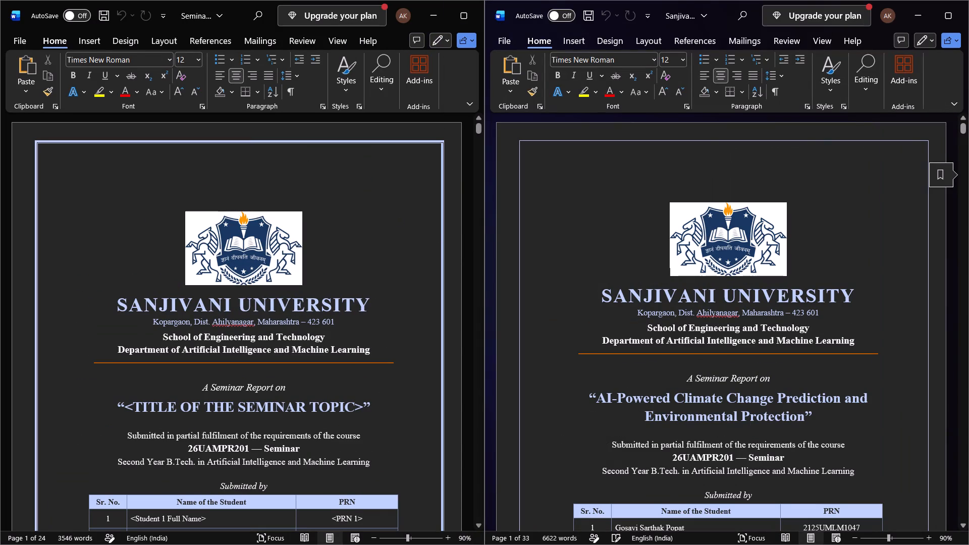
pyautogui.scroll(-1, 354, 338)
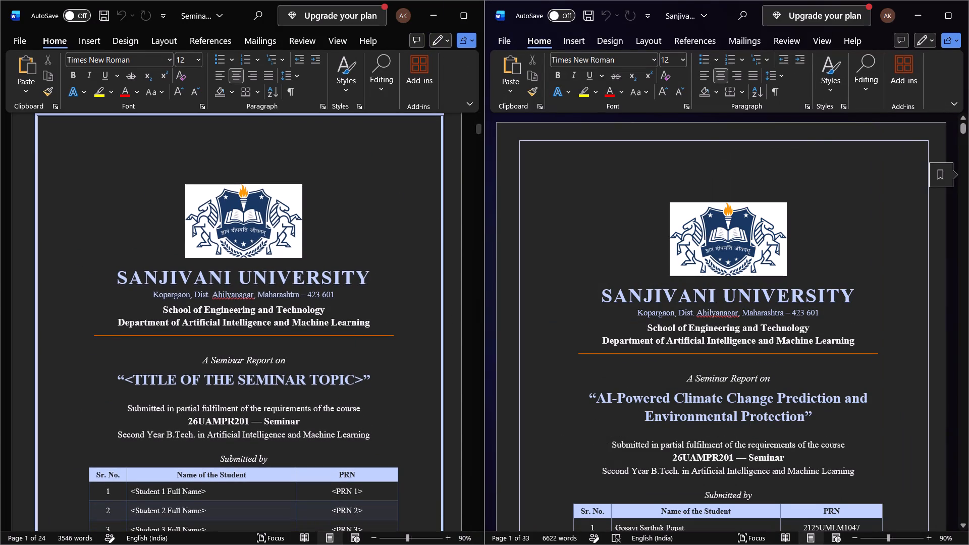
pyautogui.click(607, 230)
pyautogui.click(583, 306)
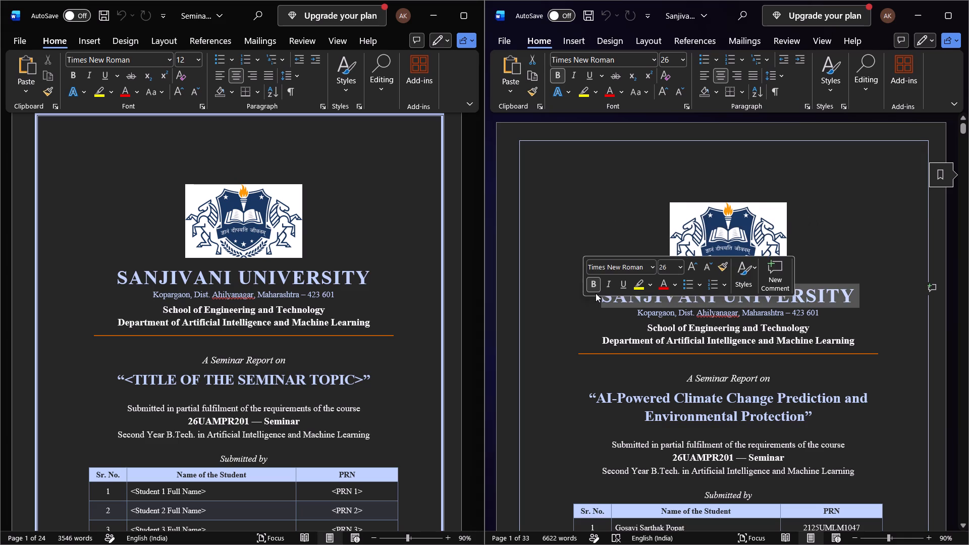
pyautogui.click(596, 294)
pyautogui.click(599, 300)
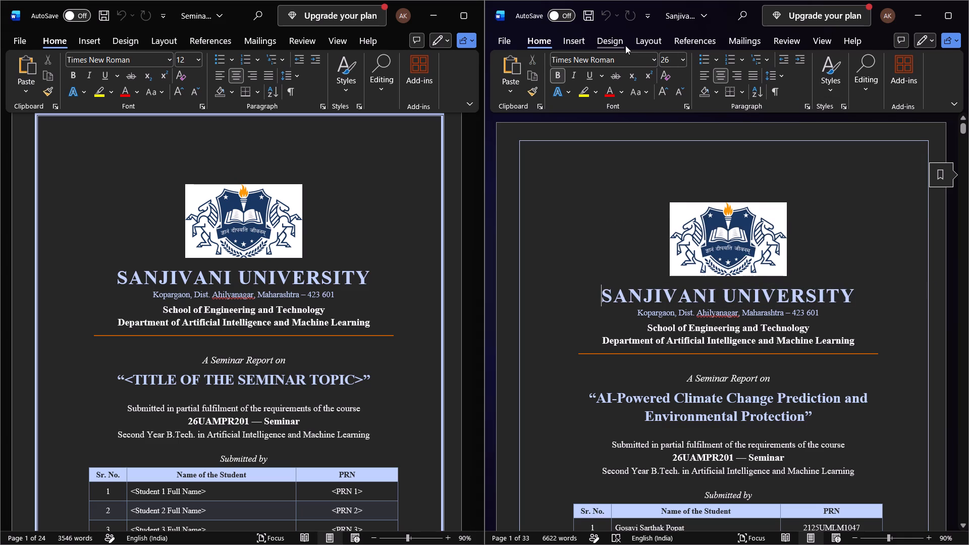
pyautogui.click(625, 45)
pyautogui.click(933, 69)
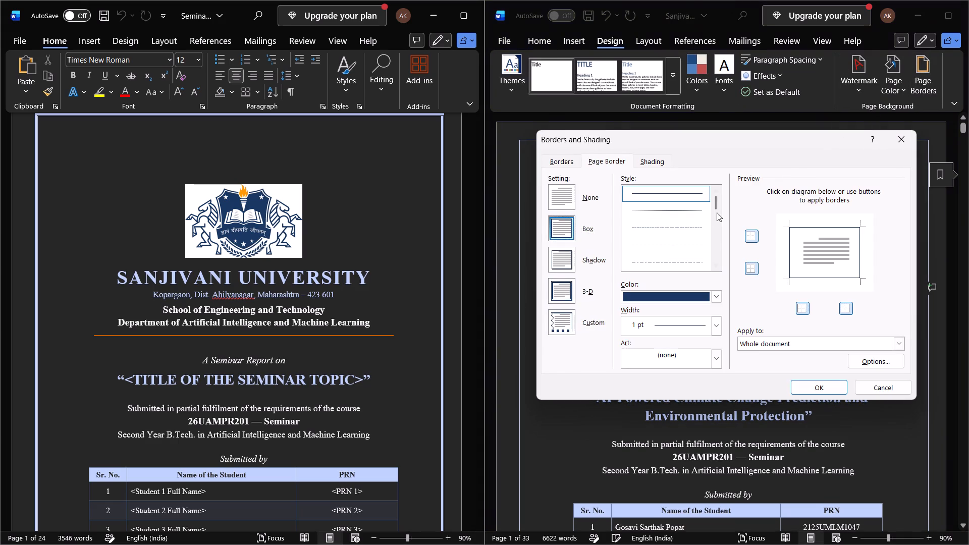
pyautogui.scroll(-1, 690, 243)
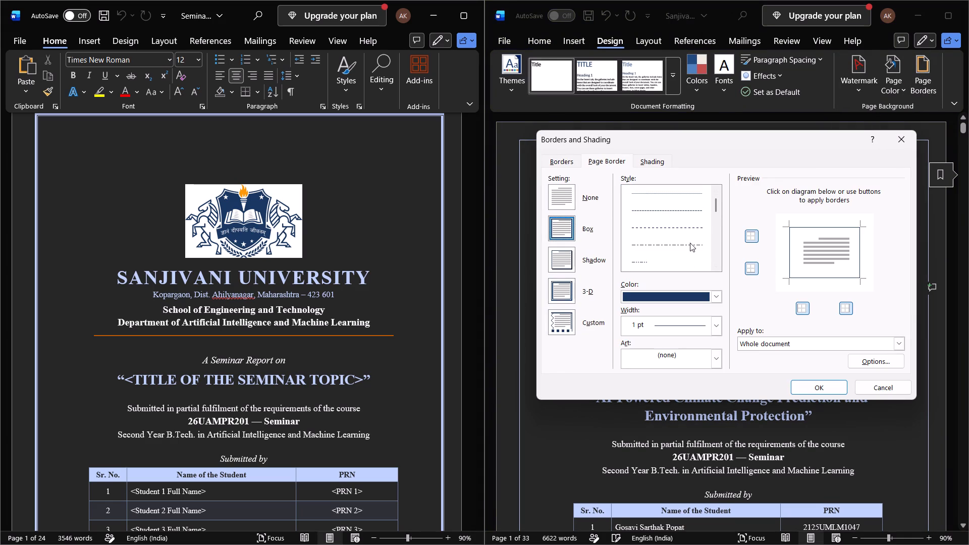
pyautogui.scroll(-1, 690, 243)
pyautogui.click(689, 228)
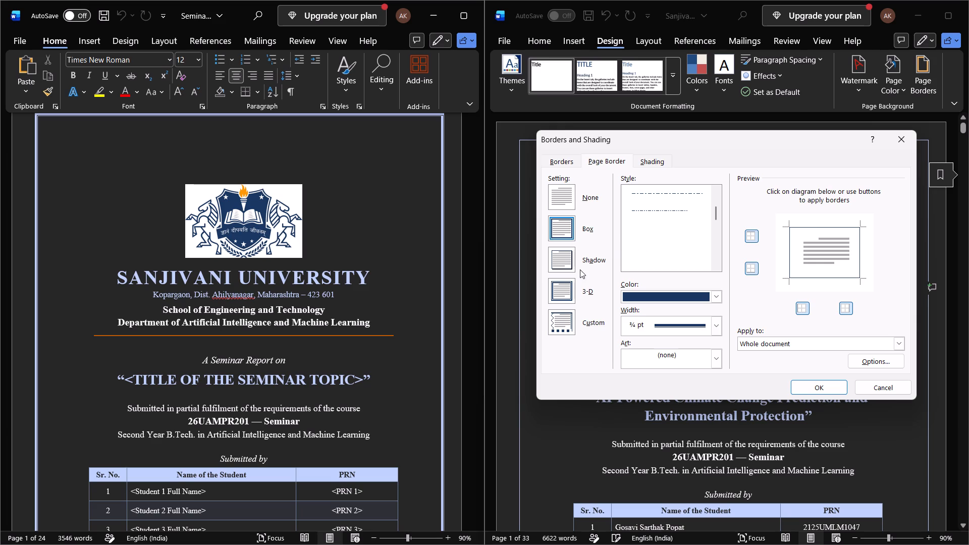
pyautogui.click(564, 287)
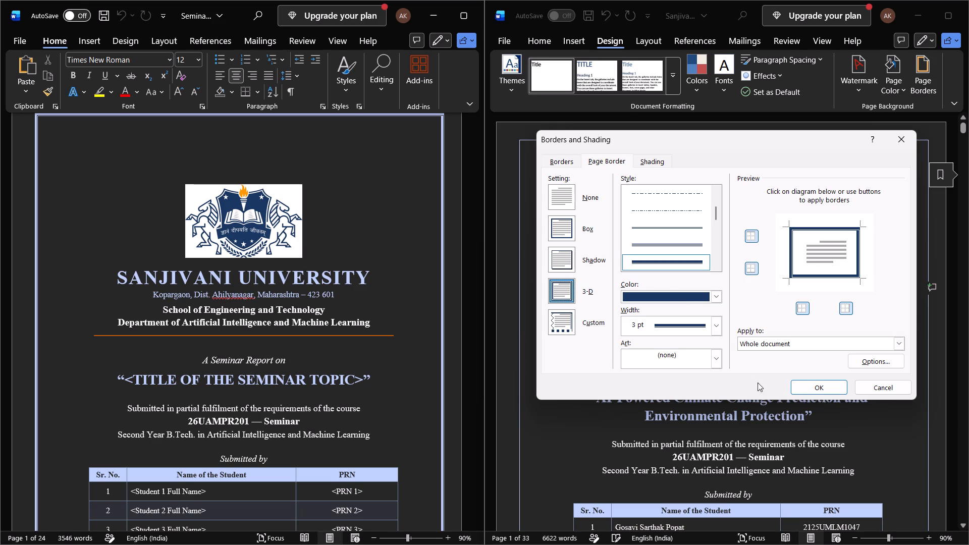
pyautogui.click(821, 336)
pyautogui.click(824, 347)
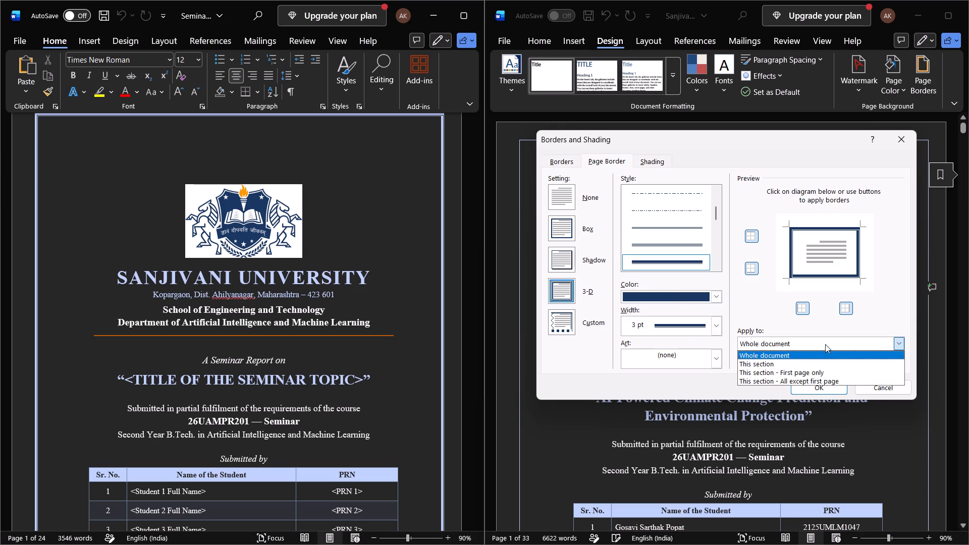
pyautogui.scroll(-1, 814, 361)
pyautogui.click(820, 368)
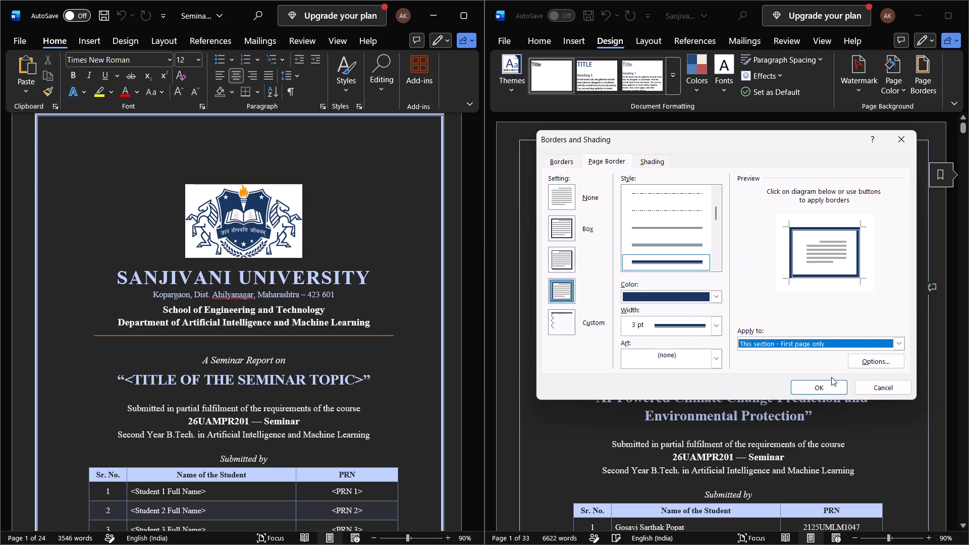
pyautogui.click(832, 387)
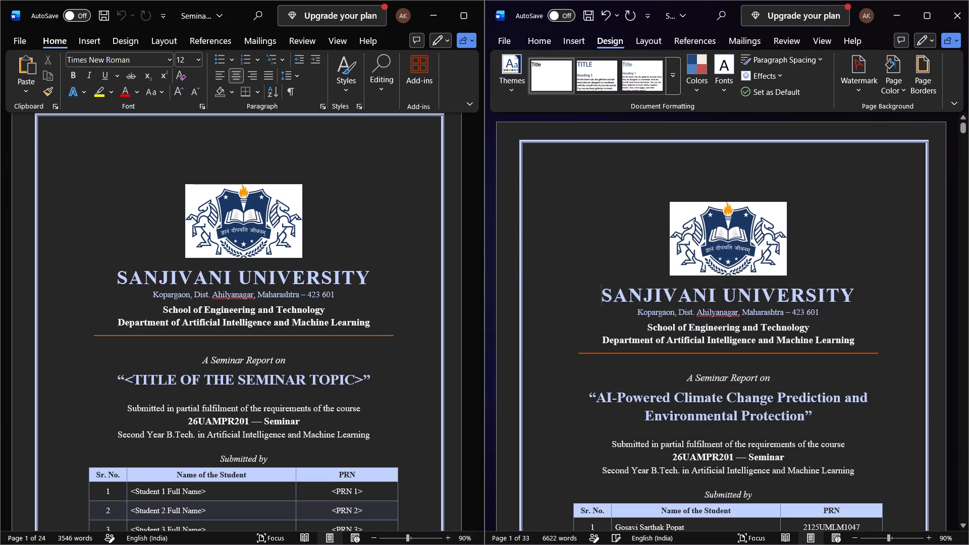
# Compare the title pages of the template and report, checking the font formatting of the university name and address line.
pyautogui.scroll(-4, 601, 321)
pyautogui.scroll(-3, 387, 338)
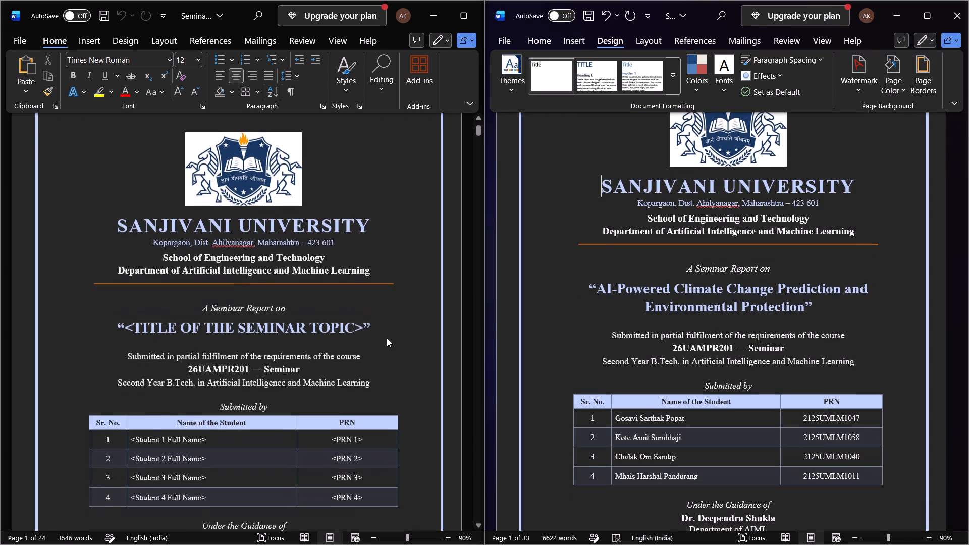
pyautogui.scroll(-8, 387, 338)
pyautogui.scroll(9, 392, 340)
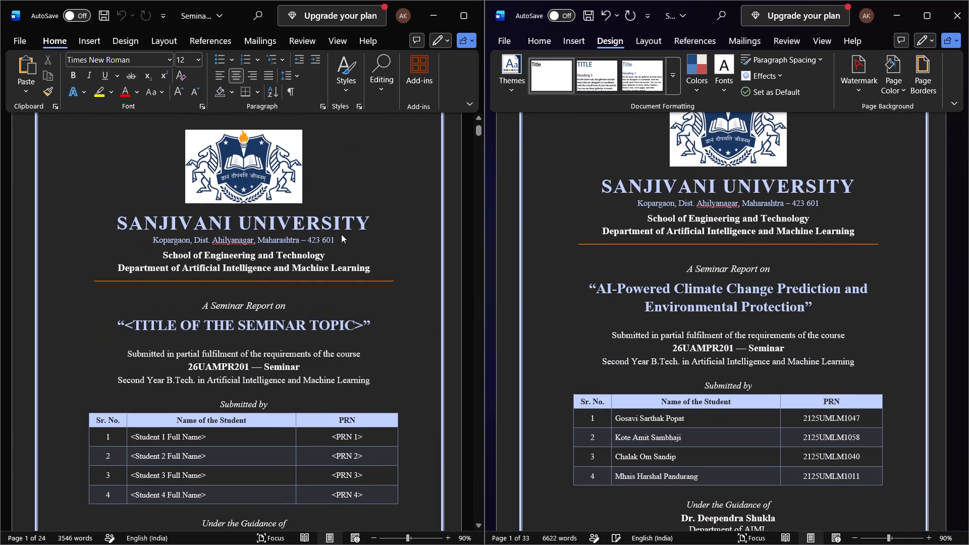
pyautogui.click(344, 221)
pyautogui.click(344, 221)
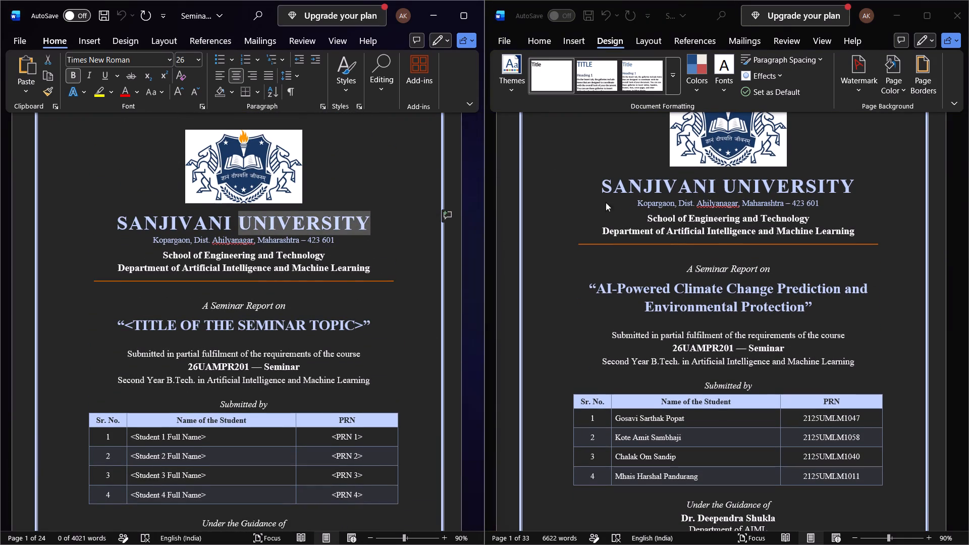
pyautogui.click(309, 217)
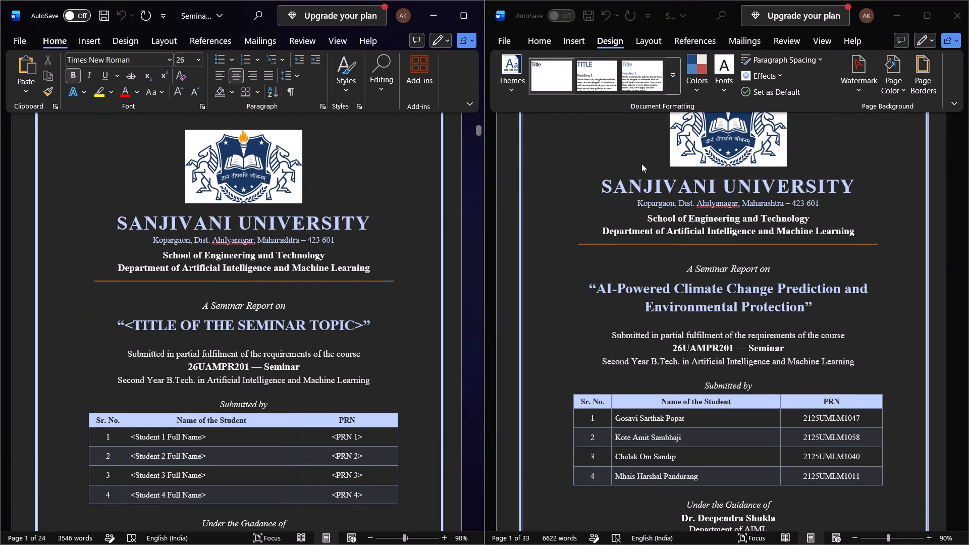
pyautogui.click(717, 180)
pyautogui.click(717, 190)
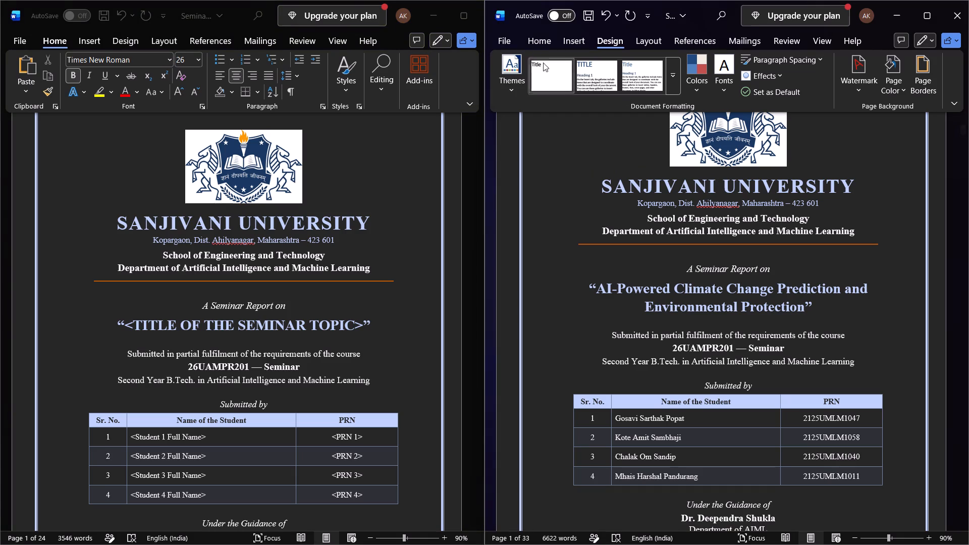
pyautogui.click(534, 48)
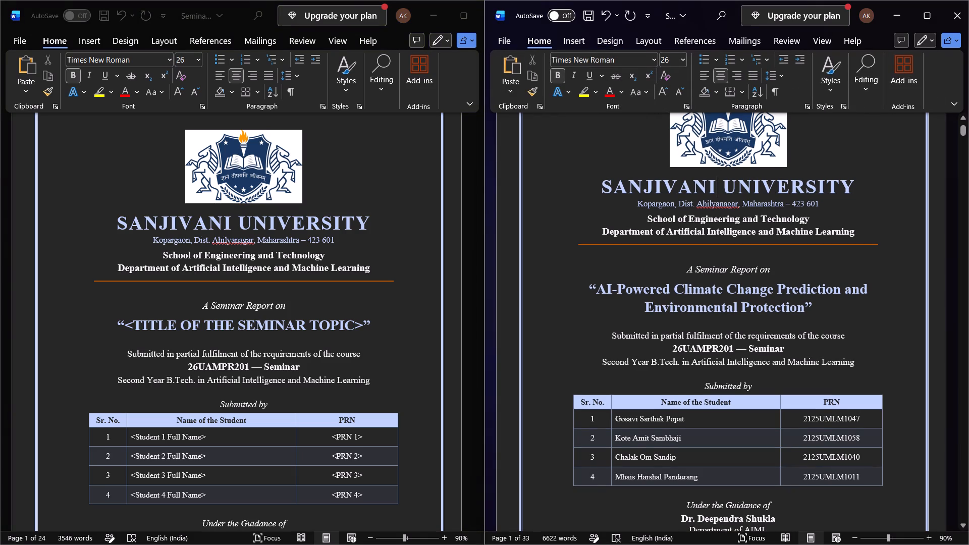
pyautogui.click(721, 202)
pyautogui.click(286, 233)
pyautogui.click(289, 238)
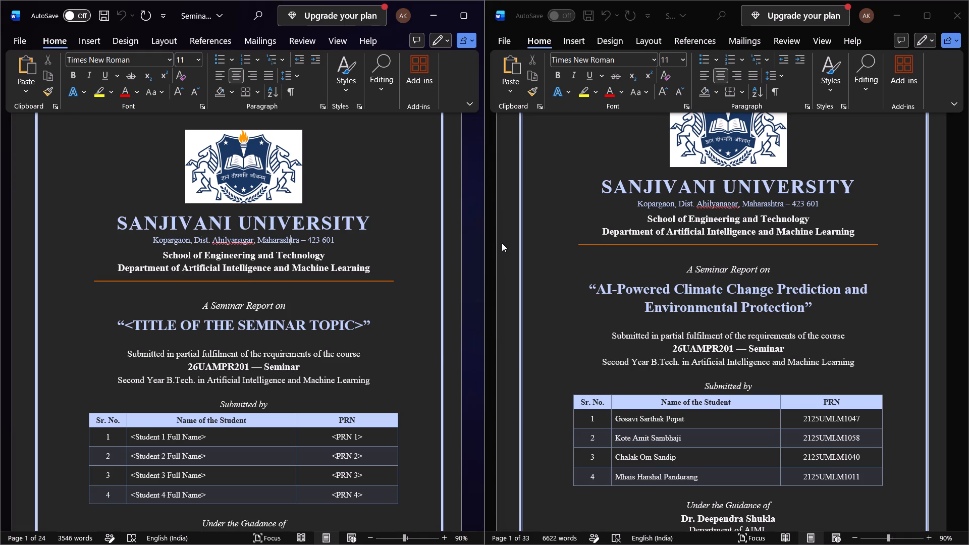
pyautogui.hotkey('alt', 'Tab')
pyautogui.hotkey('alt', 'Tab')
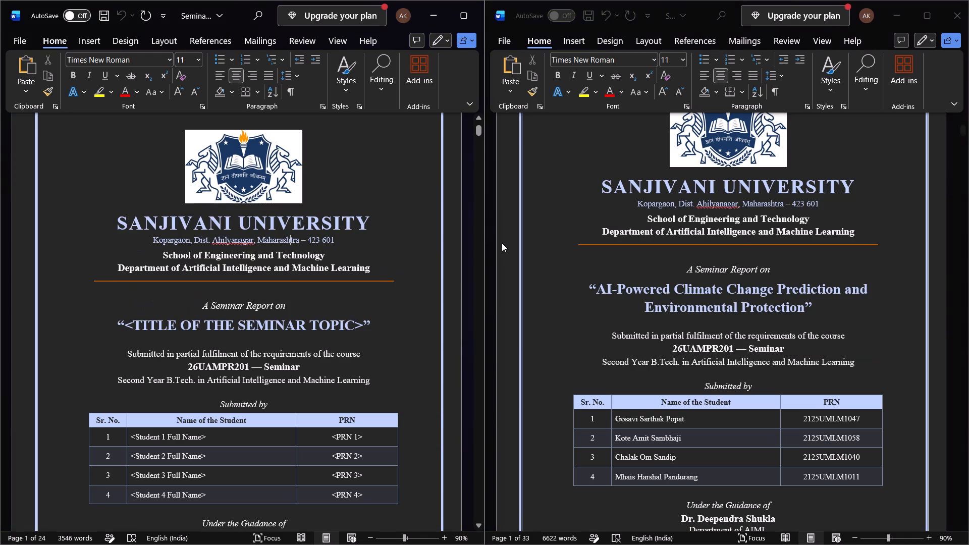
pyautogui.hotkey('alt', 'Tab')
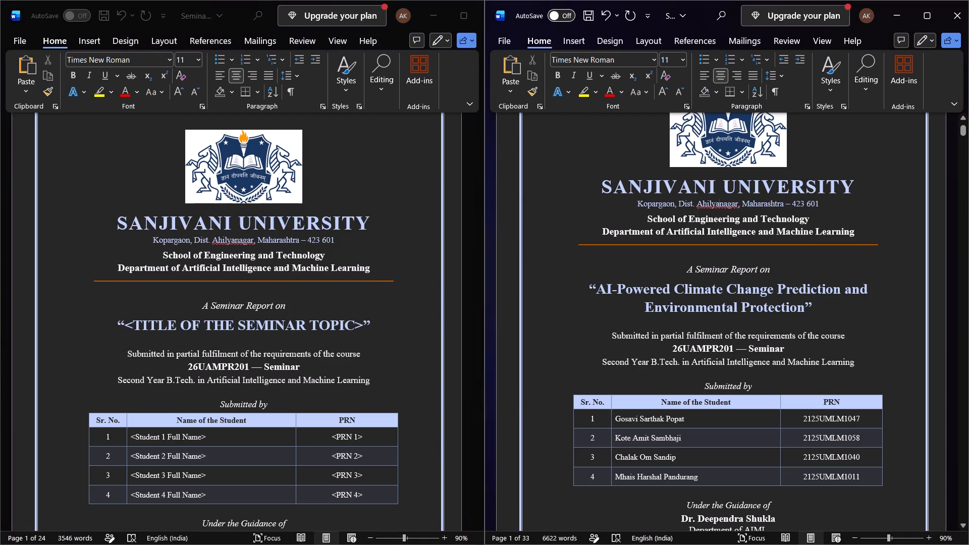
pyautogui.hotkey('alt', 'Tab')
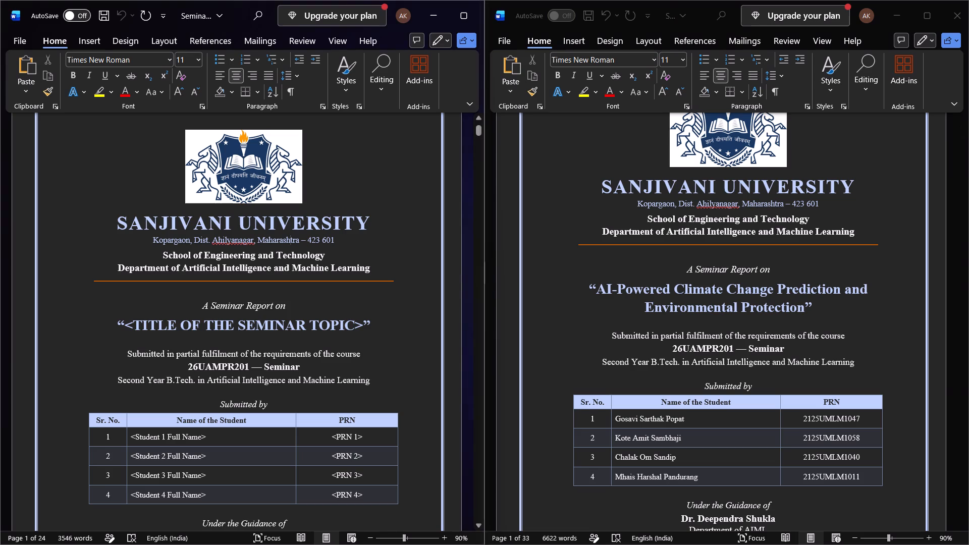
# Compare the font size and style of the title page lines from the school name through the course details in both documents.
pyautogui.press('Down')
pyautogui.press('Down')
pyautogui.press('Down')
pyautogui.press('Down')
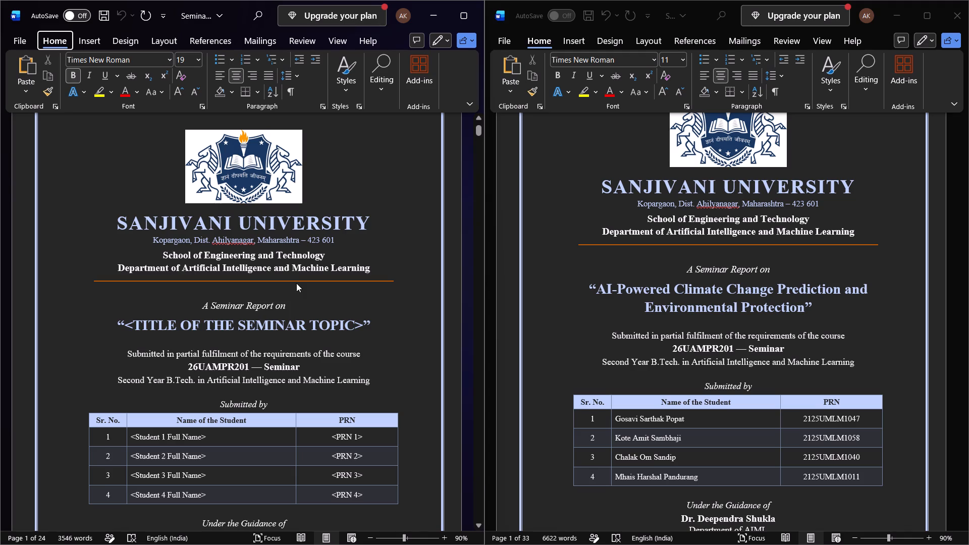
pyautogui.press('Up')
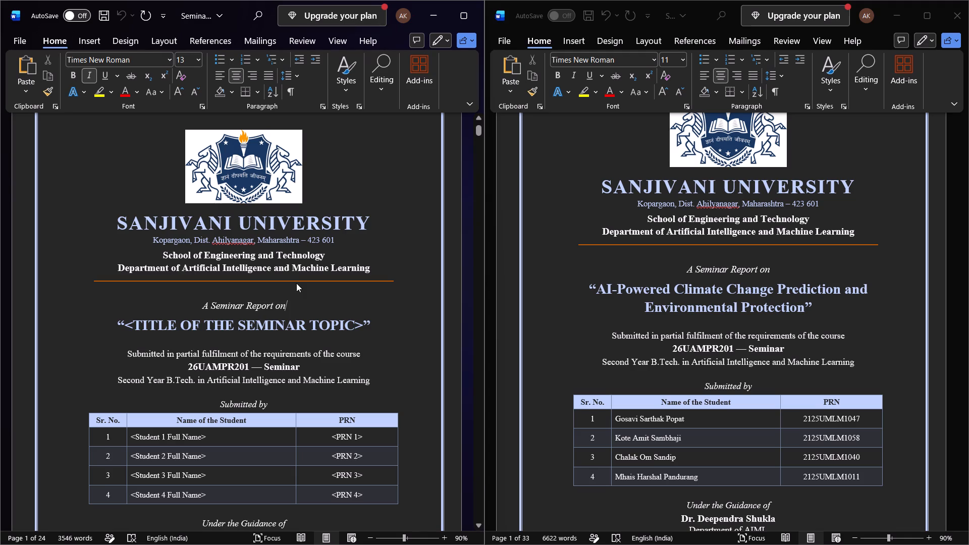
pyautogui.press('Down')
pyautogui.press('Up')
pyautogui.press('Down')
pyautogui.press('Up')
pyautogui.press('Down')
pyautogui.hotkey('alt', 'Tab')
pyautogui.press('Down')
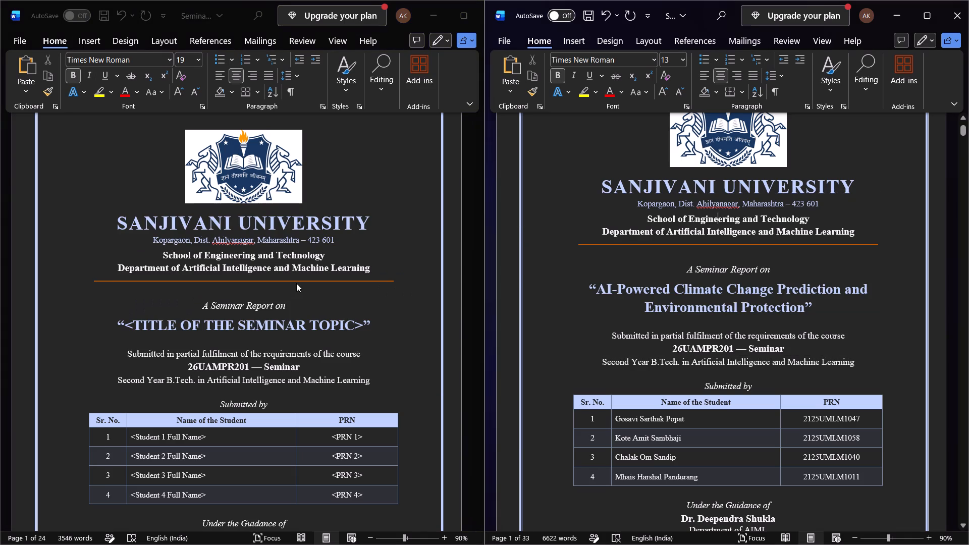
pyautogui.press('Down')
pyautogui.press('Down')
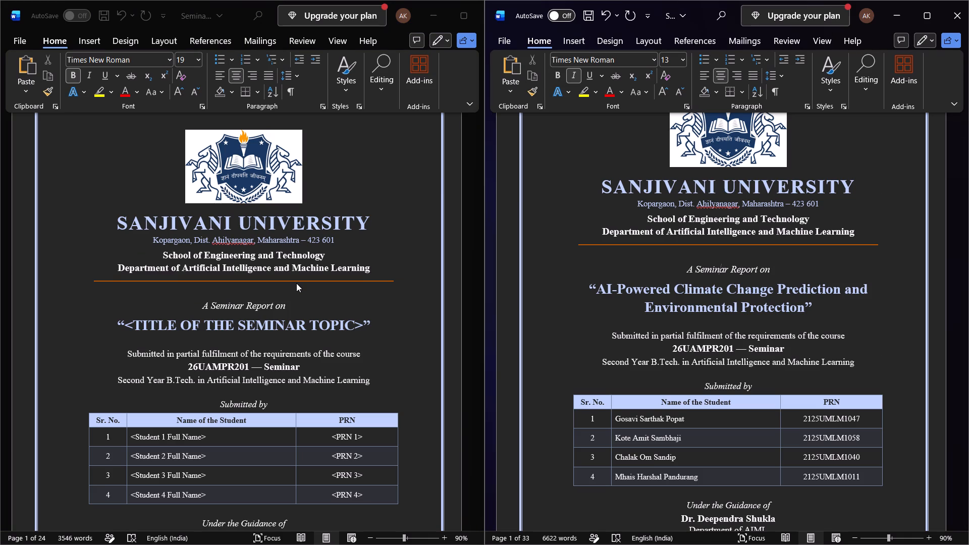
pyautogui.press('Down')
pyautogui.press('Down')
pyautogui.press('Down')
pyautogui.press('Down')
pyautogui.press('Down')
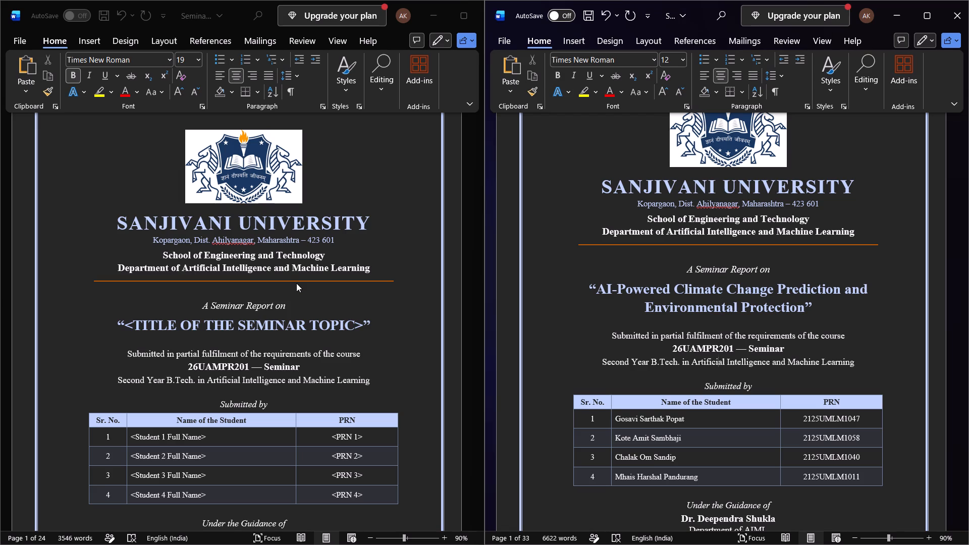
pyautogui.hotkey('alt', 'Tab')
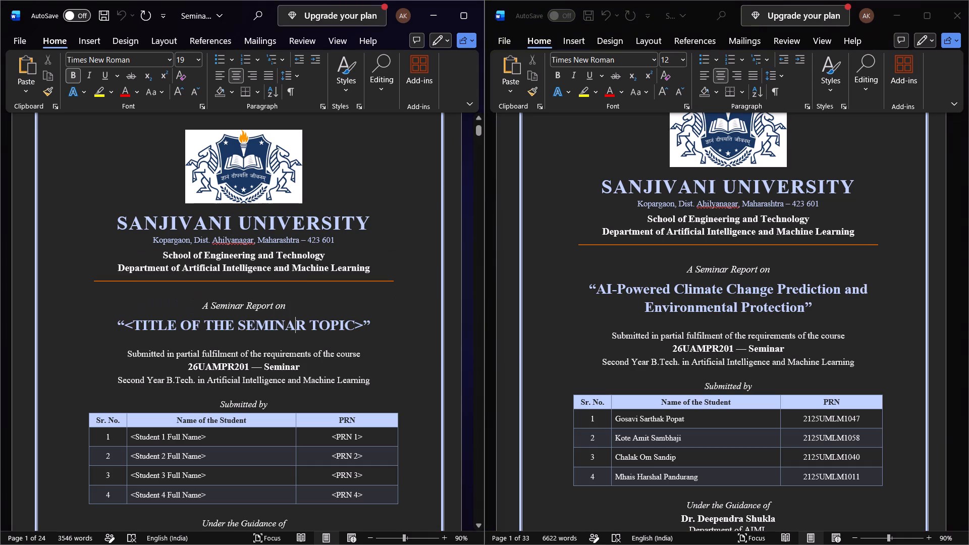
pyautogui.press('Down')
pyautogui.press('Down')
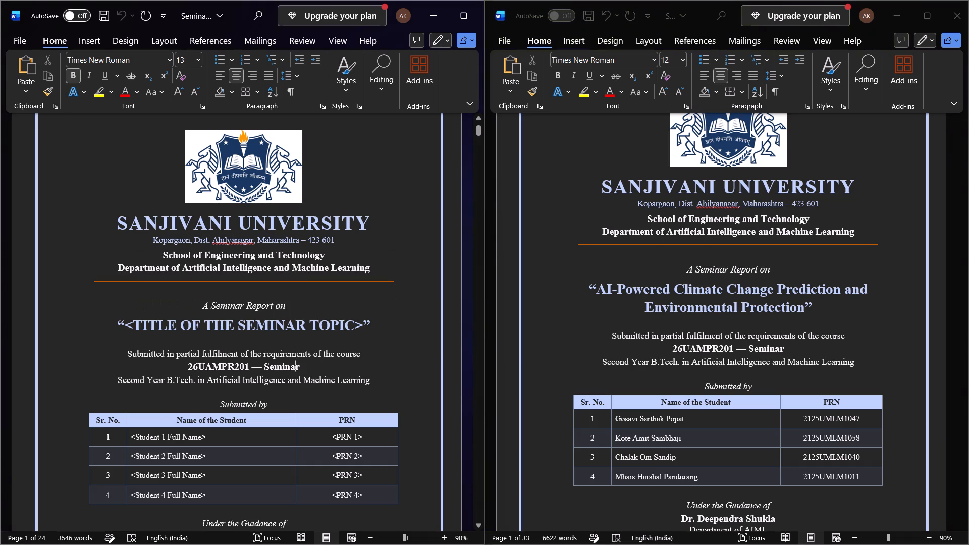
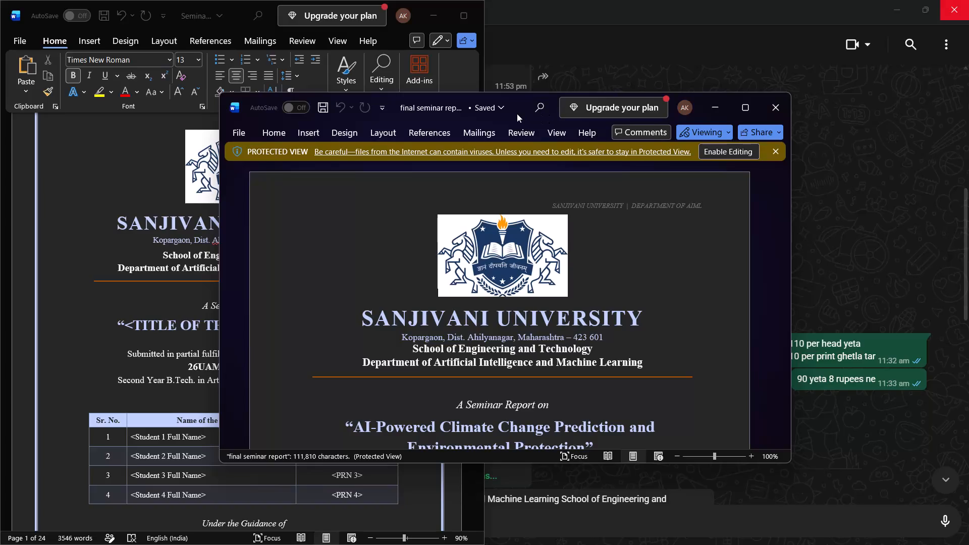
# Arrange the protected copy of final seminar report side by side with the seminar report template.
pyautogui.moveTo(513, 111); pyautogui.dragTo(553, 130)
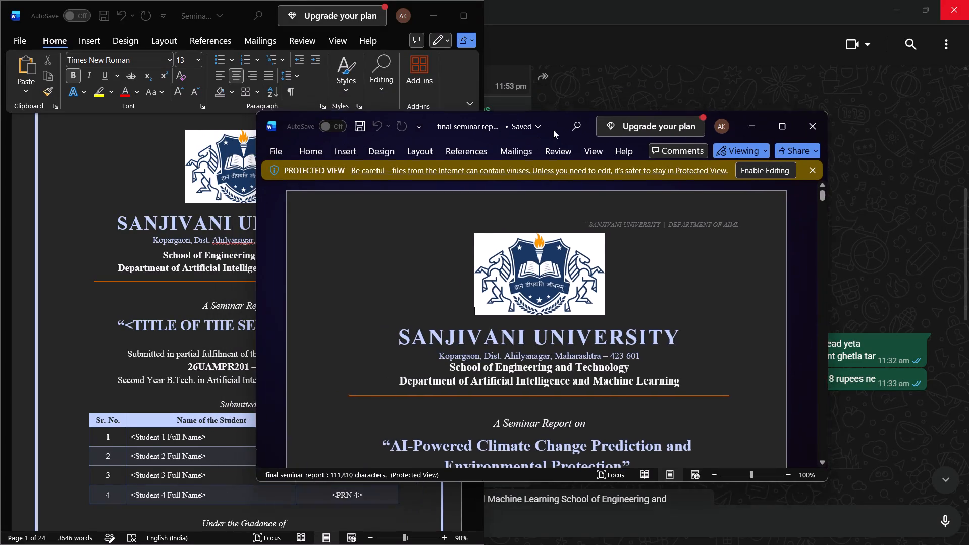
pyautogui.moveTo(553, 130); pyautogui.dragTo(968, 215)
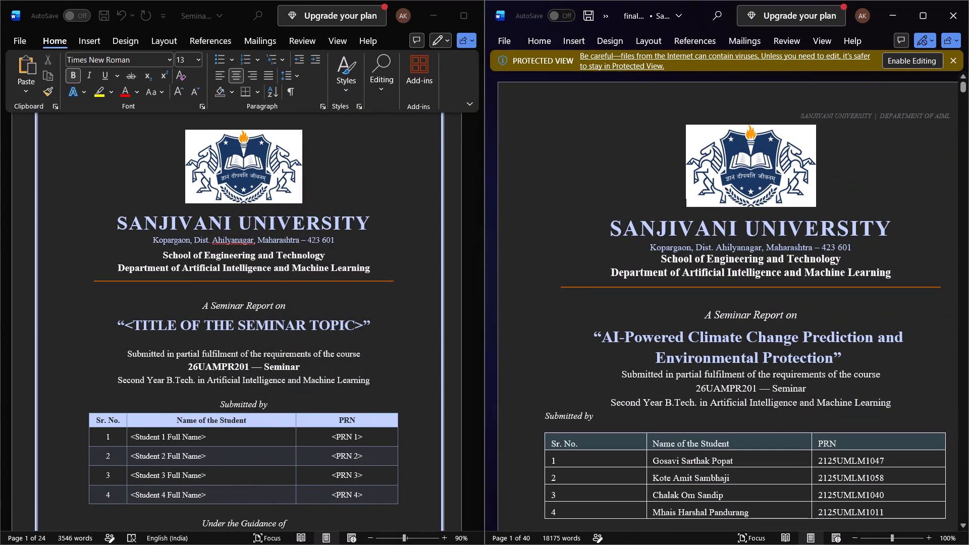
# Compare the title page and Seminar Submission Details layout of the template and the report, continuing to the report's certificate.
pyautogui.scroll(-11, 742, 359)
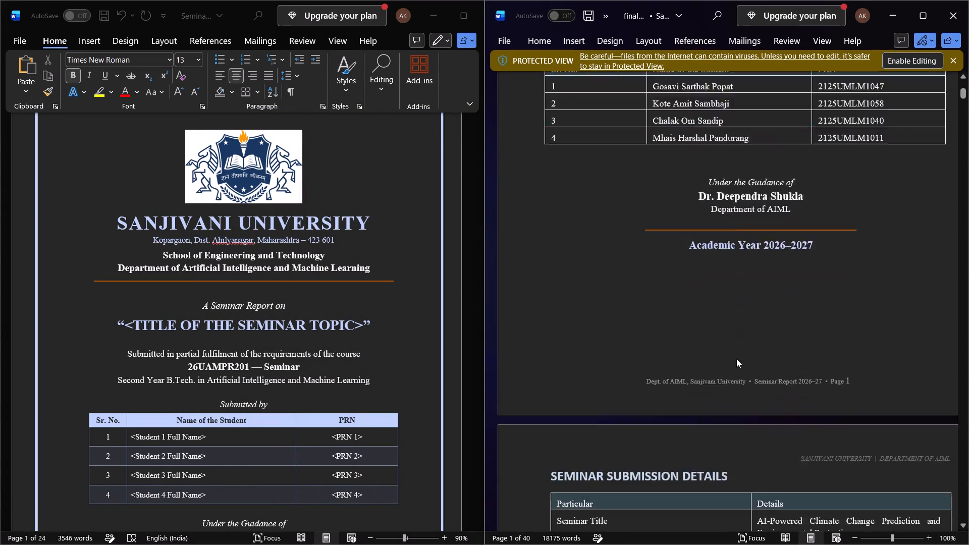
pyautogui.scroll(-5, 736, 359)
pyautogui.scroll(1, 712, 347)
pyautogui.scroll(-3, 712, 347)
pyautogui.scroll(1, 712, 347)
pyautogui.scroll(-3, 708, 347)
pyautogui.scroll(1, 707, 349)
pyautogui.scroll(-15, 707, 349)
pyautogui.scroll(-6, 663, 345)
pyautogui.scroll(1, 659, 349)
pyautogui.scroll(-1, 658, 350)
pyautogui.scroll(-7, 19, 346)
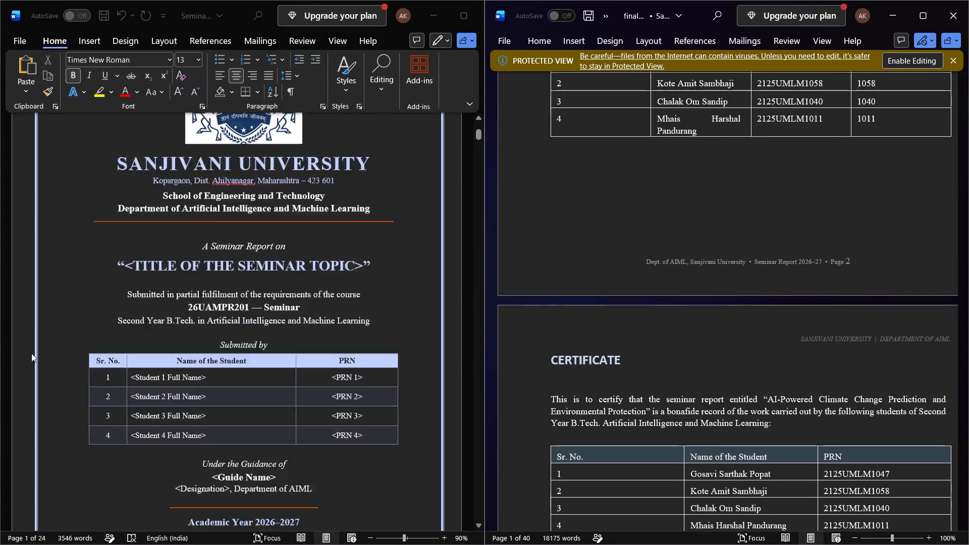
pyautogui.scroll(-11, 91, 344)
pyautogui.scroll(1, 196, 348)
pyautogui.scroll(-3, 196, 348)
pyautogui.scroll(1, 254, 342)
pyautogui.scroll(-20, 256, 344)
pyautogui.scroll(-5, 256, 344)
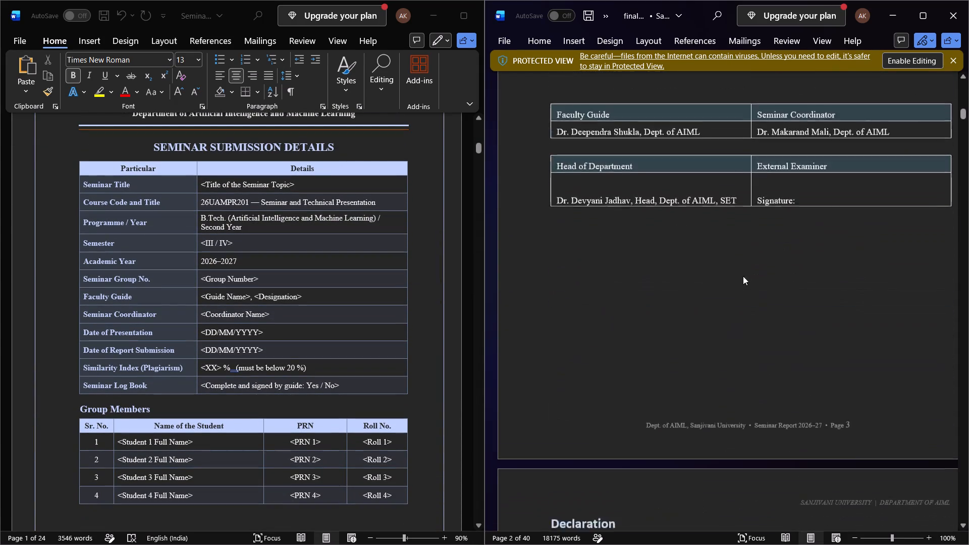
# Compare the certificate, declaration, acknowledgement and abstract pages of the report with those of the template.
pyautogui.scroll(-20, 743, 276)
pyautogui.scroll(-6, 743, 276)
pyautogui.scroll(1, 722, 265)
pyautogui.scroll(-11, 722, 265)
pyautogui.scroll(-6, 673, 268)
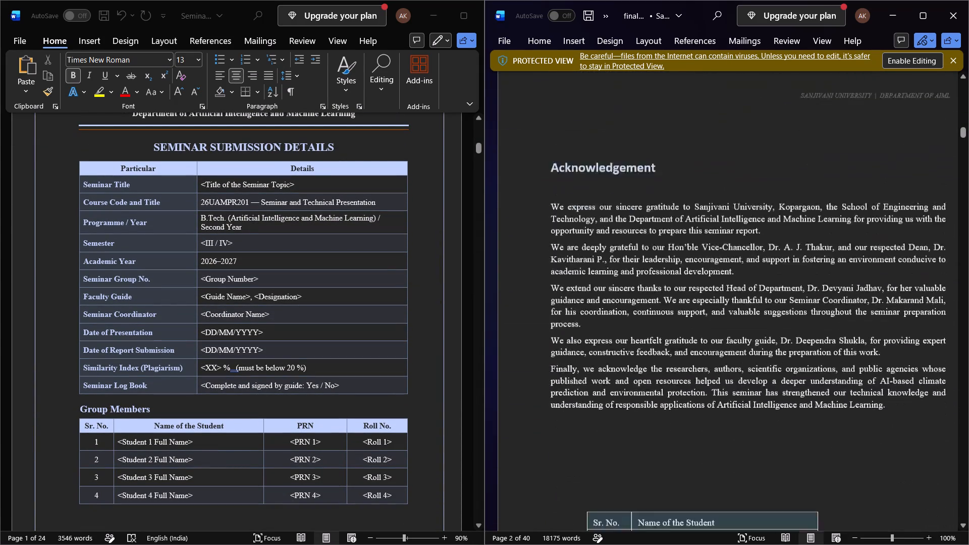
pyautogui.scroll(-2, 673, 268)
pyautogui.scroll(-16, 328, 286)
pyautogui.scroll(-18, 342, 290)
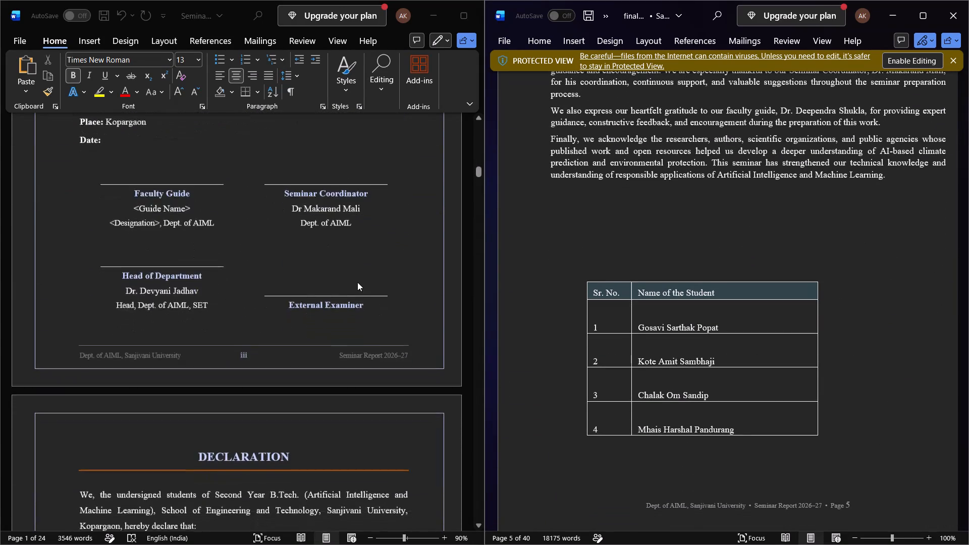
pyautogui.scroll(-16, 358, 281)
pyautogui.scroll(-7, 632, 289)
pyautogui.scroll(-14, 643, 294)
pyautogui.scroll(-2, 326, 292)
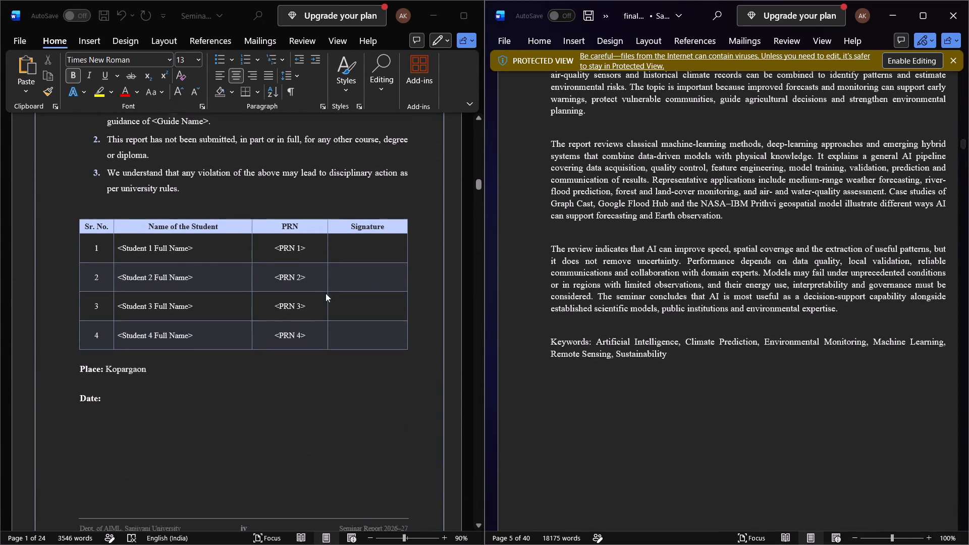
pyautogui.scroll(-19, 326, 293)
pyautogui.scroll(1, 329, 285)
pyautogui.scroll(-17, 329, 285)
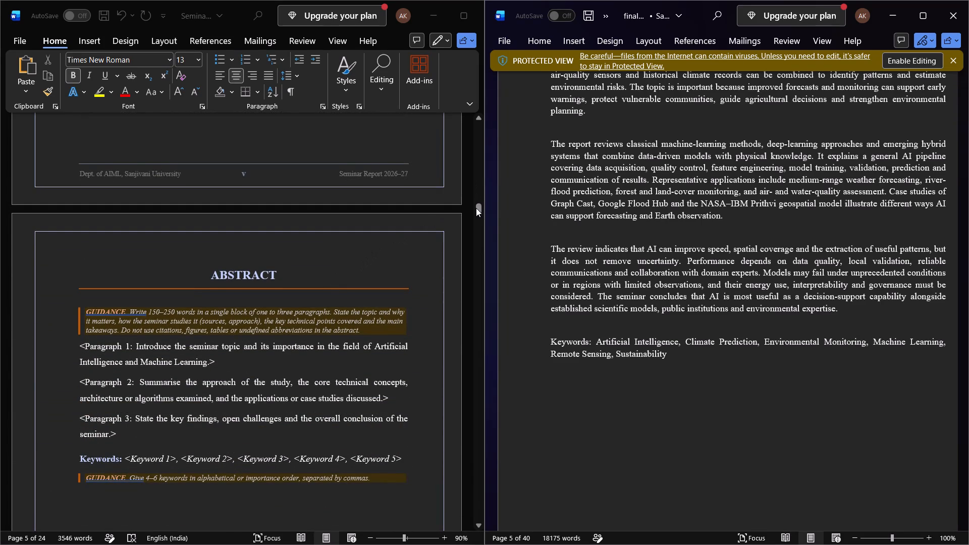
# Examine the template's layout from the table of contents and front-matter lists through Chapter 4's comparison and advantages sections.
pyautogui.moveTo(476, 208); pyautogui.dragTo(476, 242)
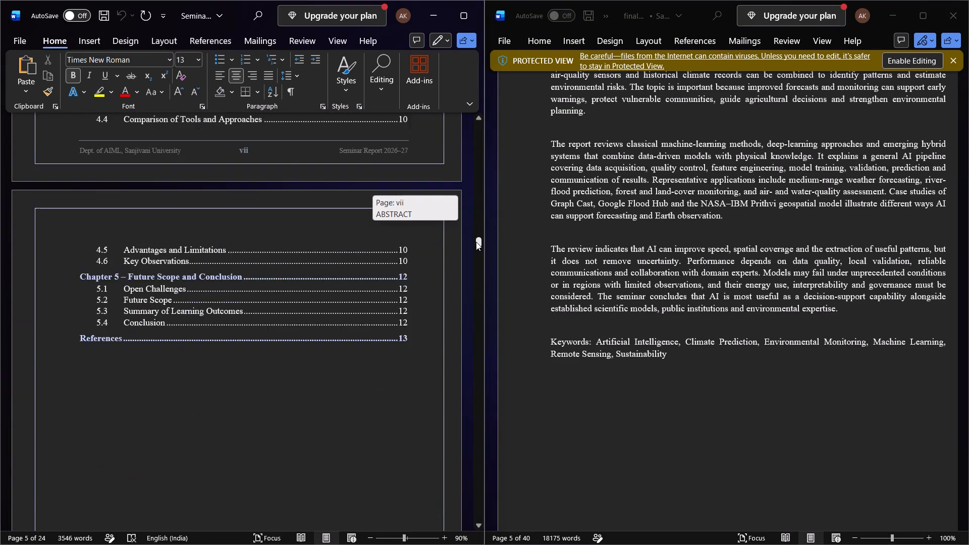
pyautogui.moveTo(476, 242); pyautogui.dragTo(476, 284)
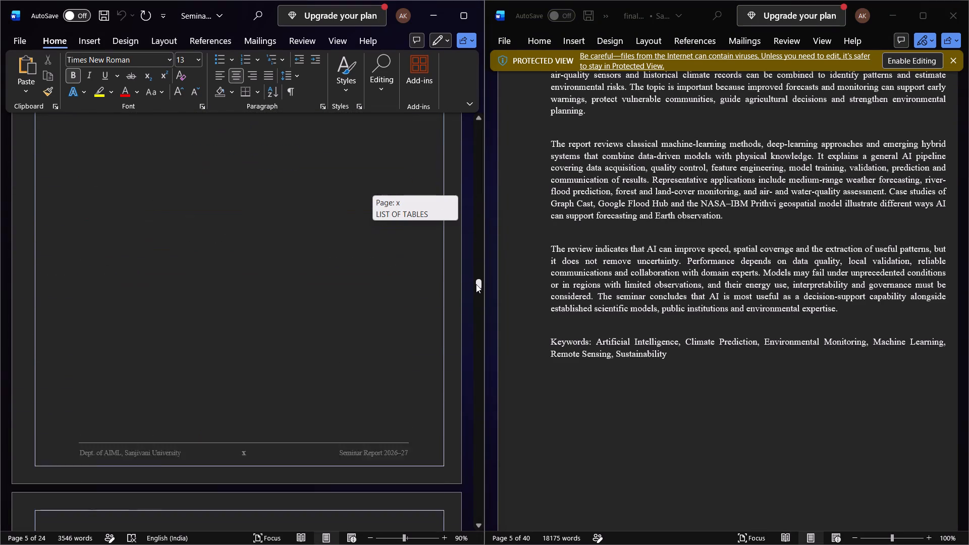
pyautogui.moveTo(476, 284); pyautogui.dragTo(469, 327)
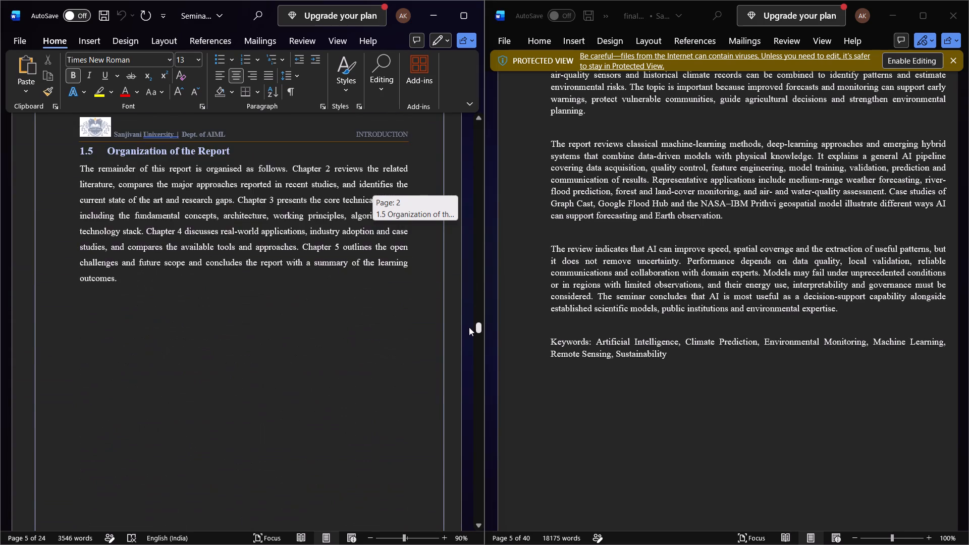
pyautogui.moveTo(469, 327); pyautogui.dragTo(459, 369)
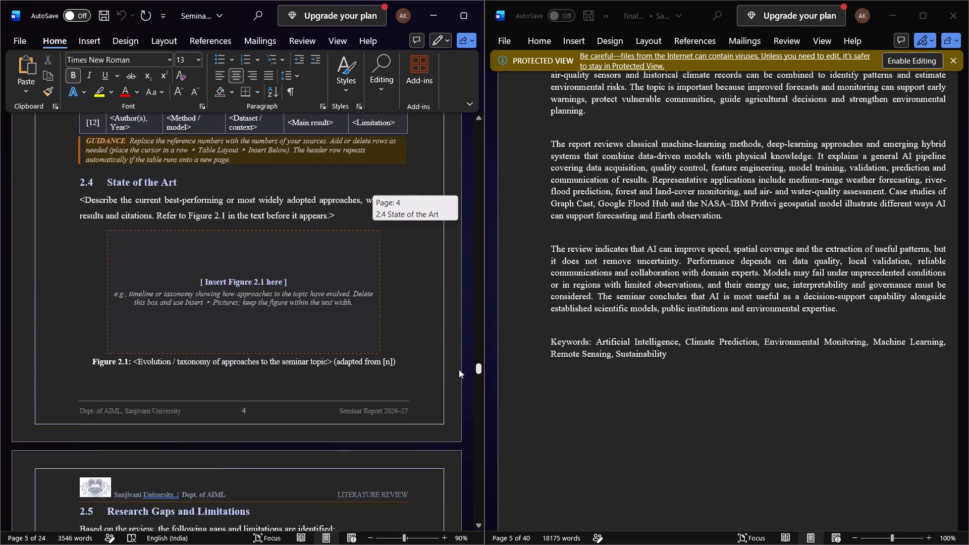
pyautogui.moveTo(459, 369); pyautogui.dragTo(454, 413)
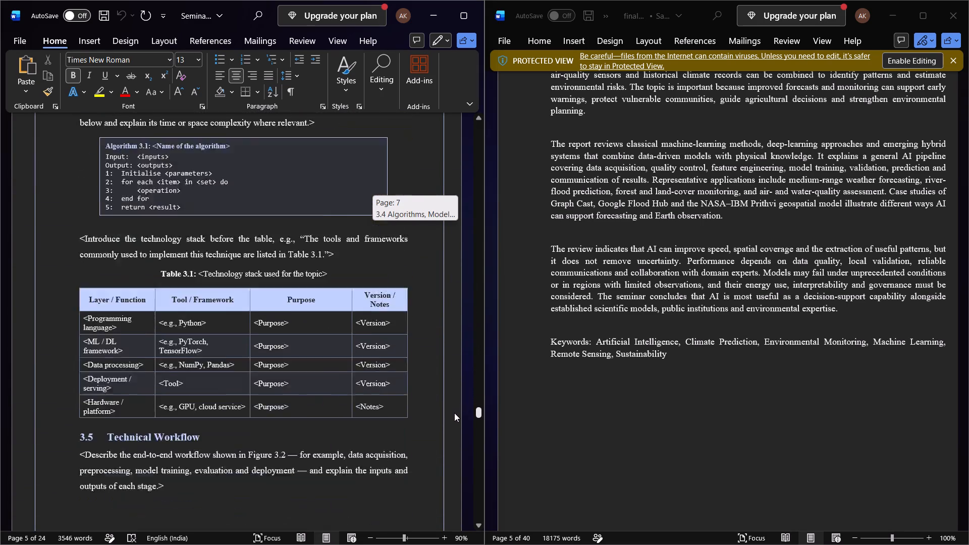
pyautogui.moveTo(454, 413); pyautogui.dragTo(455, 462)
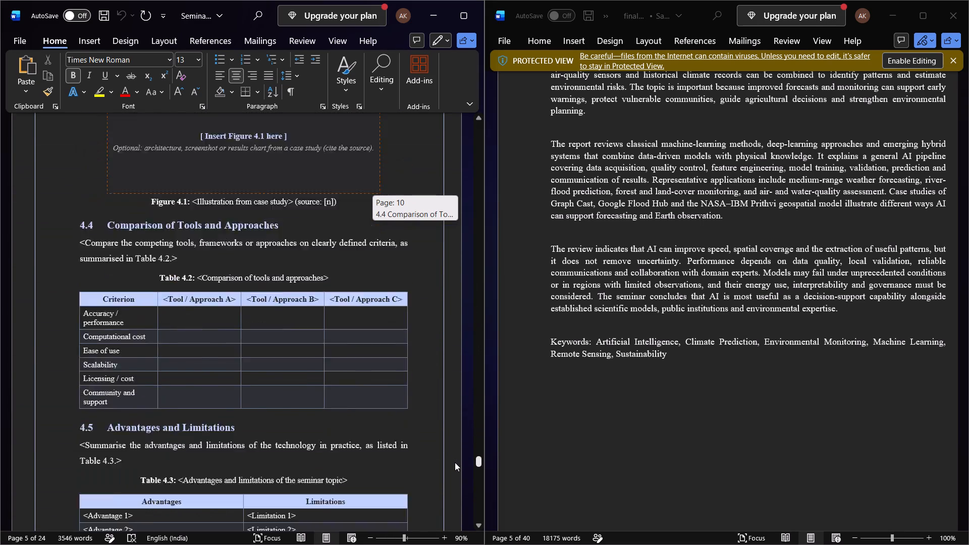
pyautogui.moveTo(455, 462); pyautogui.dragTo(451, 458)
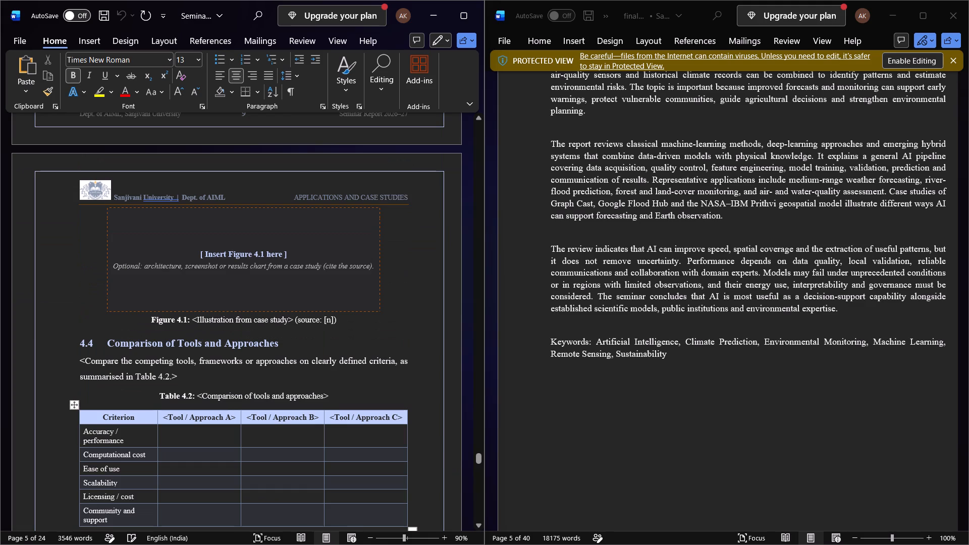
# Examine the report's layout from the table of contents through Chapters 1 to 3, including headings, tables and figures.
pyautogui.scroll(-7, 611, 367)
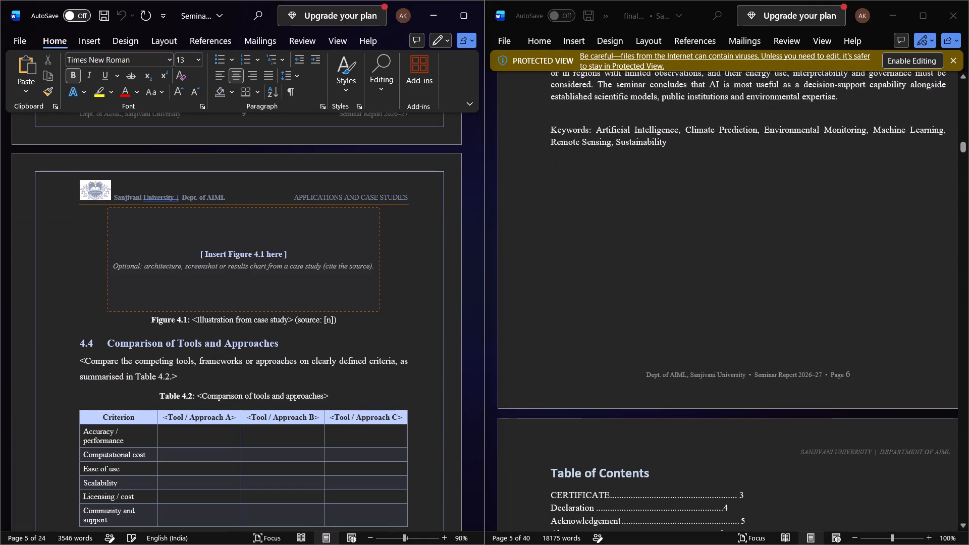
pyautogui.moveTo(966, 148); pyautogui.dragTo(966, 202)
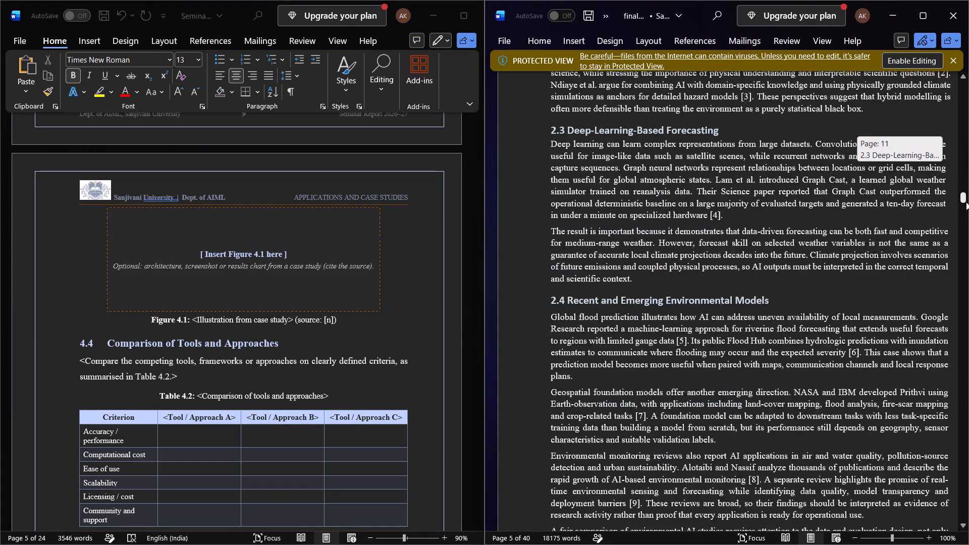
pyautogui.moveTo(966, 202); pyautogui.dragTo(967, 244)
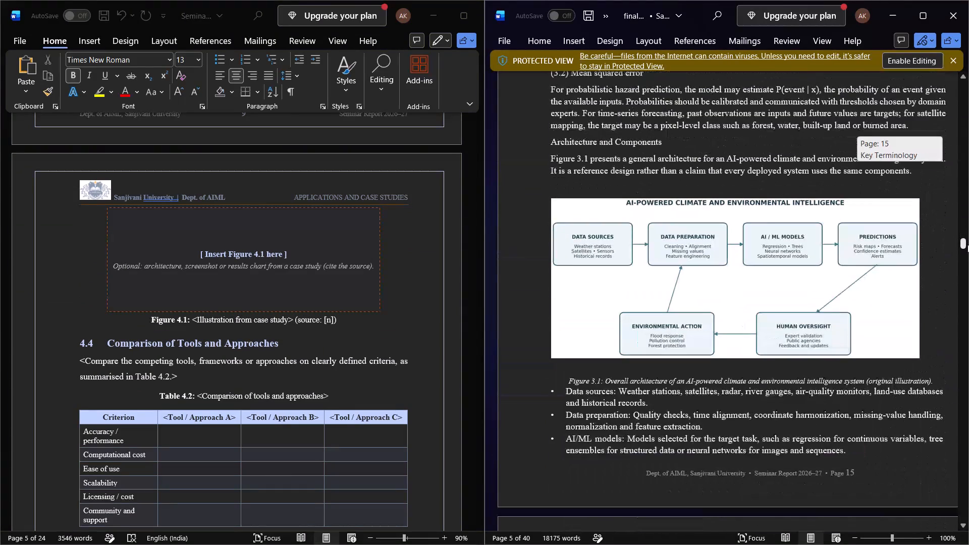
pyautogui.moveTo(967, 244); pyautogui.dragTo(967, 260)
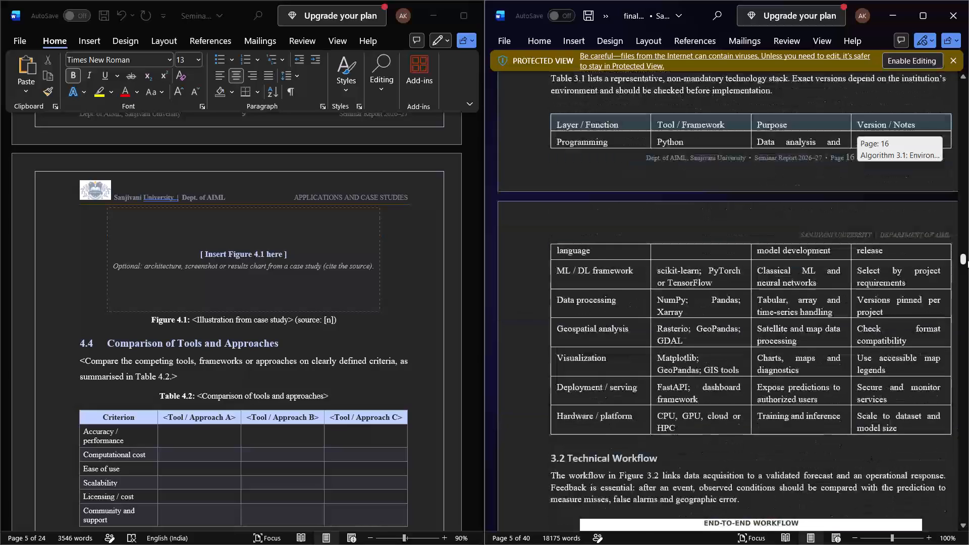
pyautogui.moveTo(967, 260); pyautogui.dragTo(967, 262)
pyautogui.scroll(2, 328, 280)
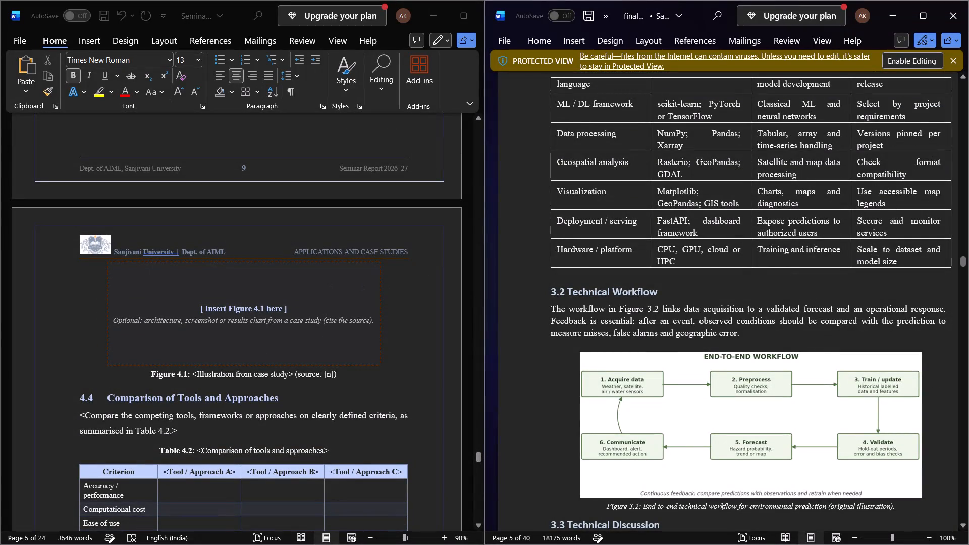
pyautogui.moveTo(961, 264); pyautogui.dragTo(962, 231)
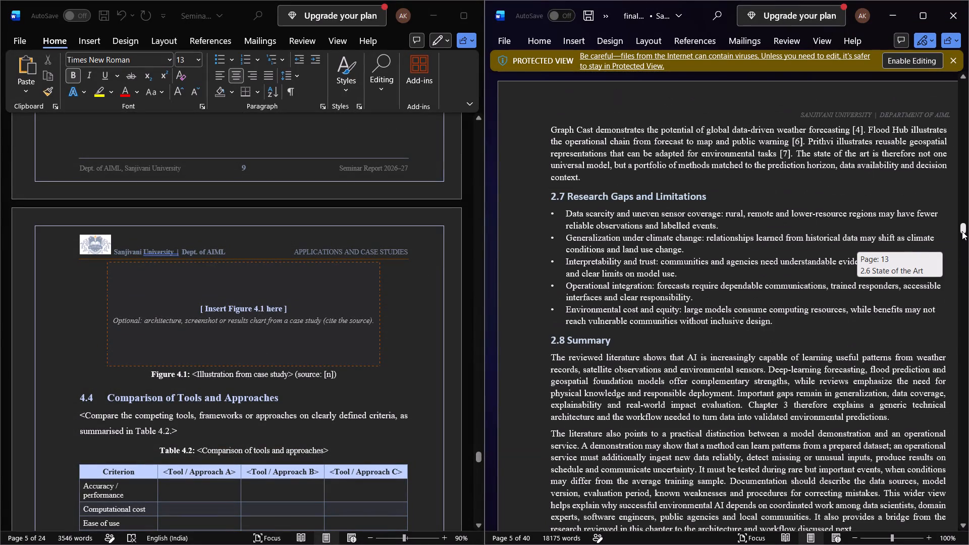
pyautogui.moveTo(962, 231); pyautogui.dragTo(957, 208)
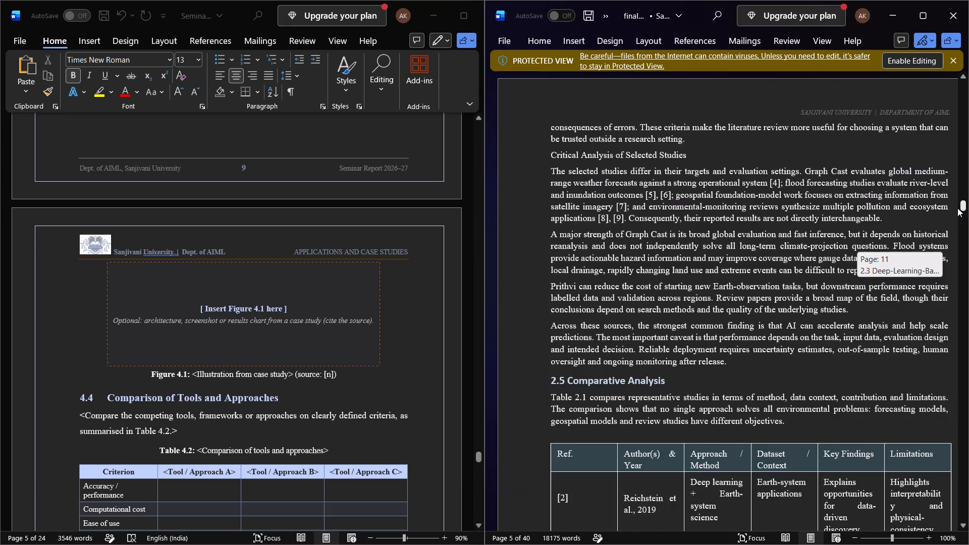
pyautogui.moveTo(957, 208); pyautogui.dragTo(954, 194)
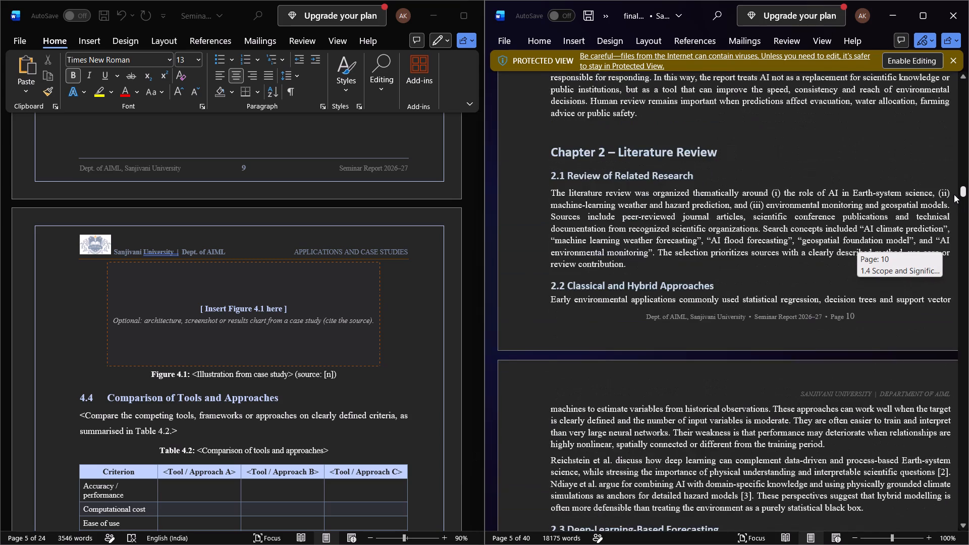
pyautogui.moveTo(954, 194); pyautogui.dragTo(953, 185)
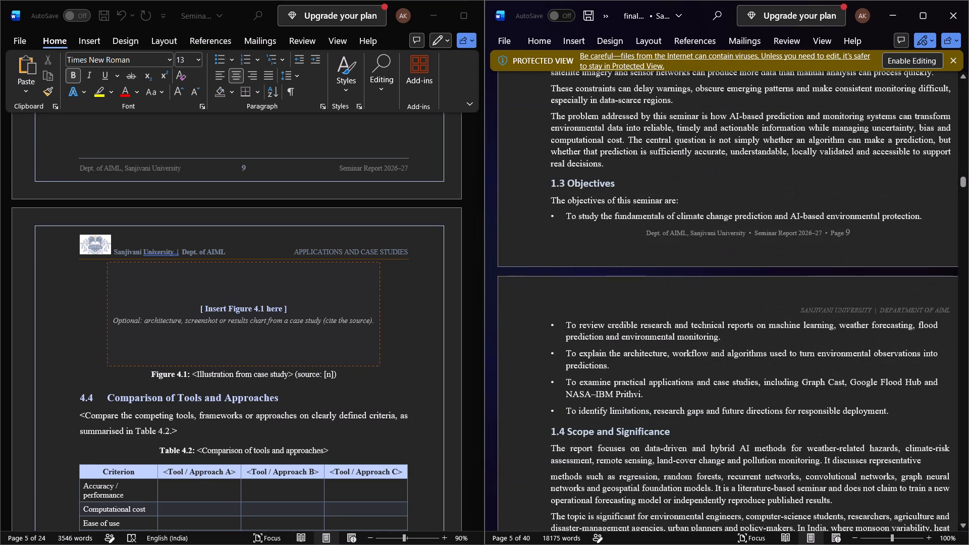
pyautogui.scroll(8, 806, 323)
pyautogui.scroll(9, 823, 284)
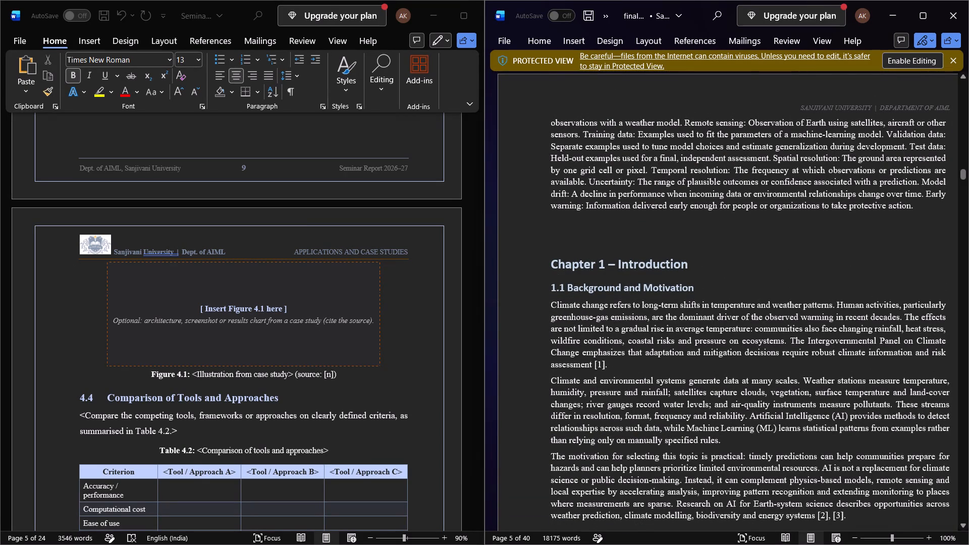
# Review the report's supplementary sections and the layout of its Chapters 4 and 5 alongside the template's Chapter 4.
pyautogui.moveTo(960, 174); pyautogui.dragTo(956, 335)
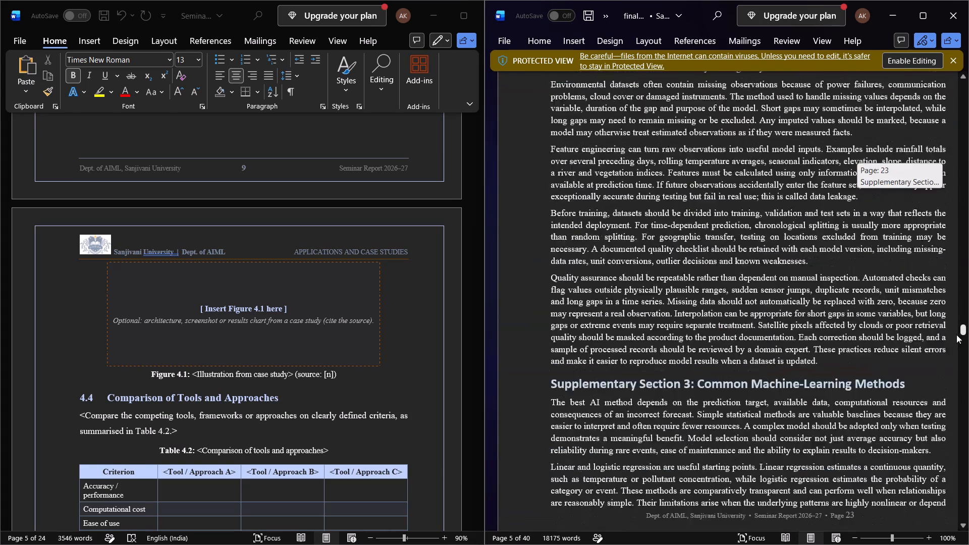
pyautogui.moveTo(956, 335); pyautogui.dragTo(956, 394)
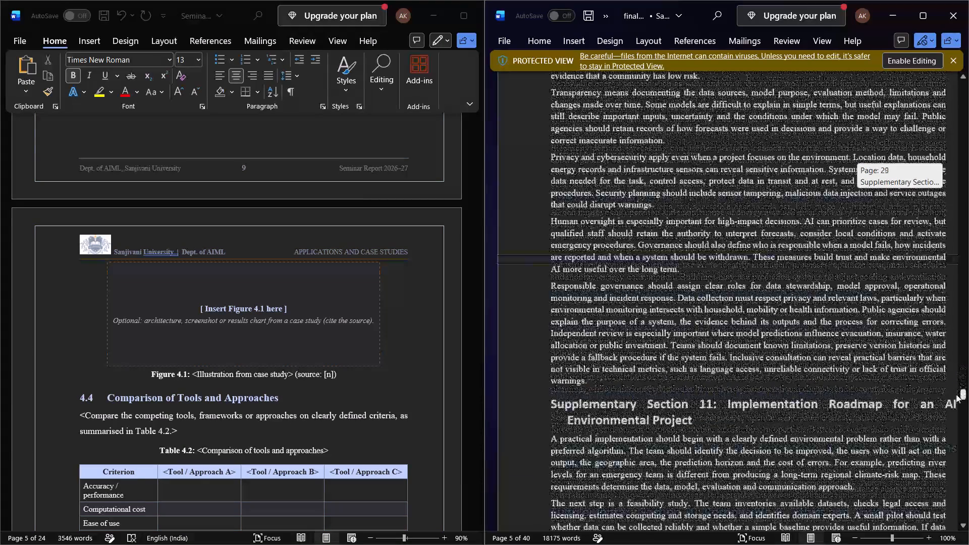
pyautogui.moveTo(956, 394); pyautogui.dragTo(958, 423)
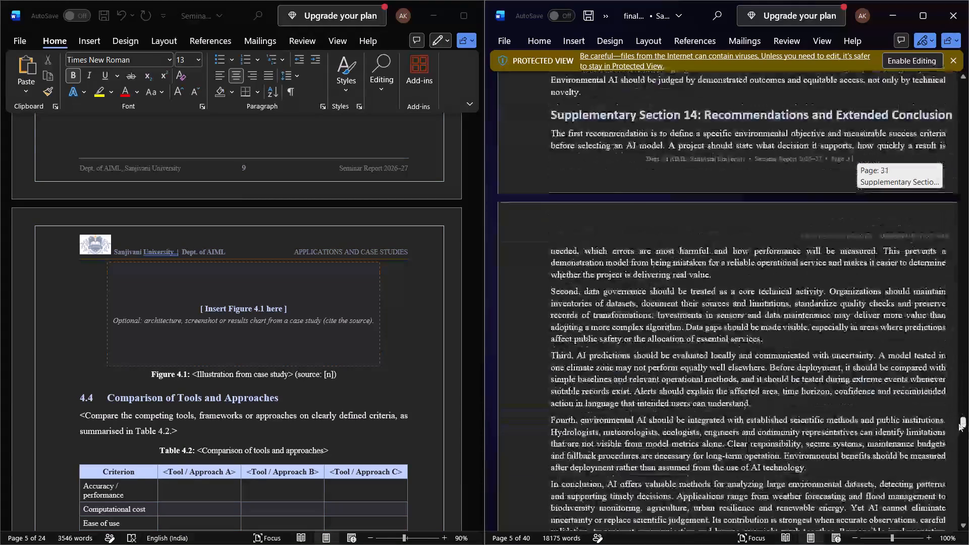
pyautogui.moveTo(958, 423); pyautogui.dragTo(963, 461)
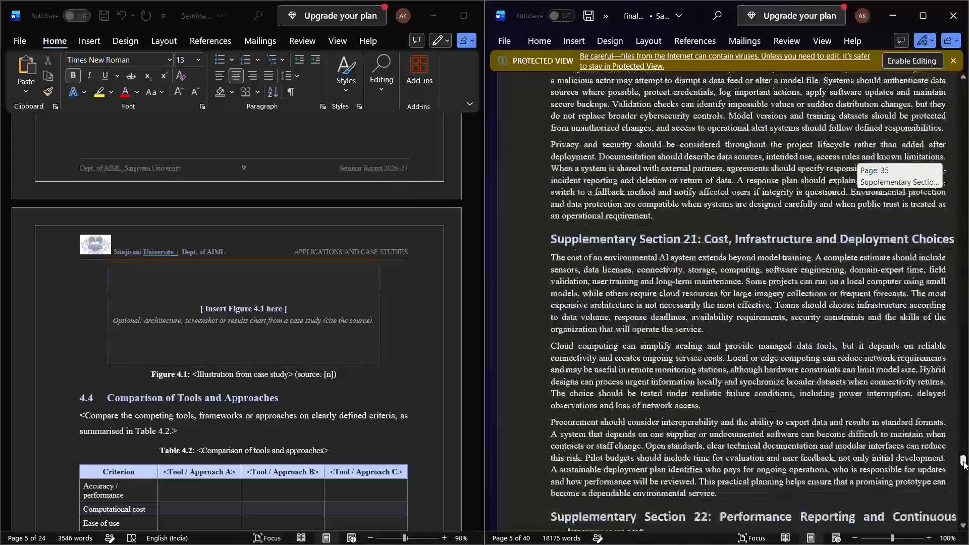
pyautogui.moveTo(963, 461); pyautogui.dragTo(924, 299)
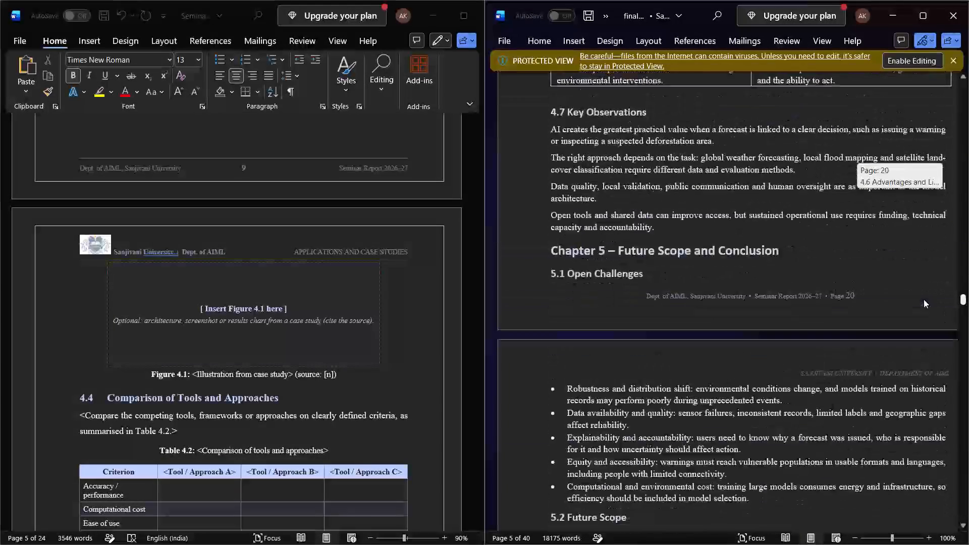
pyautogui.moveTo(924, 299); pyautogui.dragTo(919, 285)
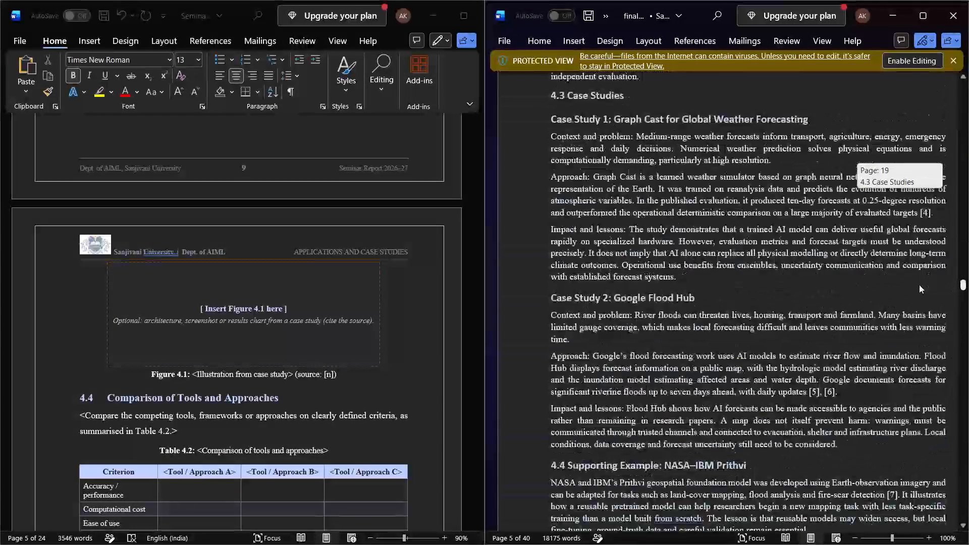
pyautogui.moveTo(919, 285); pyautogui.dragTo(919, 274)
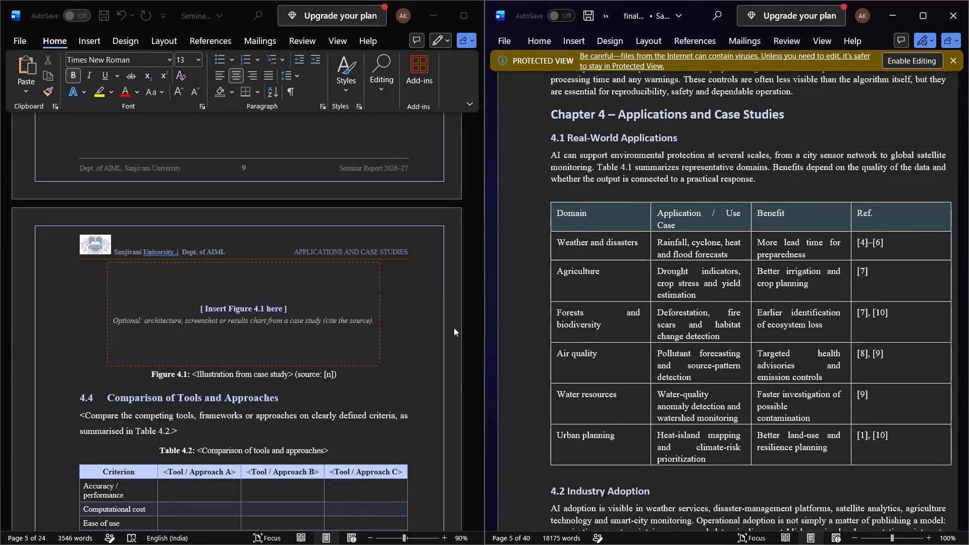
pyautogui.scroll(-3, 644, 355)
pyautogui.scroll(2, 670, 366)
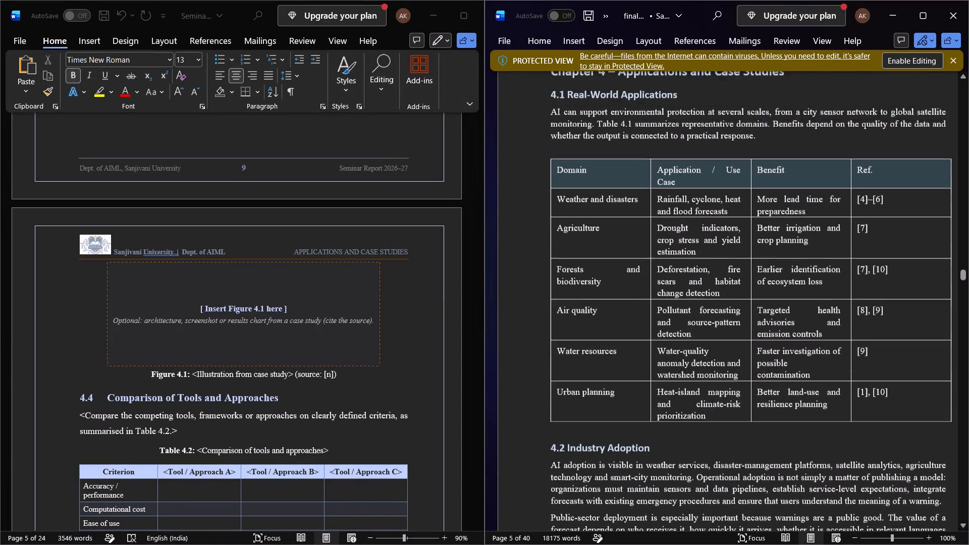
pyautogui.scroll(5, 669, 363)
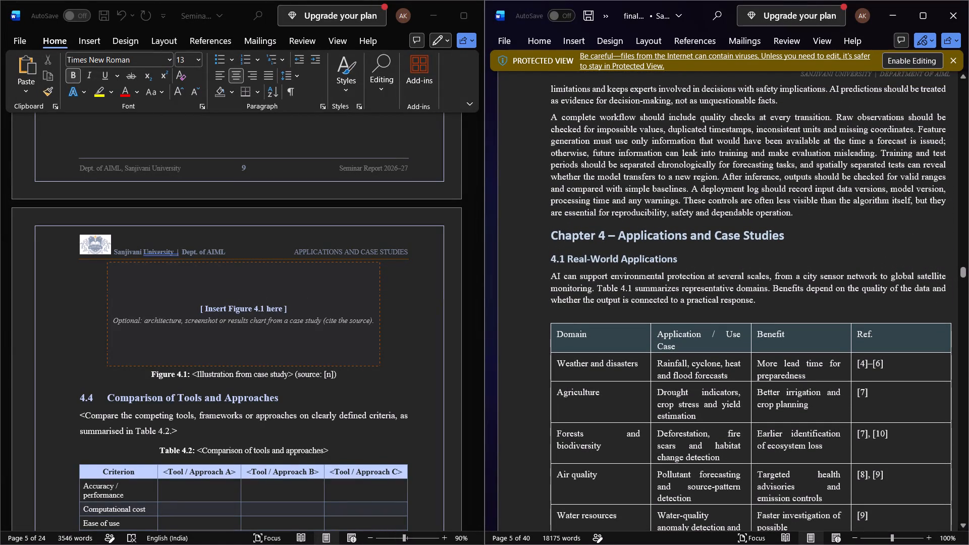
# Examine the report's Chapter 4 opening, including the application domains table in Section 4.1 and Section 4.2 Industry Adoption.
pyautogui.scroll(-1, 659, 365)
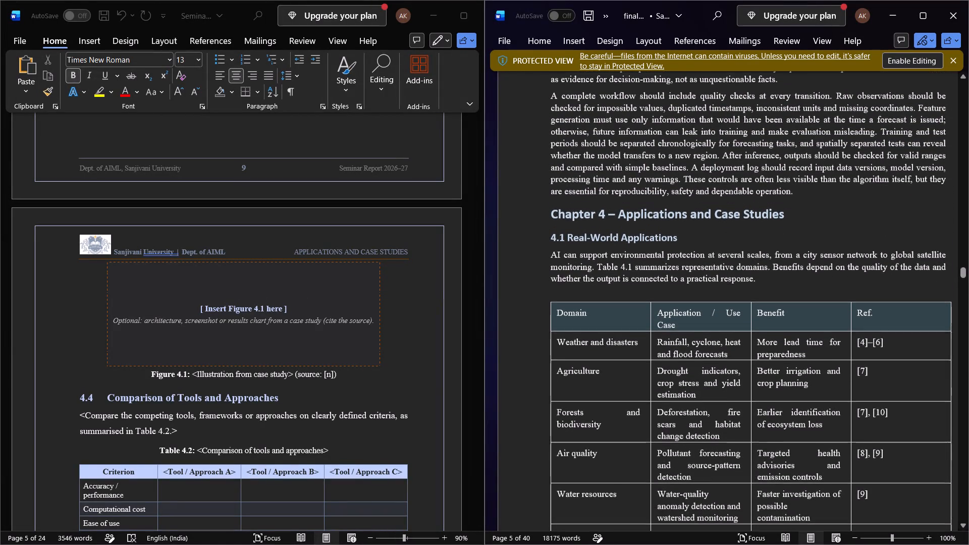
pyautogui.scroll(-7, 659, 372)
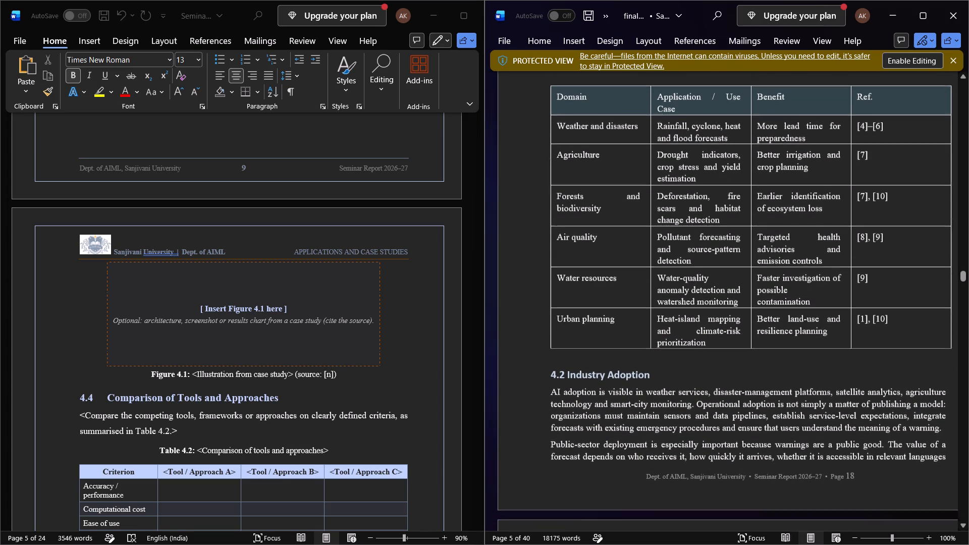
# Examine the template's layout from Section 4.4 Comparison of Tools and Approaches through Chapter 5 to the References page.
pyautogui.scroll(-10, 323, 358)
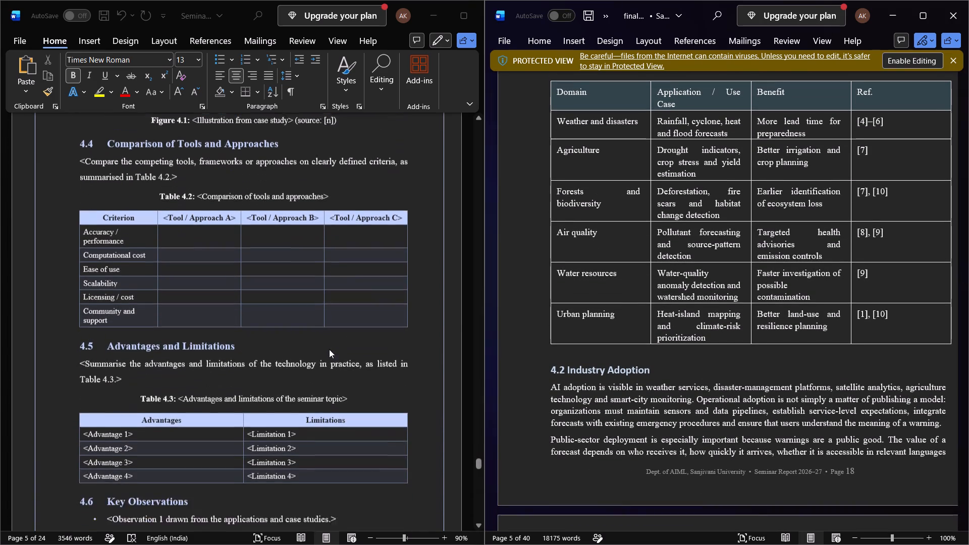
pyautogui.scroll(-13, 333, 344)
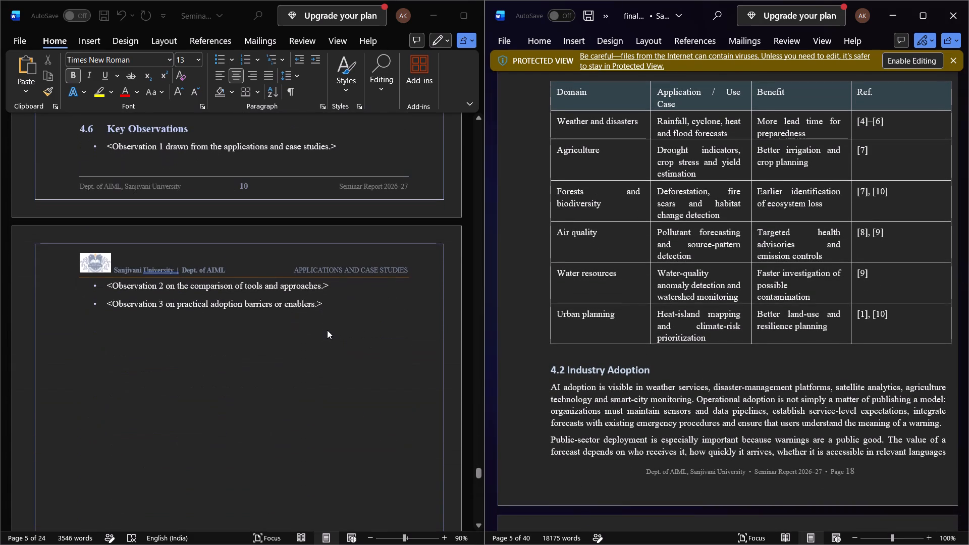
pyautogui.scroll(-13, 331, 329)
pyautogui.scroll(-10, 340, 324)
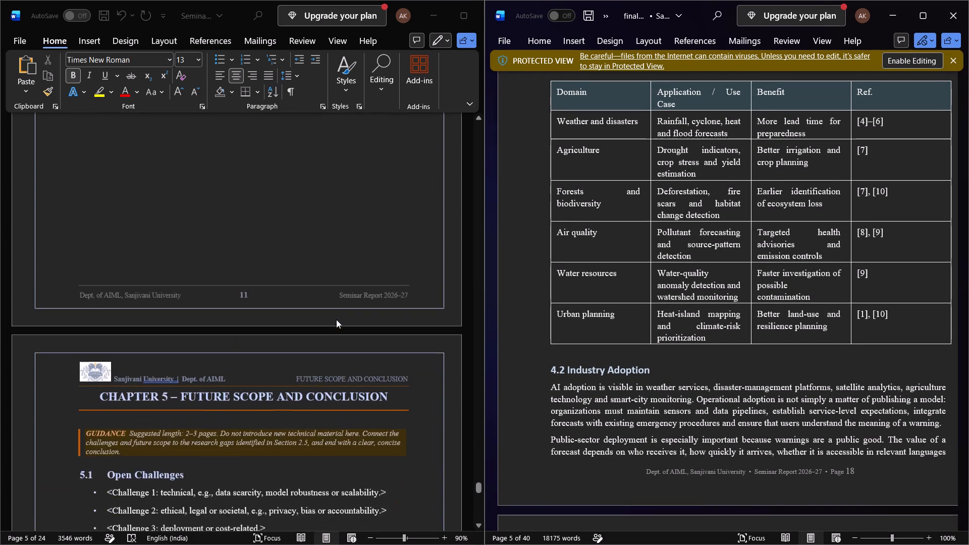
pyautogui.scroll(-10, 336, 319)
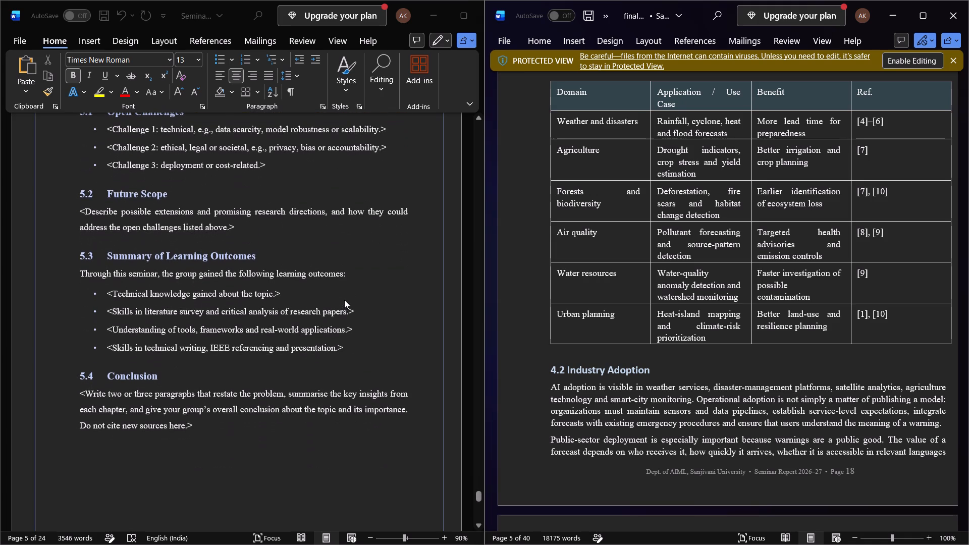
pyautogui.scroll(-20, 346, 299)
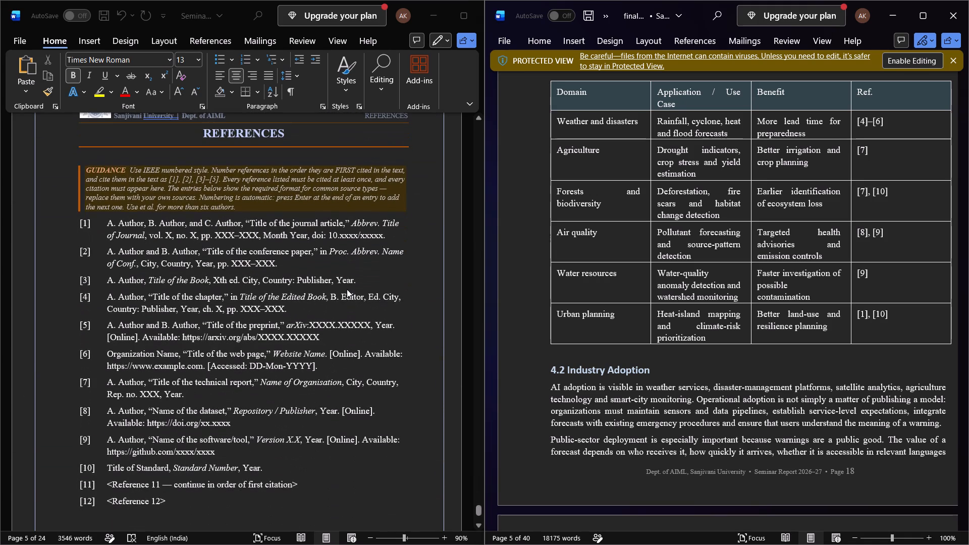
pyautogui.scroll(-6, 362, 299)
# Go back through the template from the References page to Section 4.1, rechecking its headings, tables and case study layout.
pyautogui.scroll(11, 360, 296)
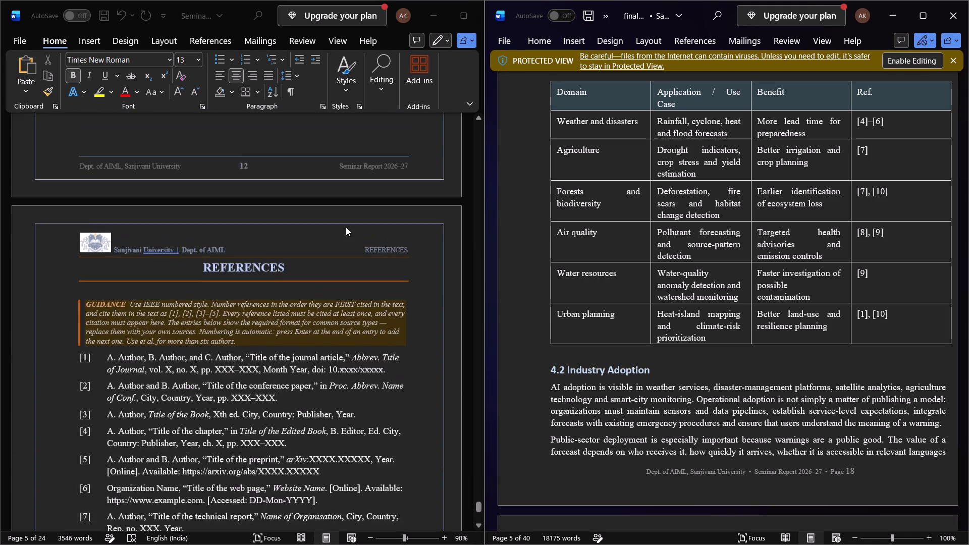
pyautogui.scroll(20, 347, 227)
pyautogui.scroll(3, 347, 227)
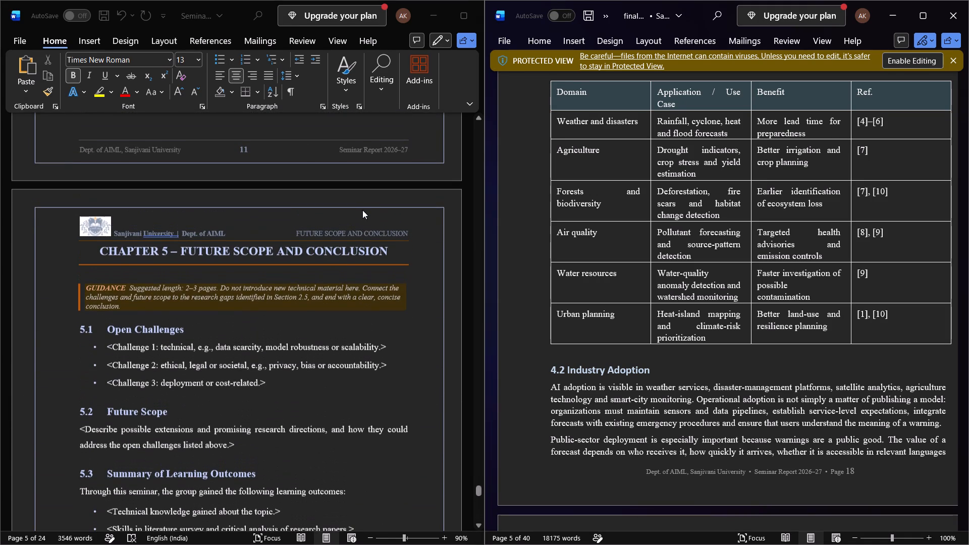
pyautogui.scroll(20, 362, 210)
pyautogui.scroll(6, 362, 216)
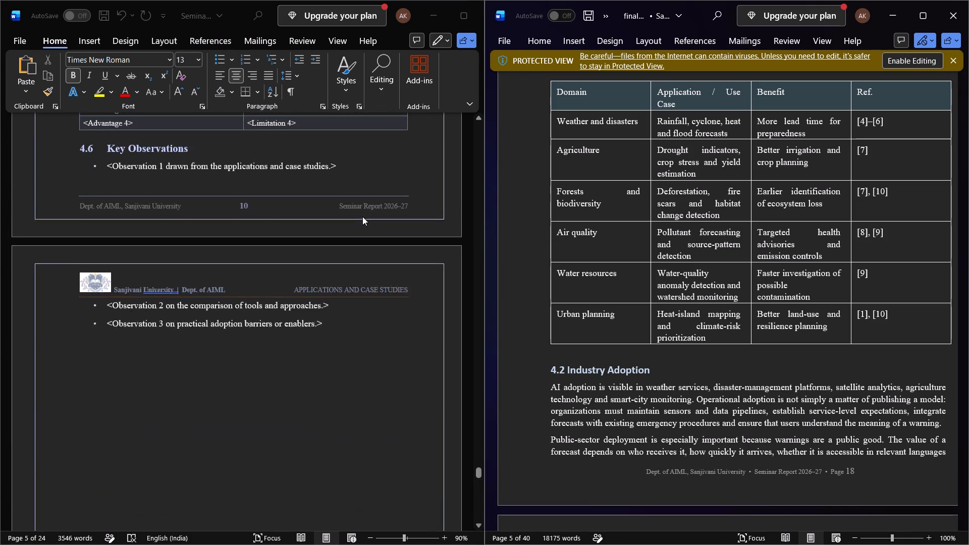
pyautogui.scroll(15, 362, 216)
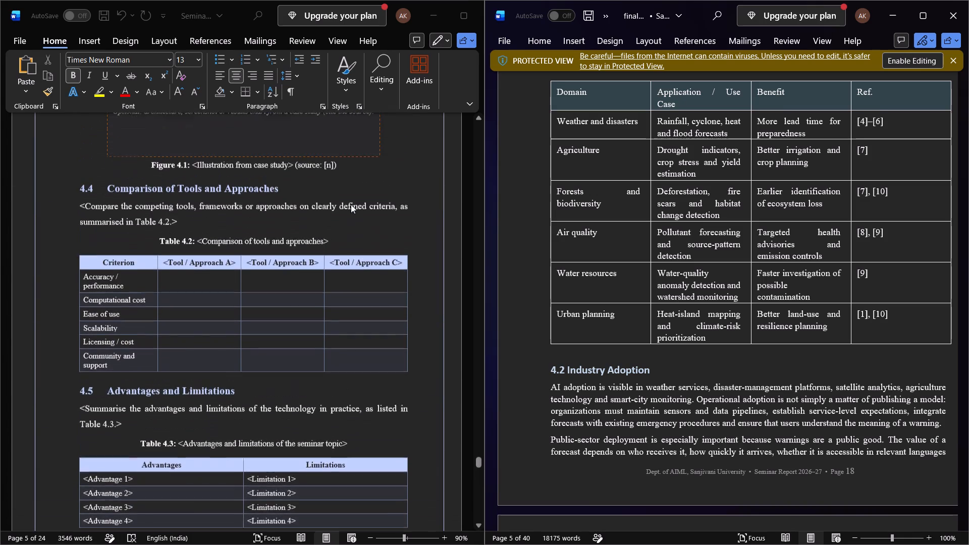
pyautogui.scroll(14, 348, 202)
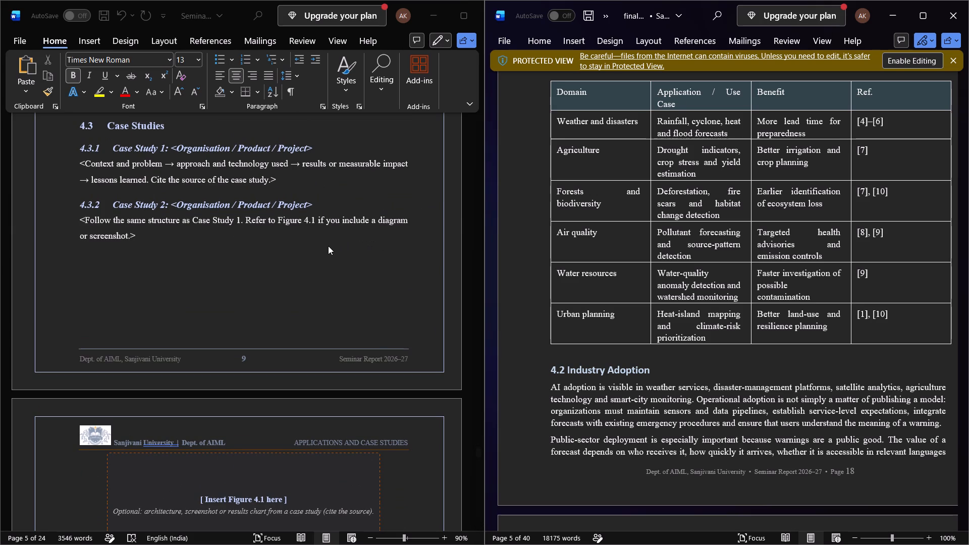
pyautogui.scroll(6, 414, 243)
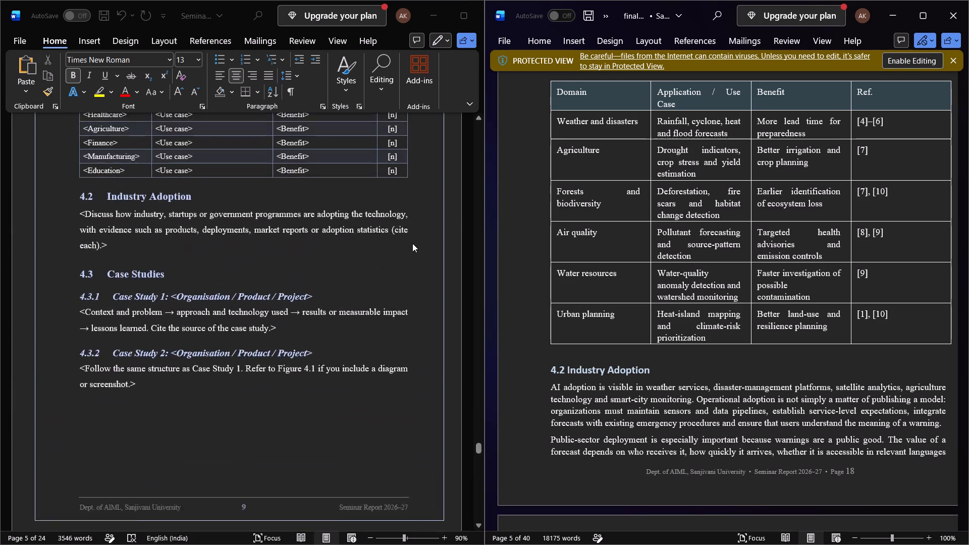
pyautogui.scroll(1, 412, 243)
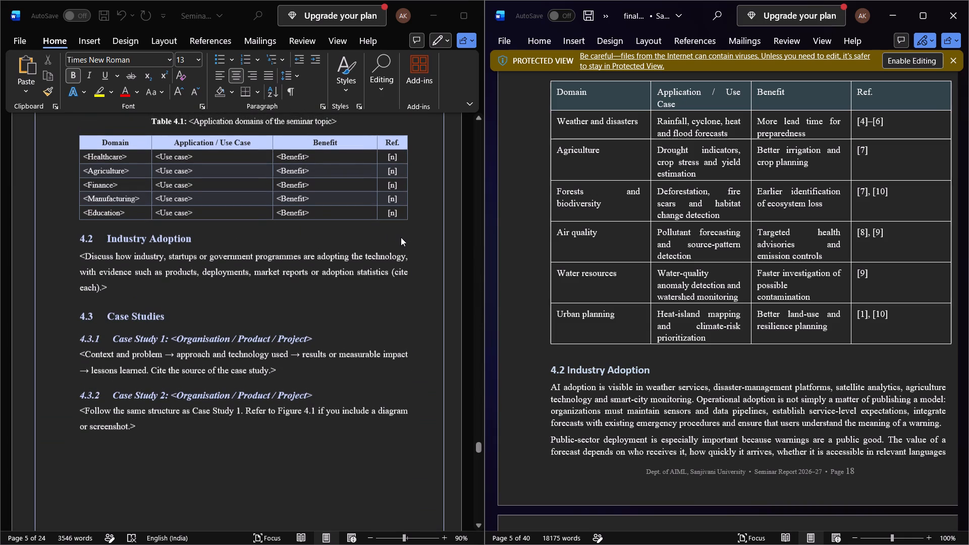
pyautogui.scroll(1, 418, 234)
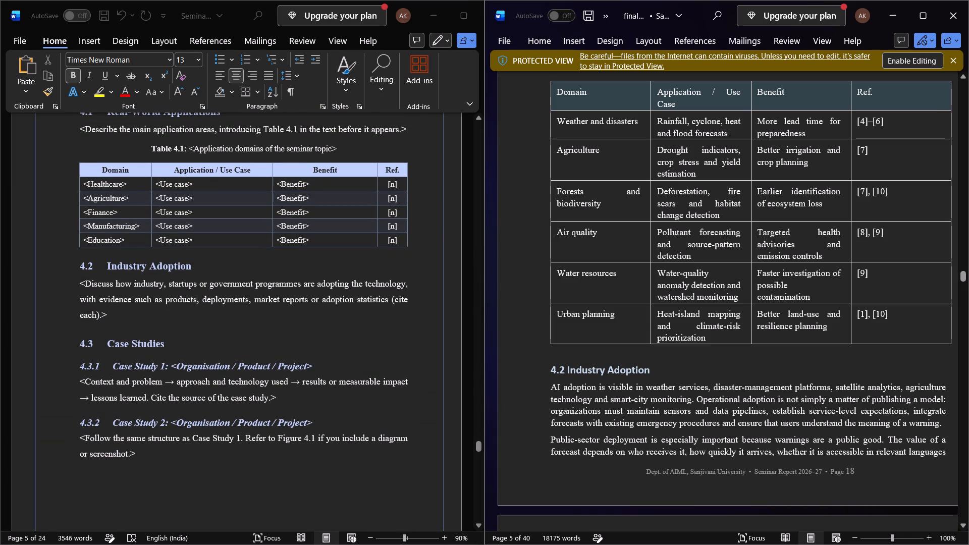
# Compare the report's Chapter 4 applications, industry adoption, case studies and tool comparison sections with the template's Sections 4.1 to 4.3.
pyautogui.scroll(-2, 390, 286)
pyautogui.scroll(4, 388, 281)
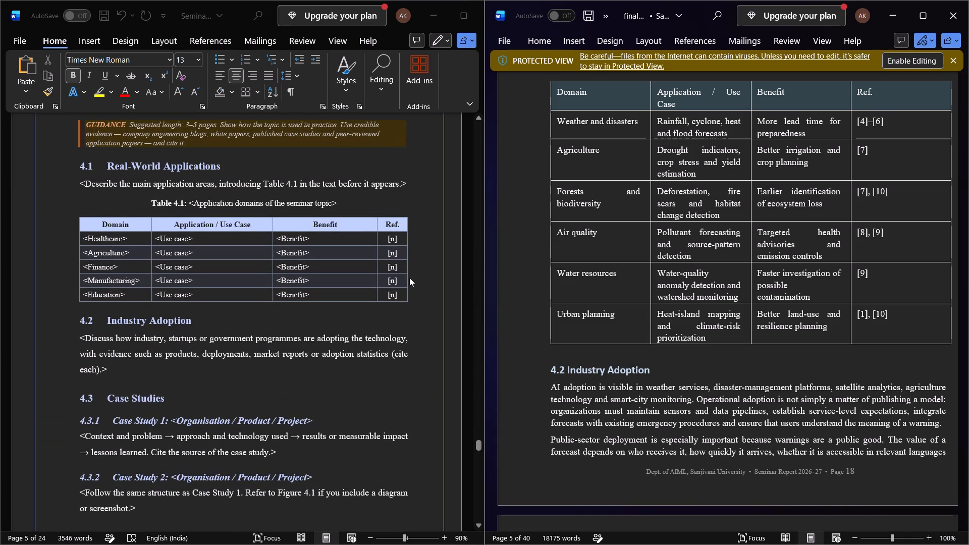
pyautogui.scroll(10, 804, 262)
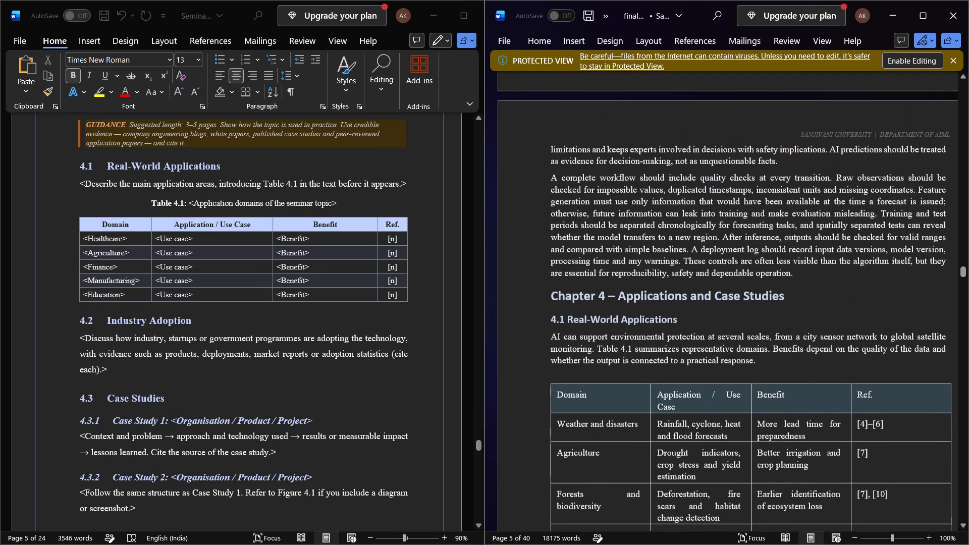
pyautogui.scroll(-19, 804, 262)
pyautogui.scroll(-4, 814, 255)
pyautogui.scroll(-7, 439, 247)
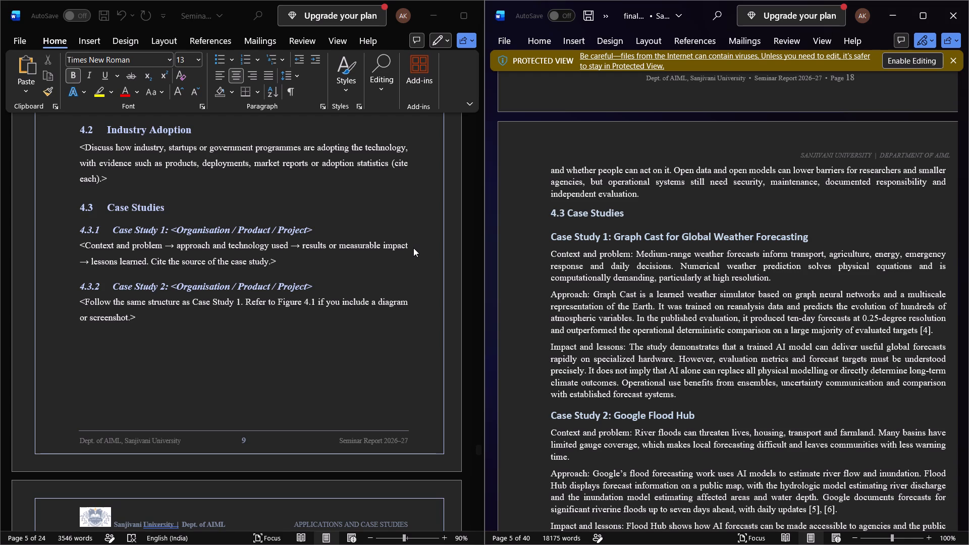
pyautogui.scroll(-11, 594, 253)
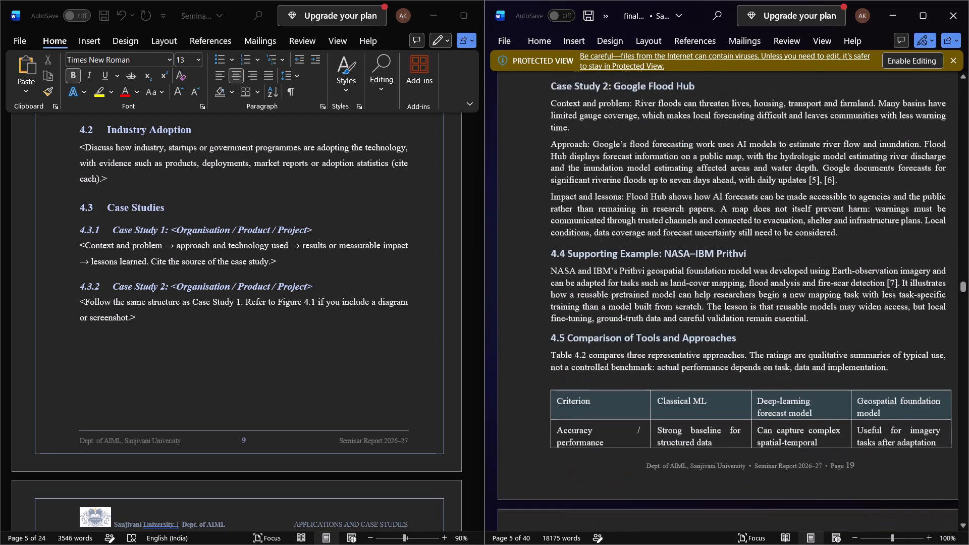
# Examine the report from the Section 4.3 case studies through the comparison and advantages tables to the Chapter 5 conclusion.
pyautogui.scroll(-3, 611, 250)
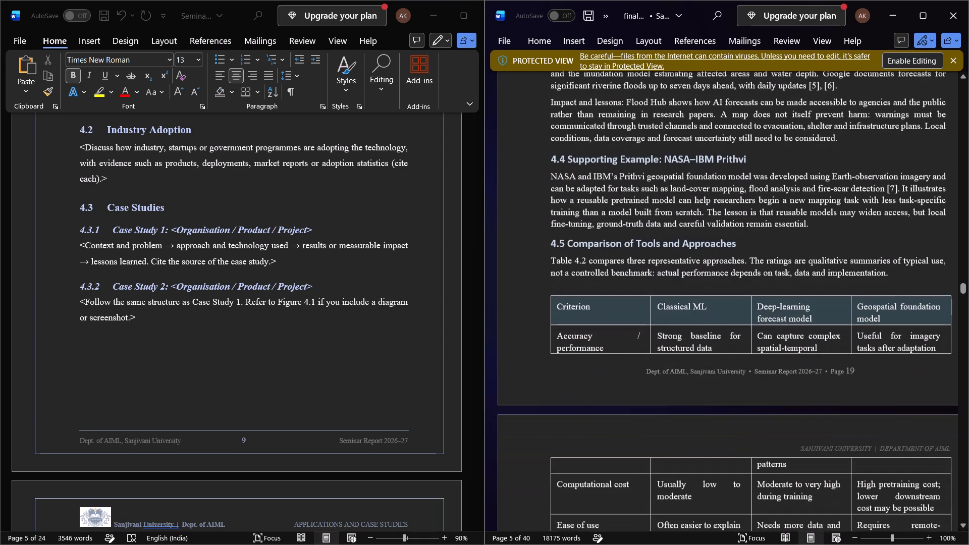
pyautogui.scroll(12, 613, 250)
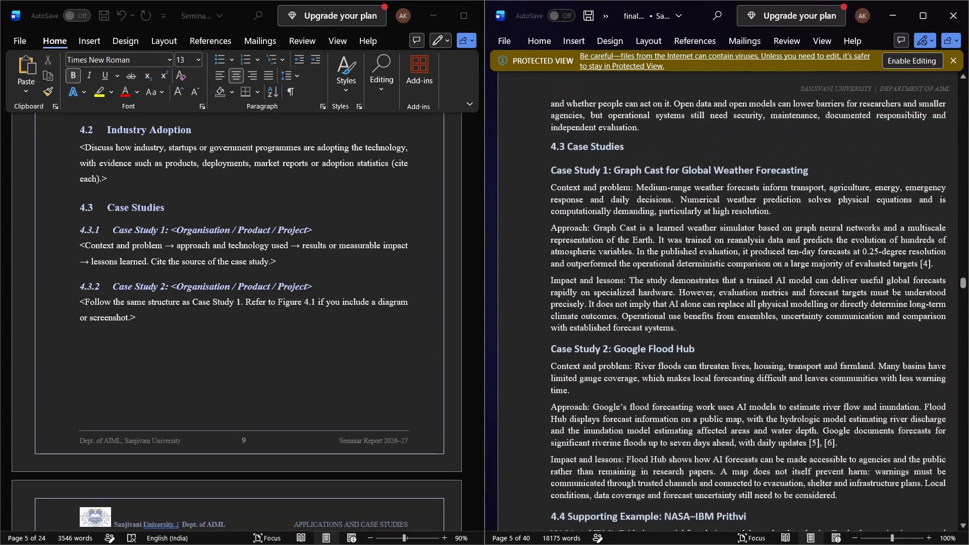
pyautogui.scroll(1, 614, 243)
pyautogui.scroll(-16, 622, 239)
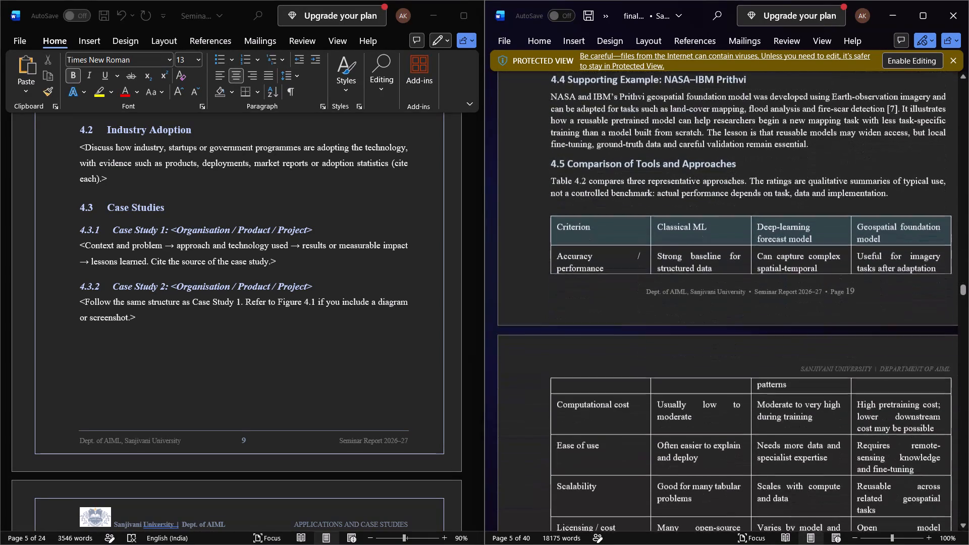
pyautogui.scroll(-15, 625, 239)
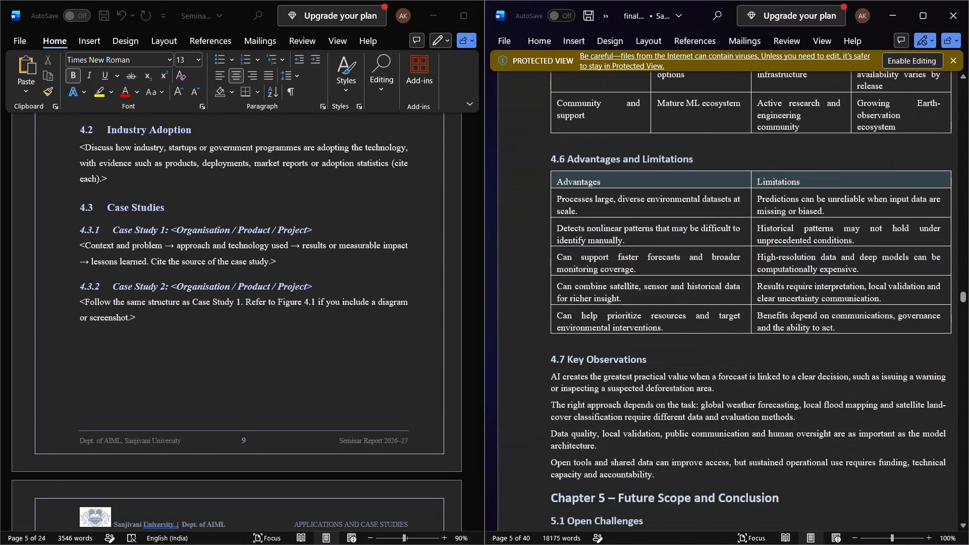
pyautogui.scroll(-15, 628, 238)
pyautogui.scroll(-8, 628, 237)
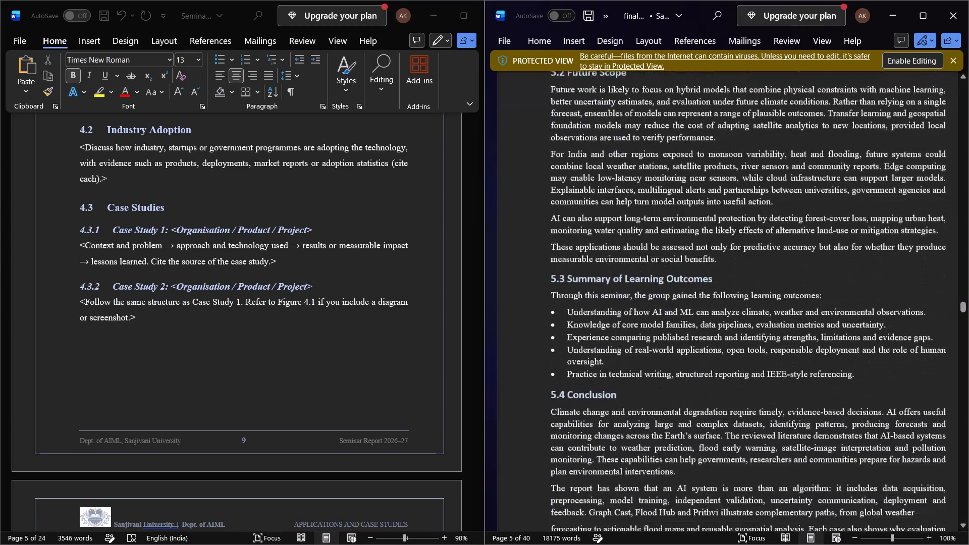
pyautogui.scroll(-2, 629, 230)
pyautogui.scroll(1, 629, 230)
# Examine the template's Figure 4.1 placeholder and Sections 4.4 to 4.6, including Tables 4.2 and 4.3, against the report's layout.
pyautogui.scroll(-4, 629, 230)
pyautogui.scroll(-14, 389, 197)
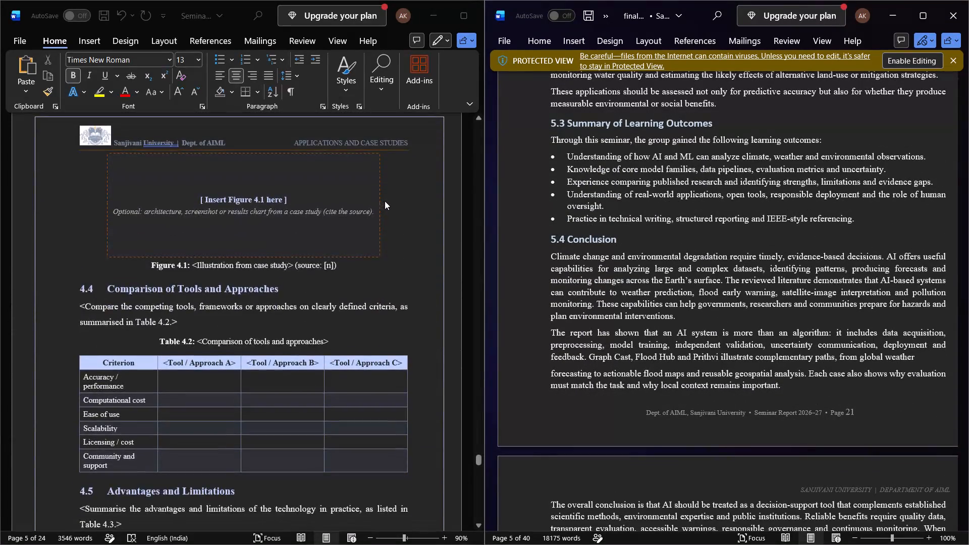
pyautogui.scroll(-14, 387, 199)
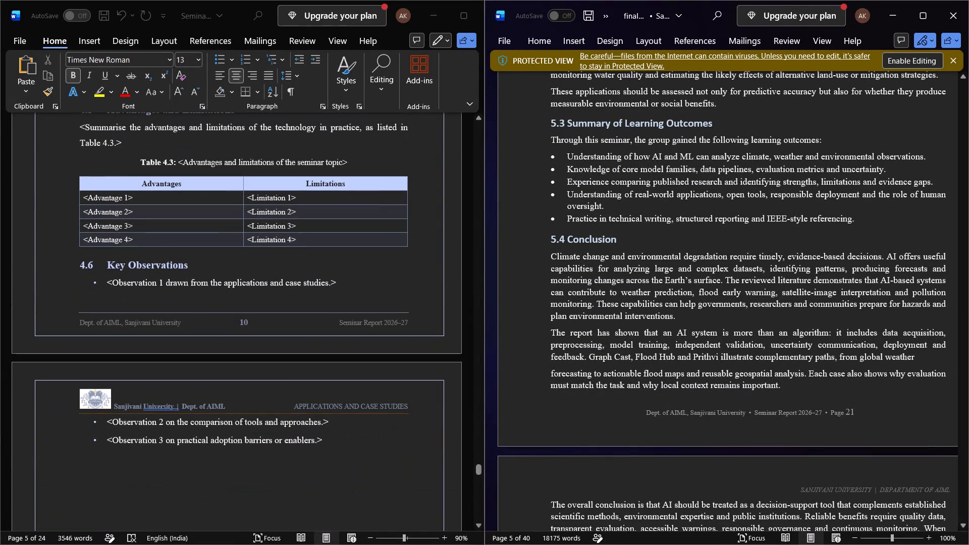
# Examine the report's pages after the conclusion, including Supplementary Section 2 on data preparation and quality assurance.
pyautogui.scroll(-17, 631, 205)
pyautogui.scroll(1, 621, 195)
pyautogui.scroll(-14, 621, 195)
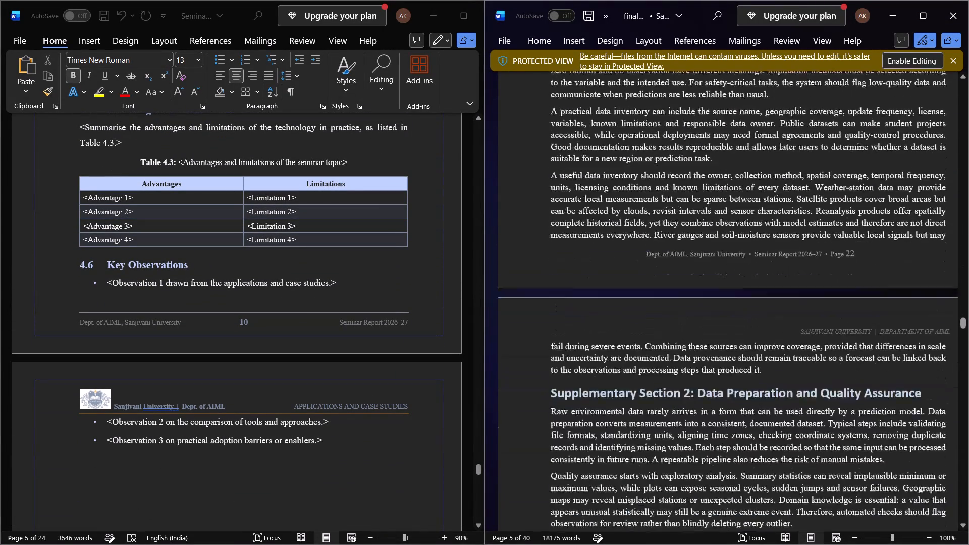
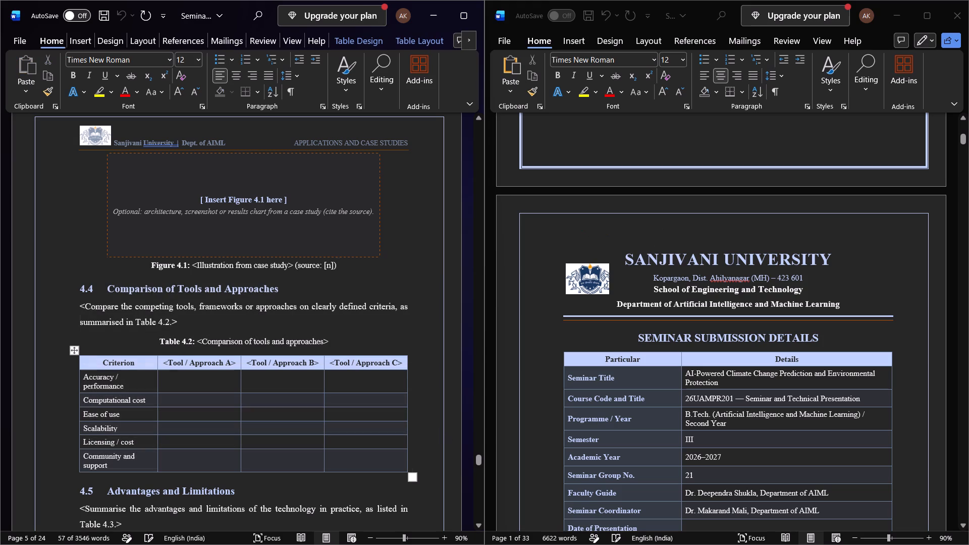
pyautogui.moveTo(481, 458); pyautogui.dragTo(499, 161)
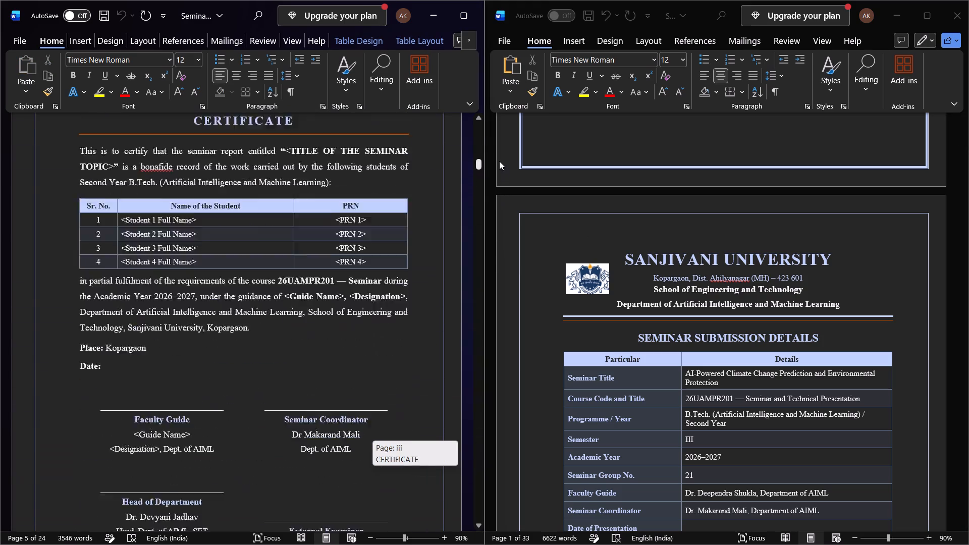
pyautogui.moveTo(499, 161); pyautogui.dragTo(512, 88)
pyautogui.scroll(-10, 327, 294)
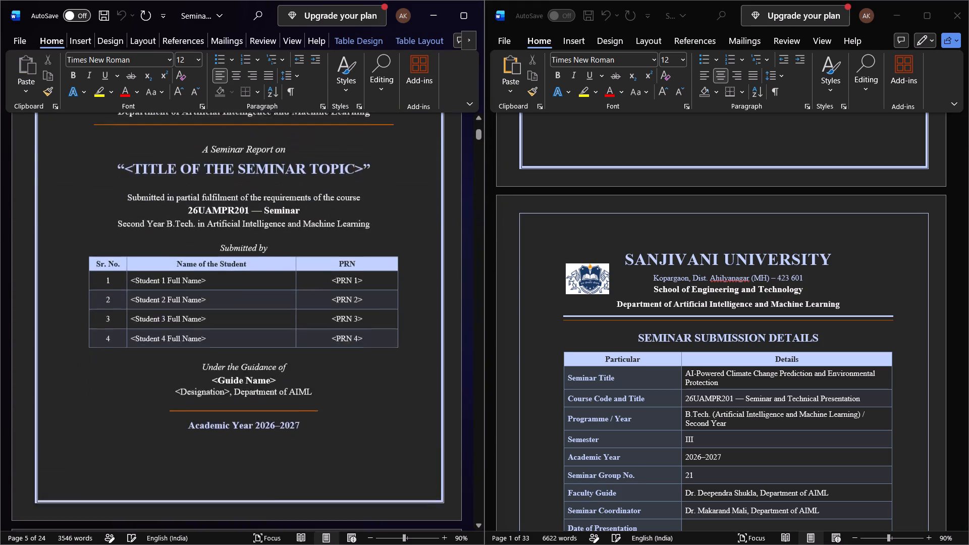
pyautogui.scroll(-4, 333, 276)
pyautogui.scroll(1, 358, 299)
pyautogui.scroll(-11, 378, 270)
pyautogui.scroll(20, 881, 260)
pyautogui.scroll(3, 881, 260)
pyautogui.scroll(-3, 880, 258)
pyautogui.scroll(1, 880, 259)
pyautogui.scroll(-2, 880, 259)
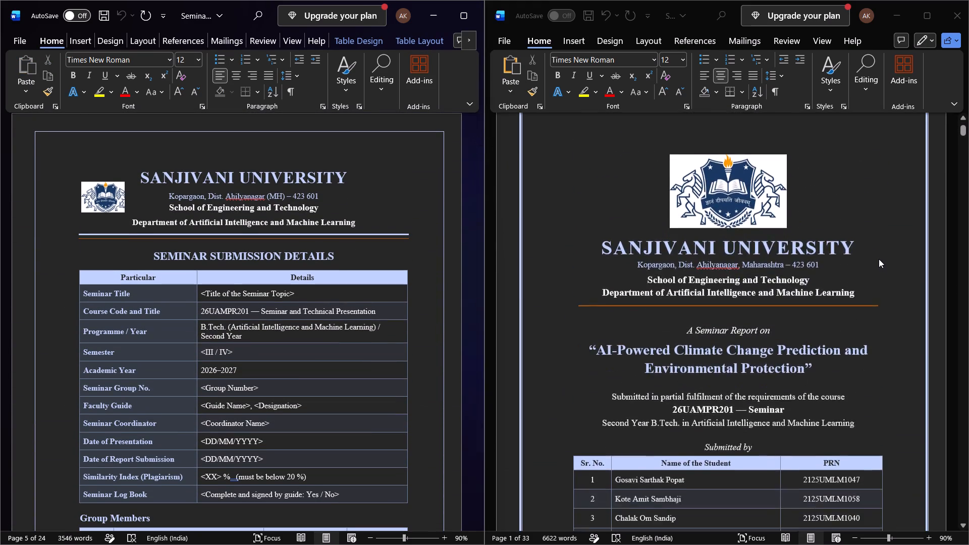
pyautogui.scroll(-9, 875, 255)
pyautogui.scroll(9, 871, 253)
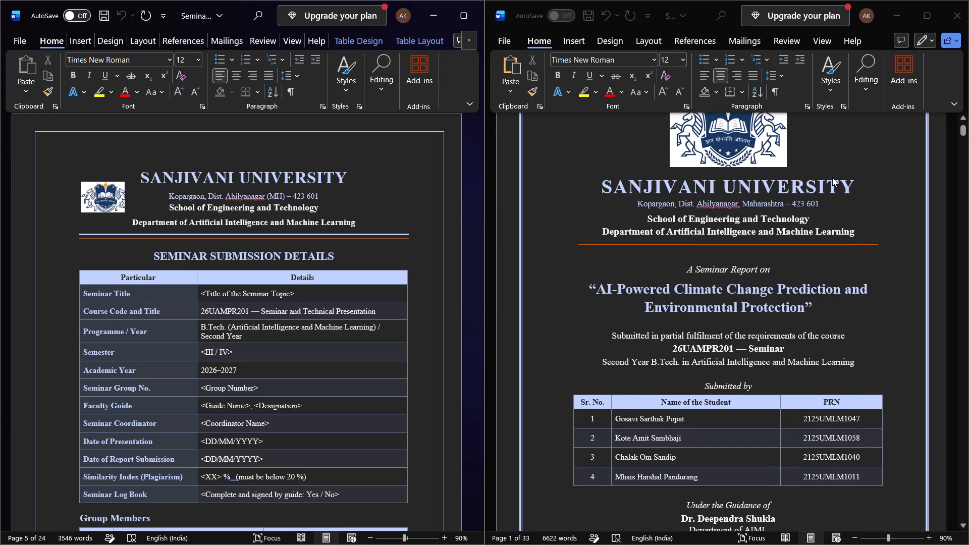
# Compare the Seminar Submission Details heading, table header and Programme / Year formatting in the report with the template.
pyautogui.scroll(-18, 833, 181)
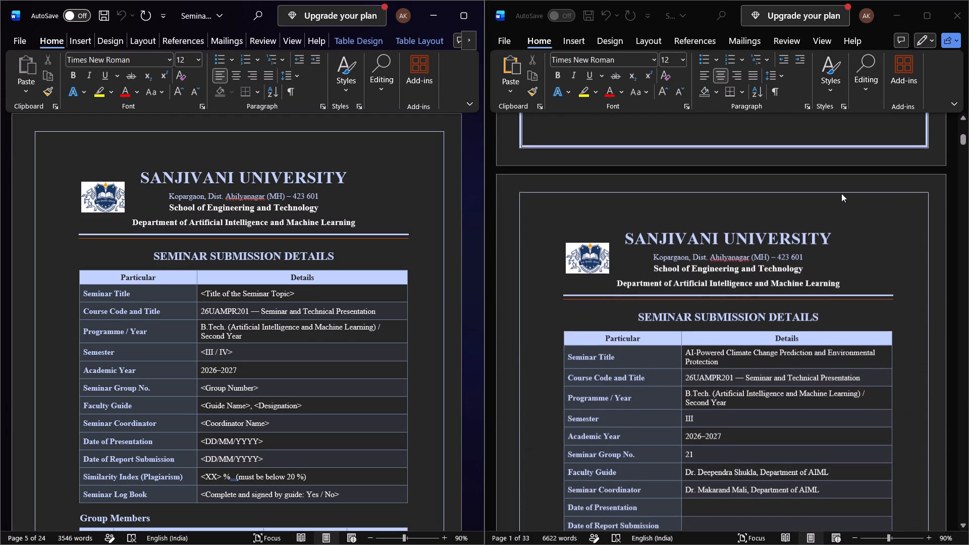
pyautogui.scroll(-5, 841, 193)
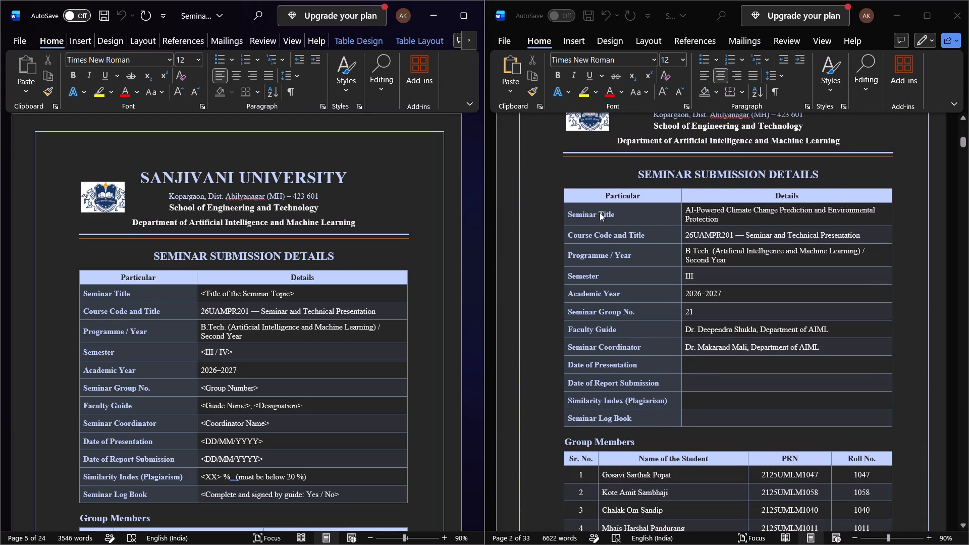
pyautogui.scroll(-1, 371, 251)
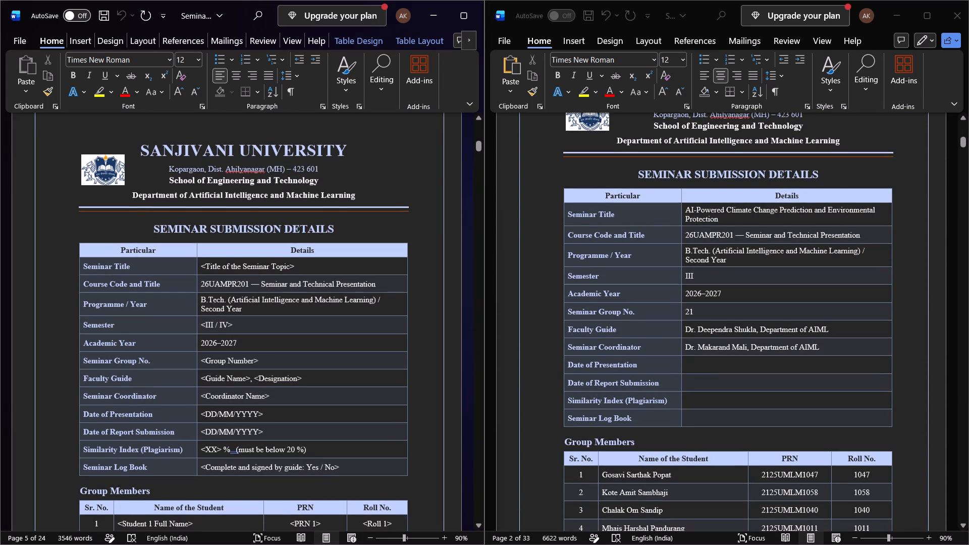
pyautogui.click(324, 227)
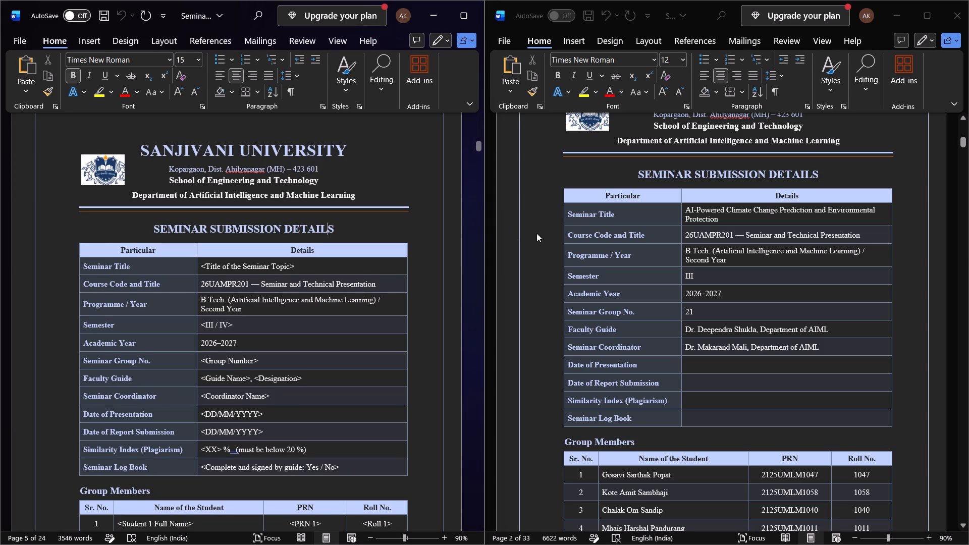
pyautogui.click(766, 167)
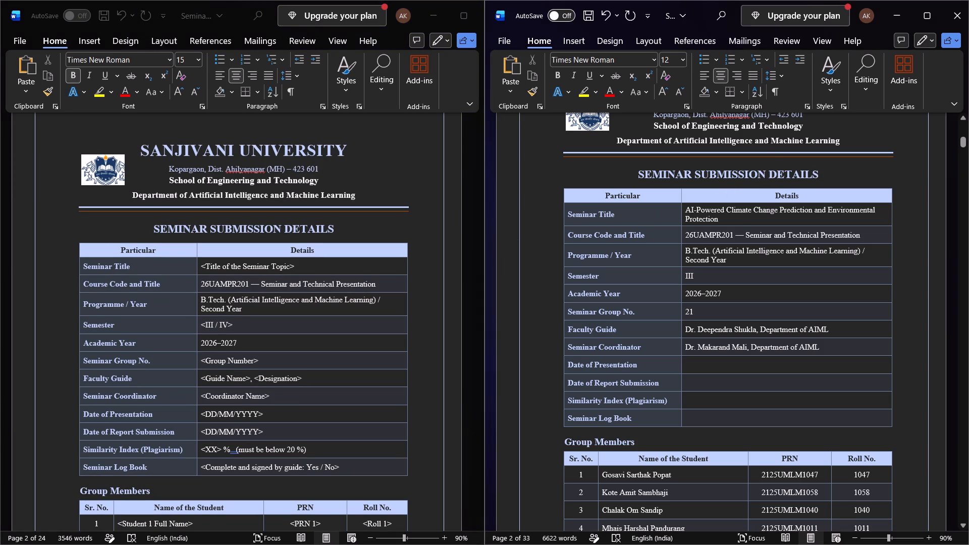
pyautogui.click(768, 168)
pyautogui.click(349, 248)
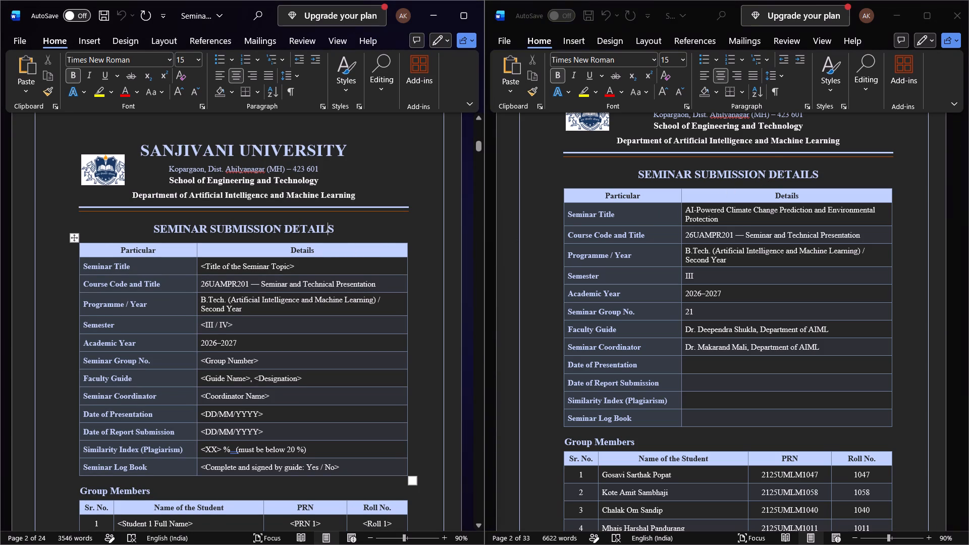
pyautogui.click(335, 255)
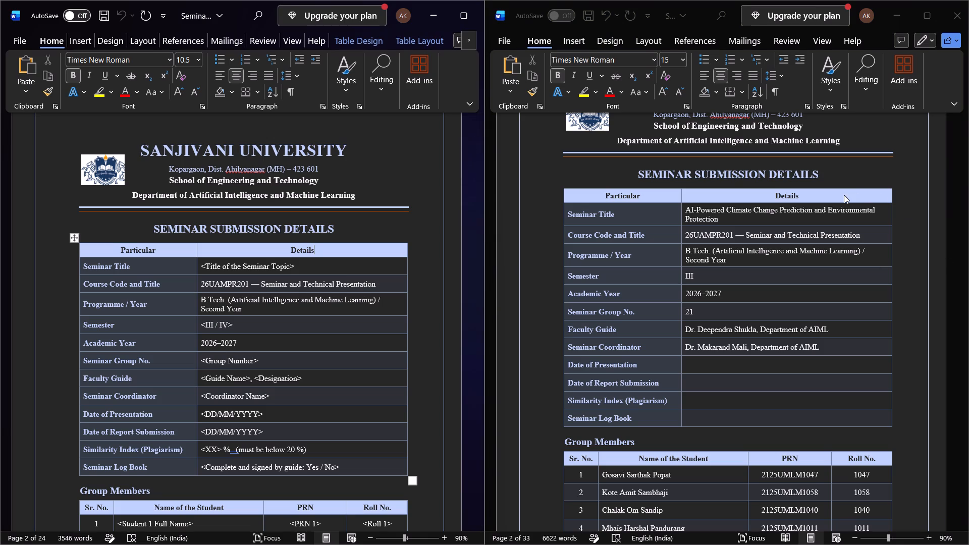
pyautogui.doubleClick(840, 192)
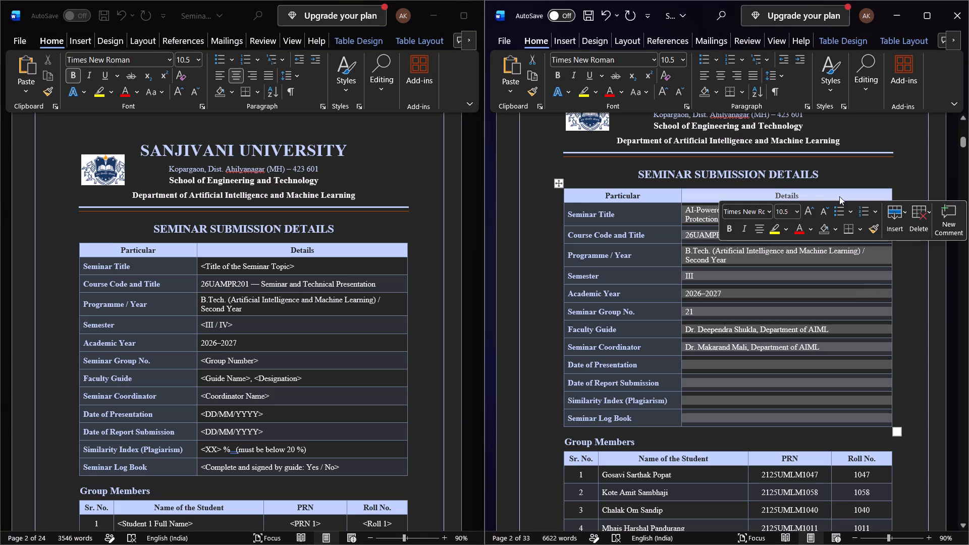
pyautogui.click(817, 196)
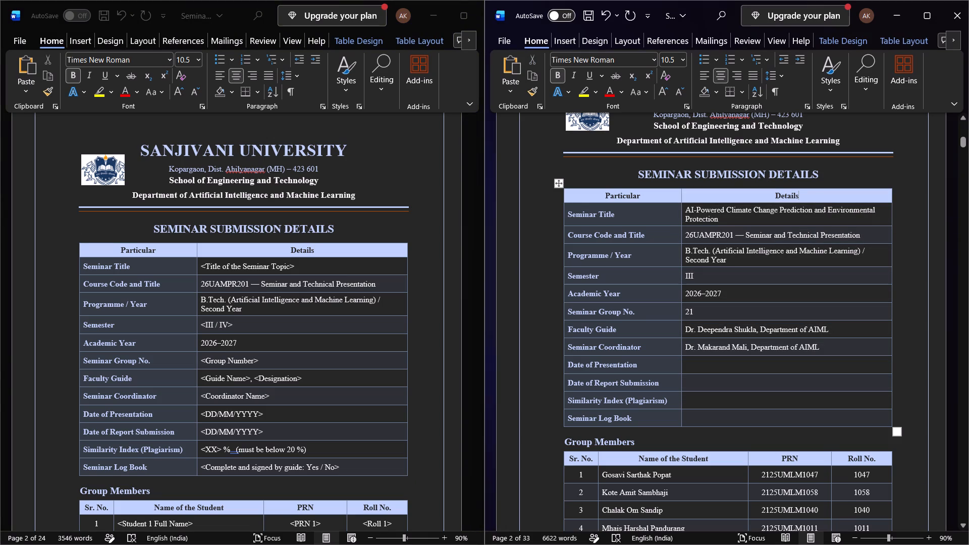
pyautogui.click(376, 300)
pyautogui.click(380, 300)
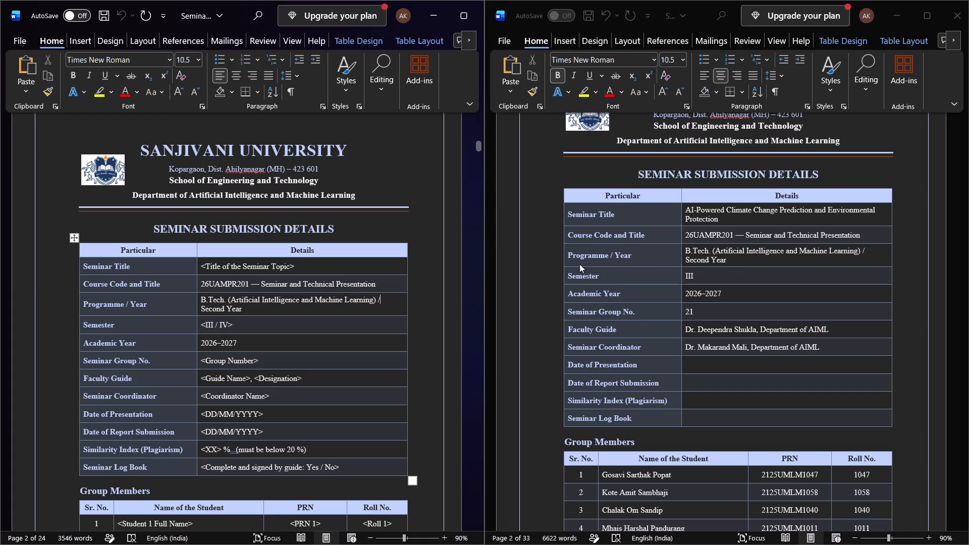
pyautogui.click(735, 252)
pyautogui.click(736, 252)
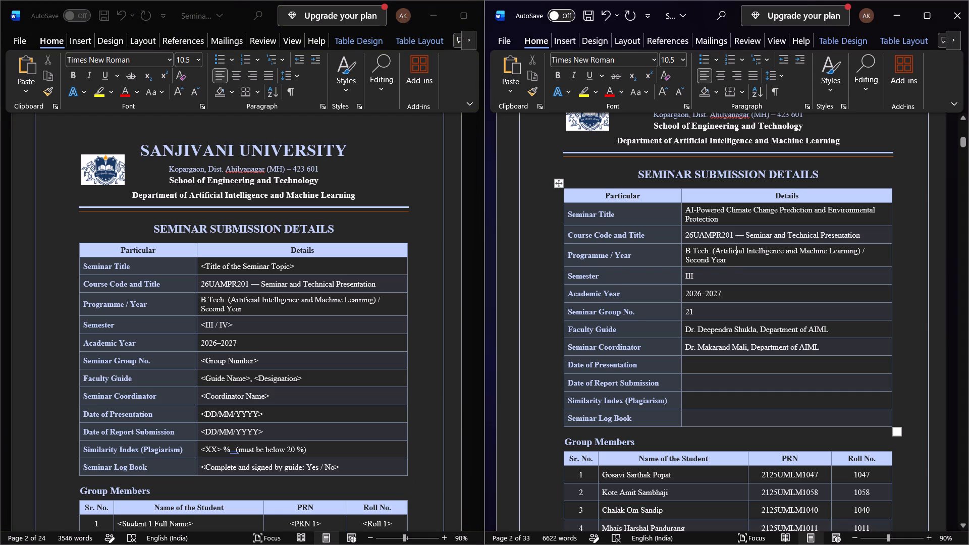
# Save the changes to the final seminar report and close both the report and the template.
pyautogui.click(956, 5)
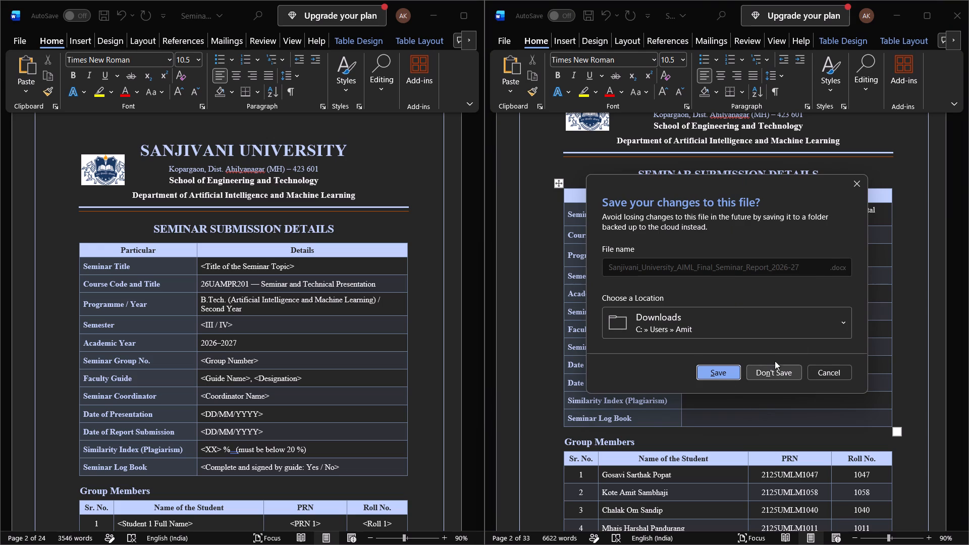
pyautogui.click(860, 184)
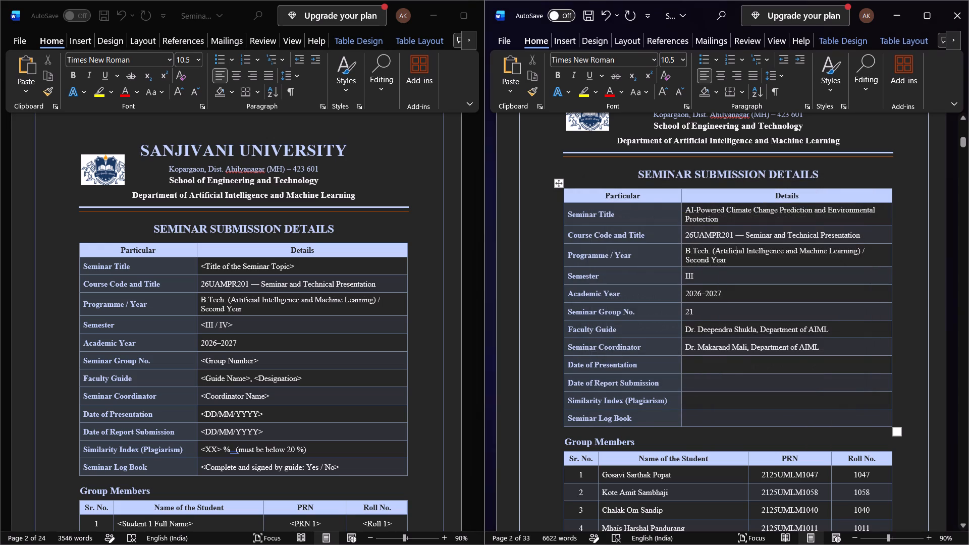
pyautogui.hotkey('ctrl', 's')
pyautogui.hotkey('ctrl', 's')
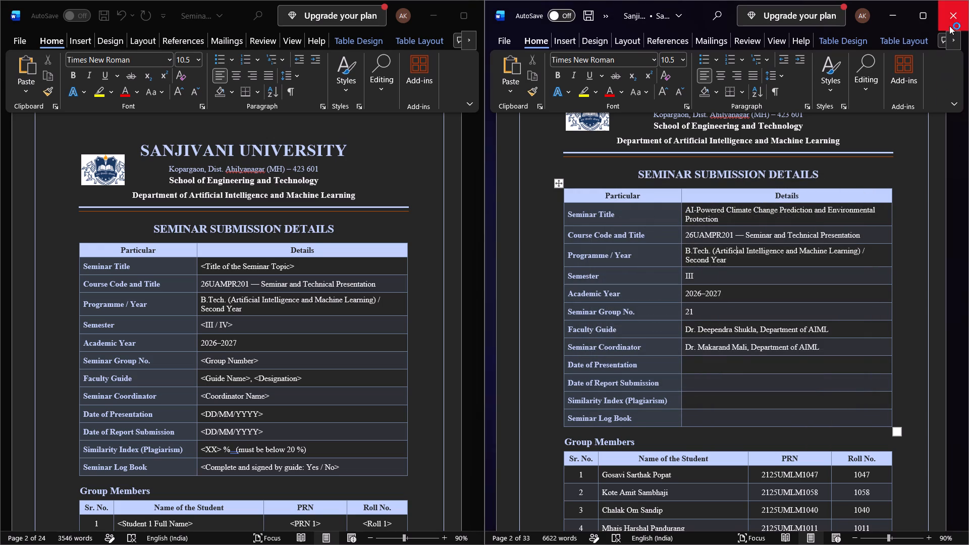
pyautogui.click(950, 20)
pyautogui.click(479, 21)
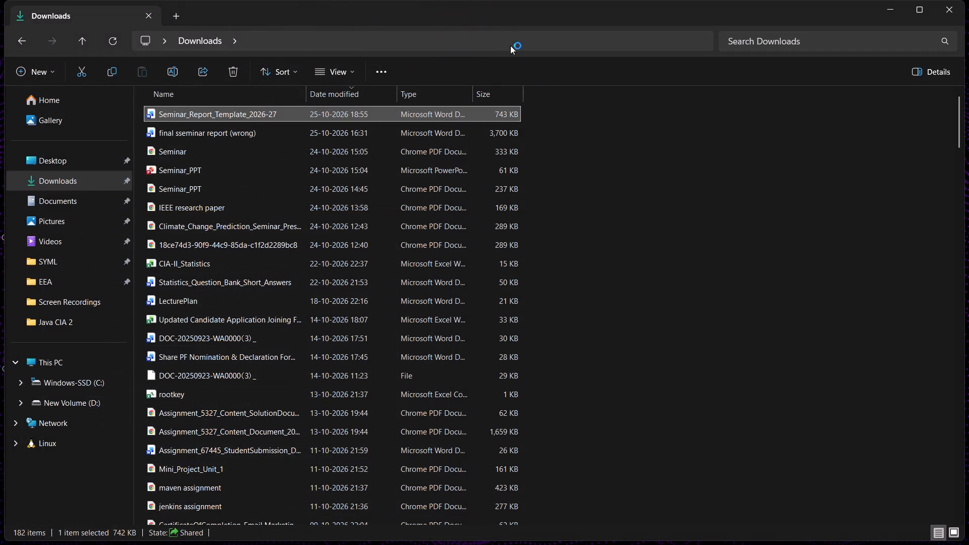
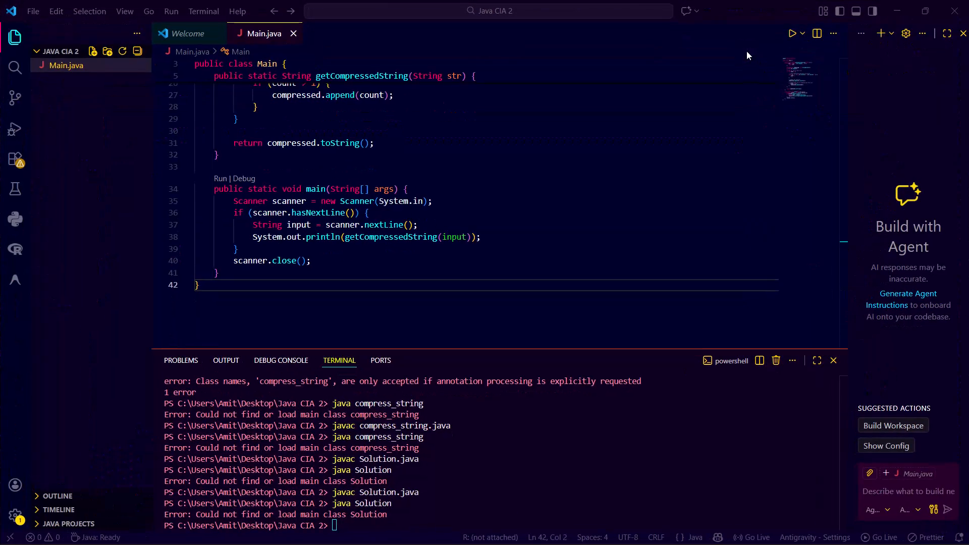
# Switch to Google Chrome with the "Your Chrome" profile and bring up the open Gemini conversation.
pyautogui.press('super+3')
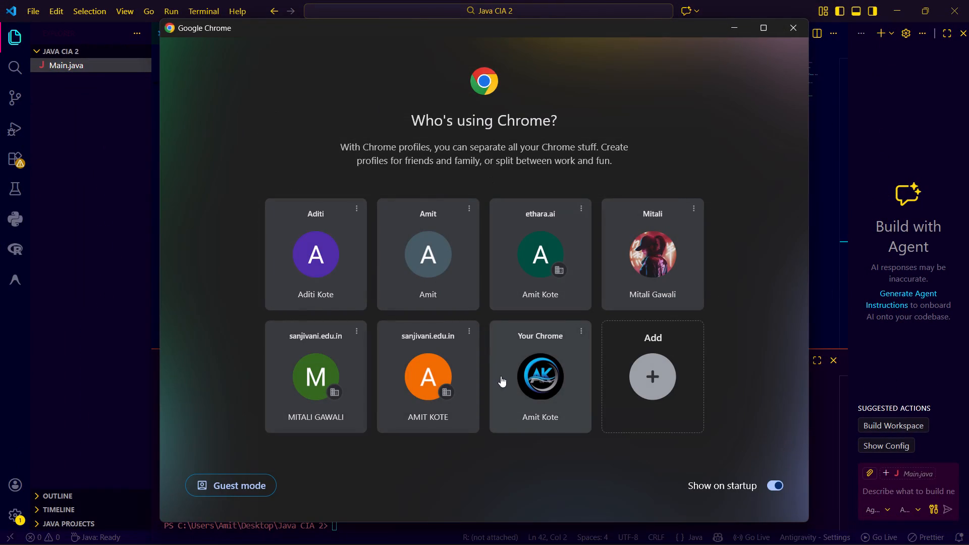
pyautogui.click(502, 377)
pyautogui.click(58, 0)
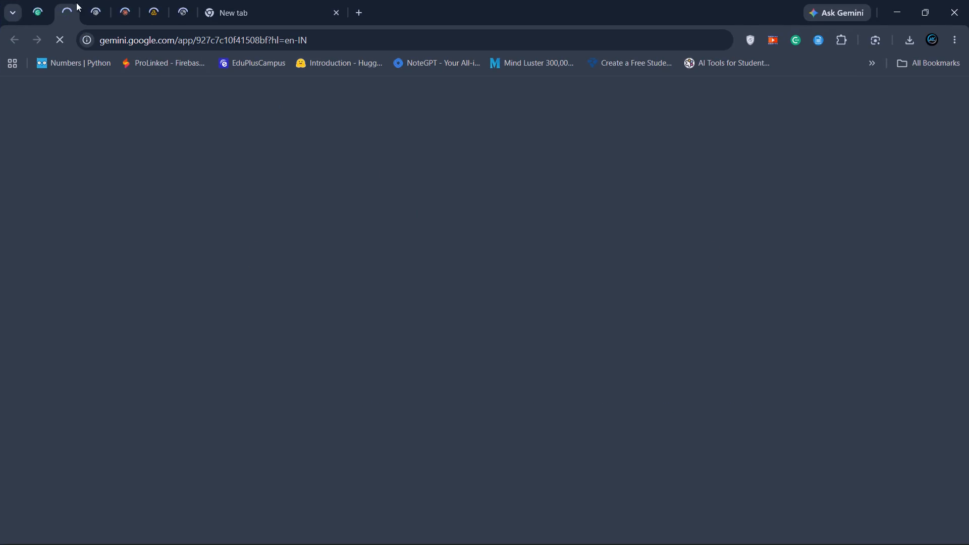
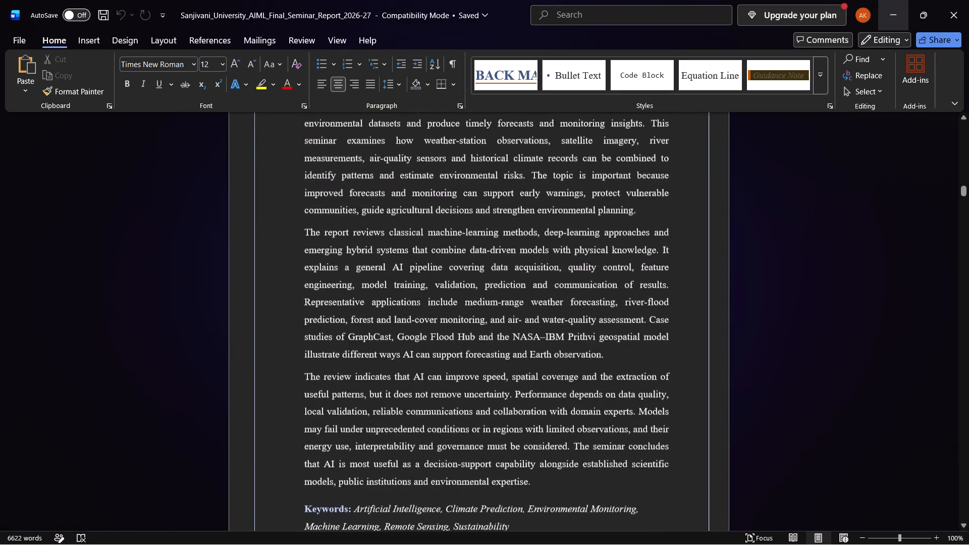
pyautogui.scroll(-11, 662, 277)
pyautogui.scroll(1, 659, 280)
pyautogui.scroll(-14, 659, 280)
pyautogui.scroll(-17, 661, 270)
pyautogui.scroll(4, 663, 262)
pyautogui.scroll(-10, 664, 260)
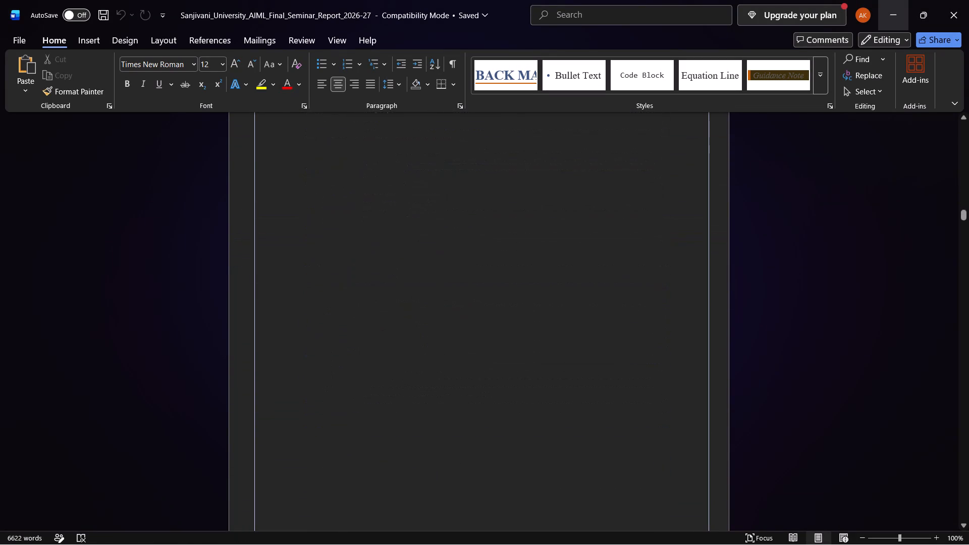
pyautogui.scroll(-12, 663, 252)
pyautogui.scroll(1, 668, 243)
pyautogui.scroll(-1, 668, 243)
pyautogui.scroll(-20, 668, 243)
pyautogui.scroll(-3, 668, 243)
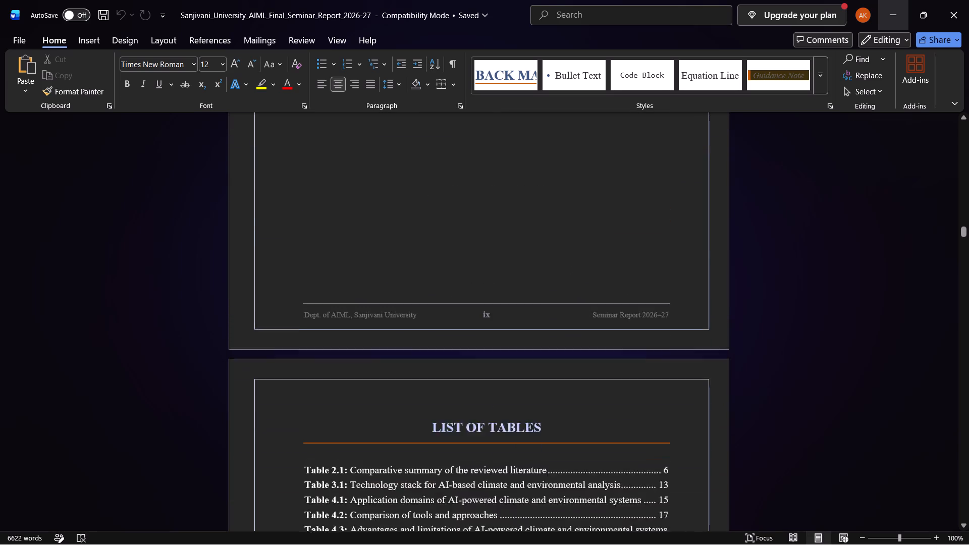
pyautogui.scroll(-17, 664, 243)
pyautogui.scroll(-12, 664, 244)
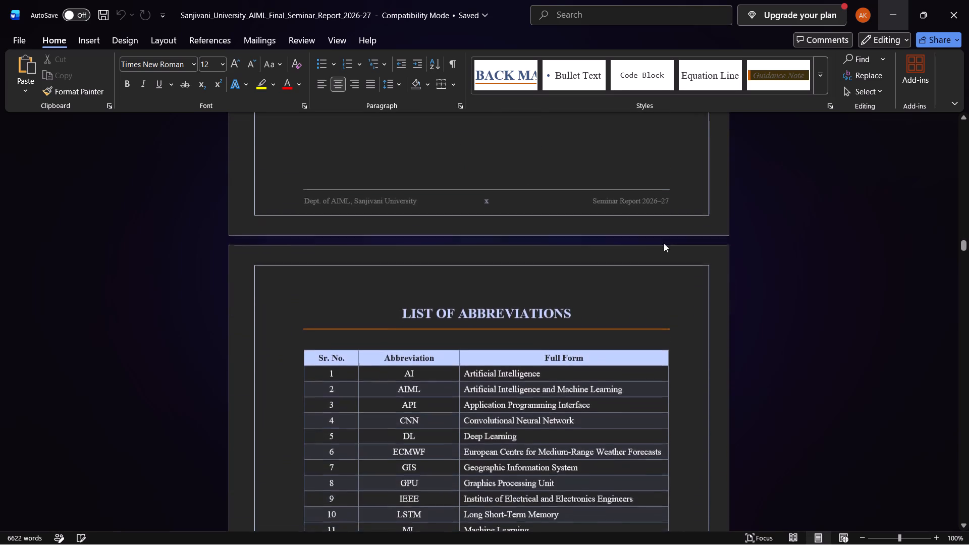
# Check the chapter title and section numbering in the body of Chapter 1 against Gemini's remarks, and close the report.
pyautogui.scroll(-12, 664, 243)
pyautogui.scroll(-9, 669, 245)
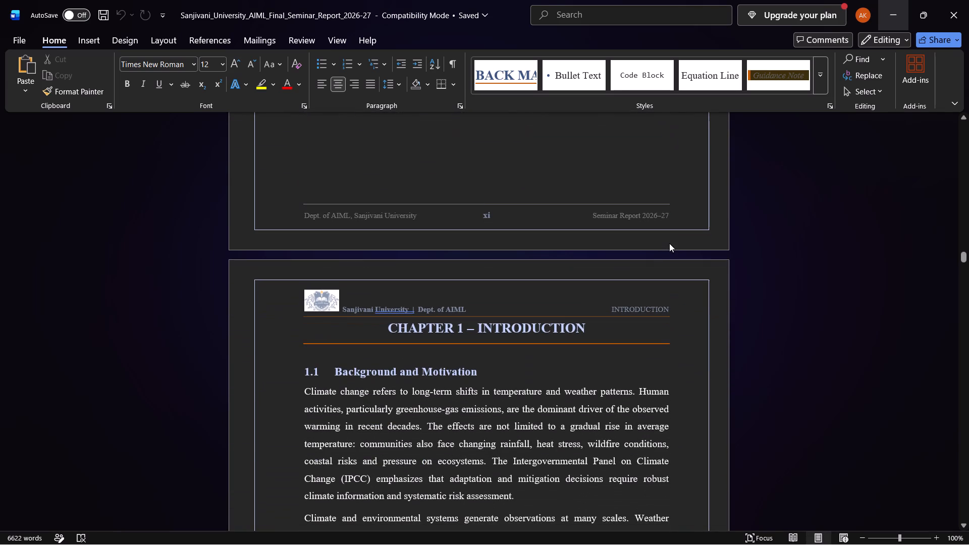
pyautogui.scroll(-16, 650, 264)
pyautogui.scroll(-6, 640, 270)
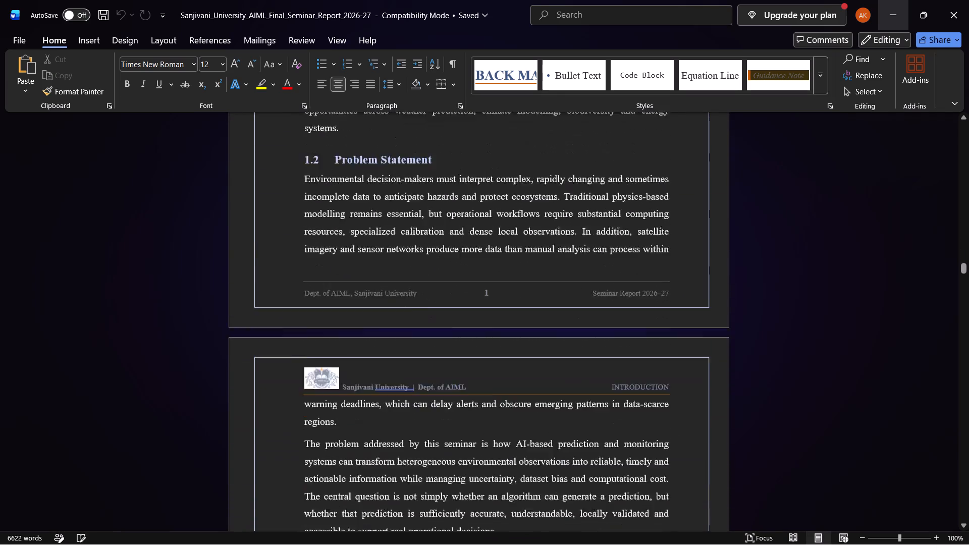
pyautogui.scroll(-10, 640, 270)
pyautogui.click(968, 0)
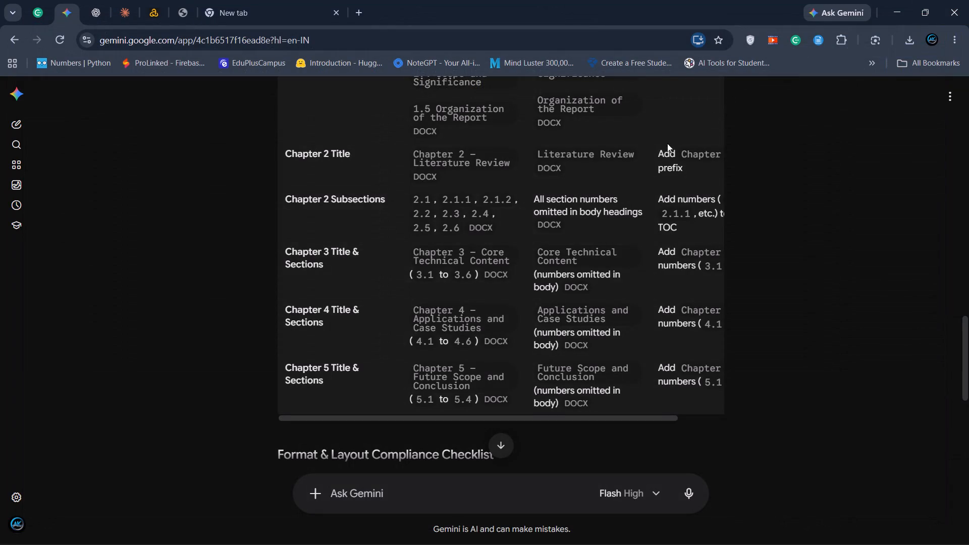
# Switch to the empty new browser tab in Chrome.
pyautogui.click(252, 2)
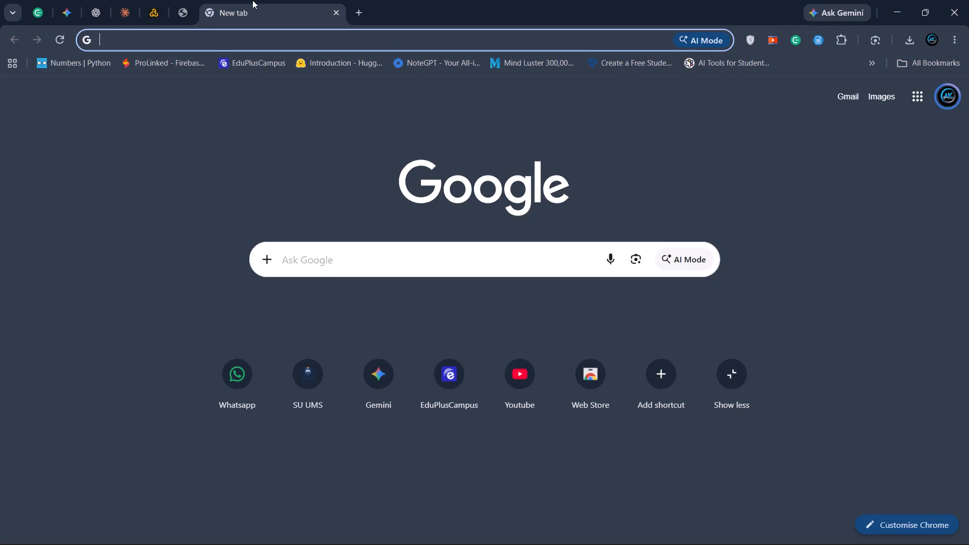